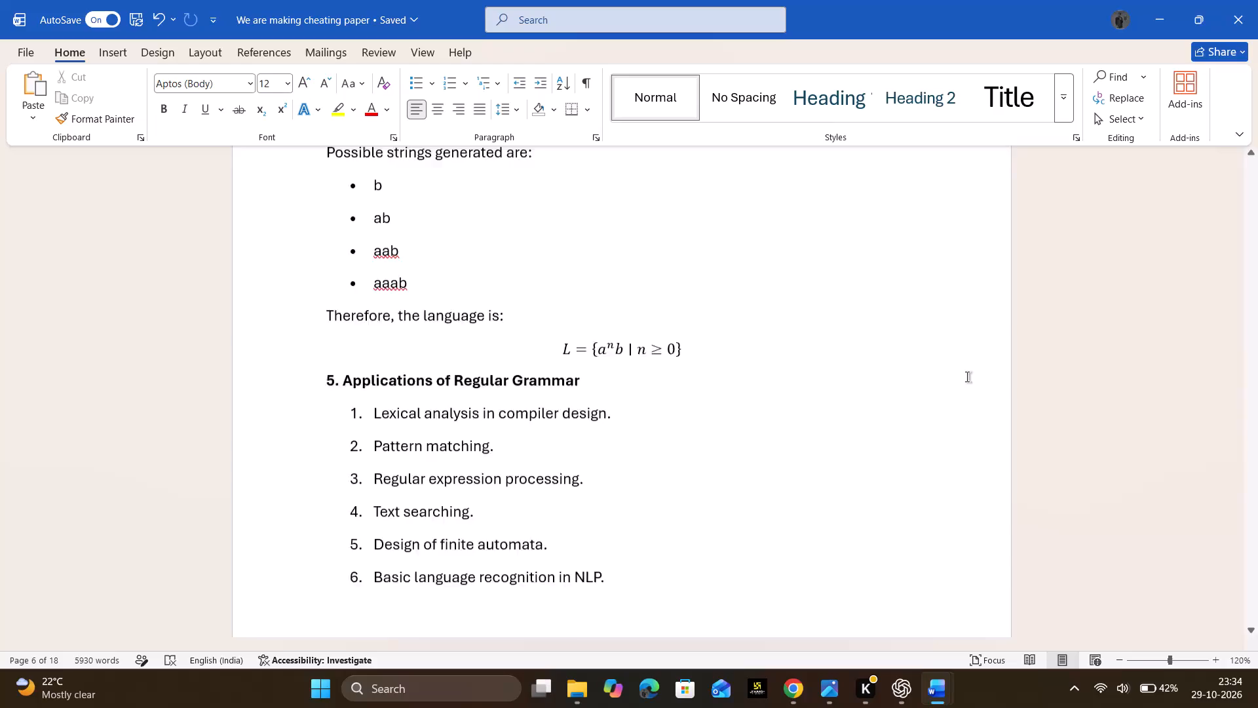
# Highlight the "Regular Grammar" section title above "1. Definition" in bright green.
pyautogui.scroll(5, 967, 377)
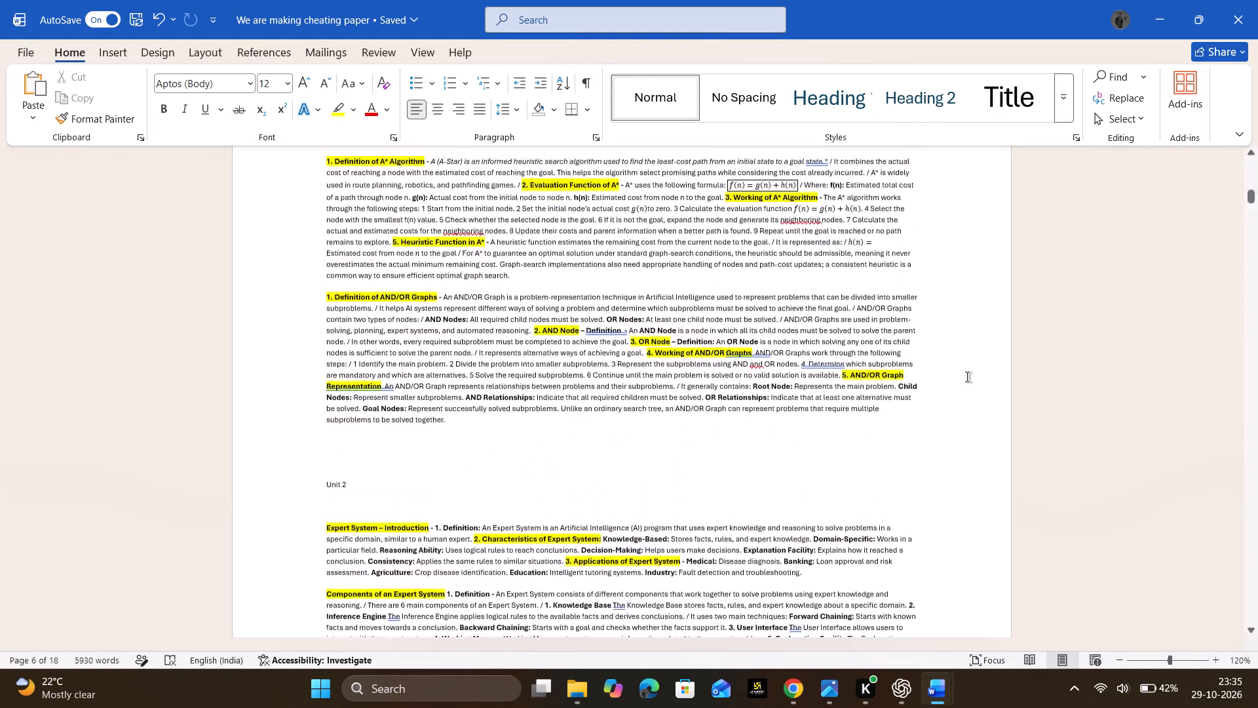
pyautogui.scroll(-3, 967, 377)
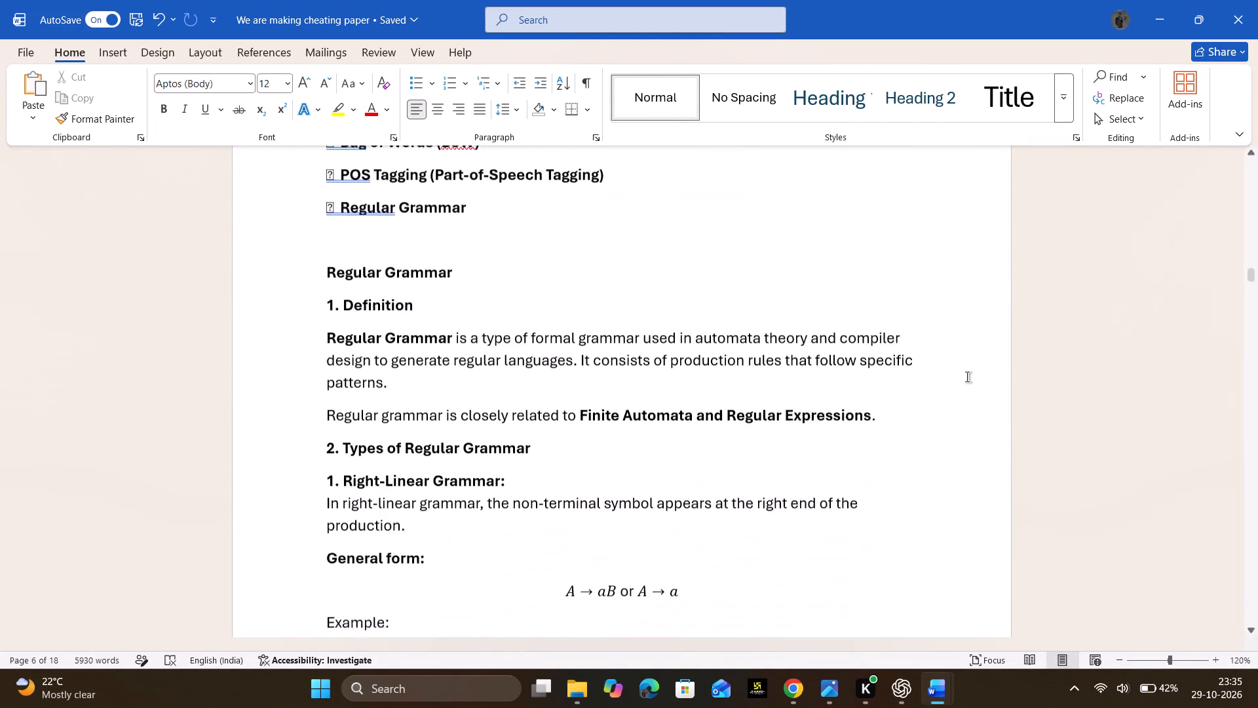
pyautogui.scroll(-1, 967, 377)
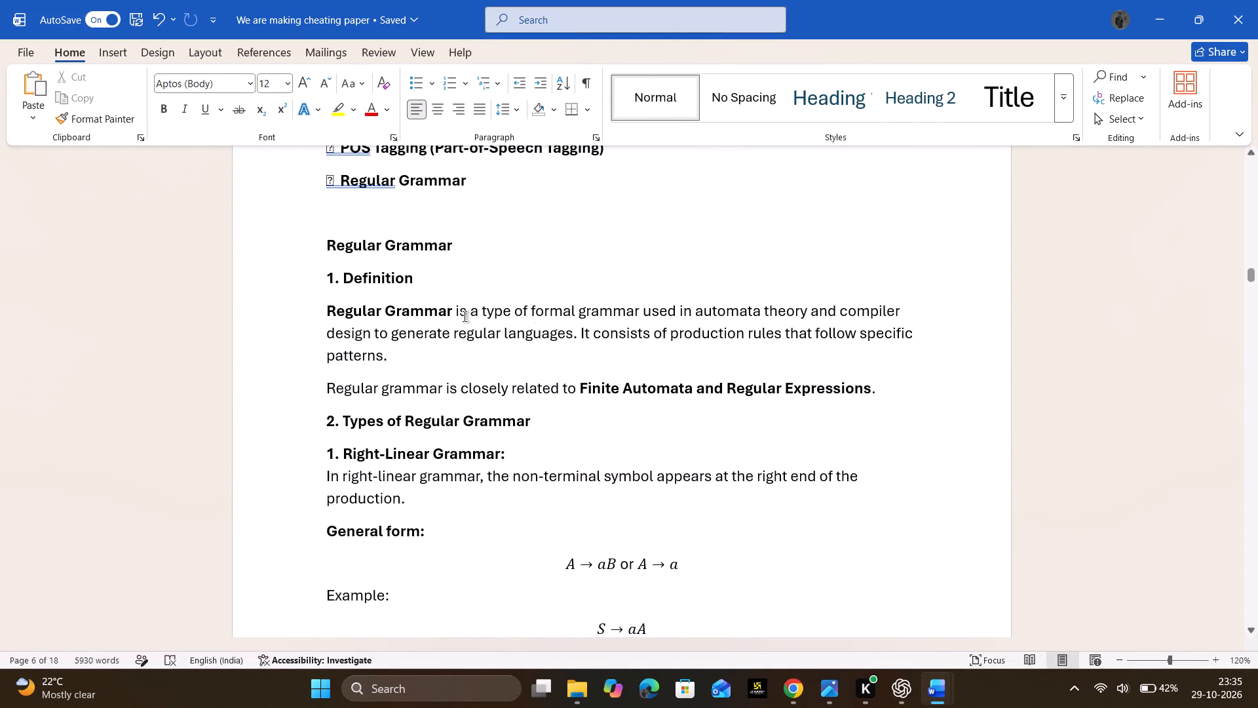
pyautogui.moveTo(468, 237); pyautogui.dragTo(333, 242)
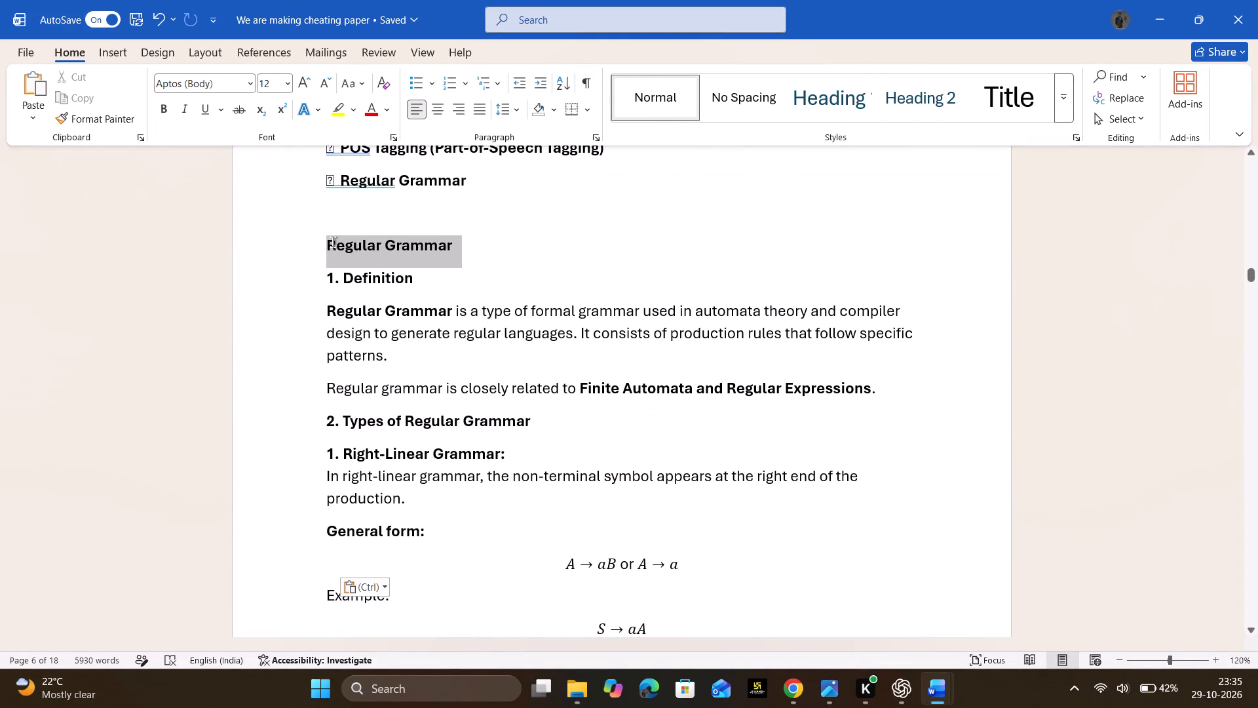
pyautogui.moveTo(333, 242); pyautogui.dragTo(331, 241)
pyautogui.click(404, 212)
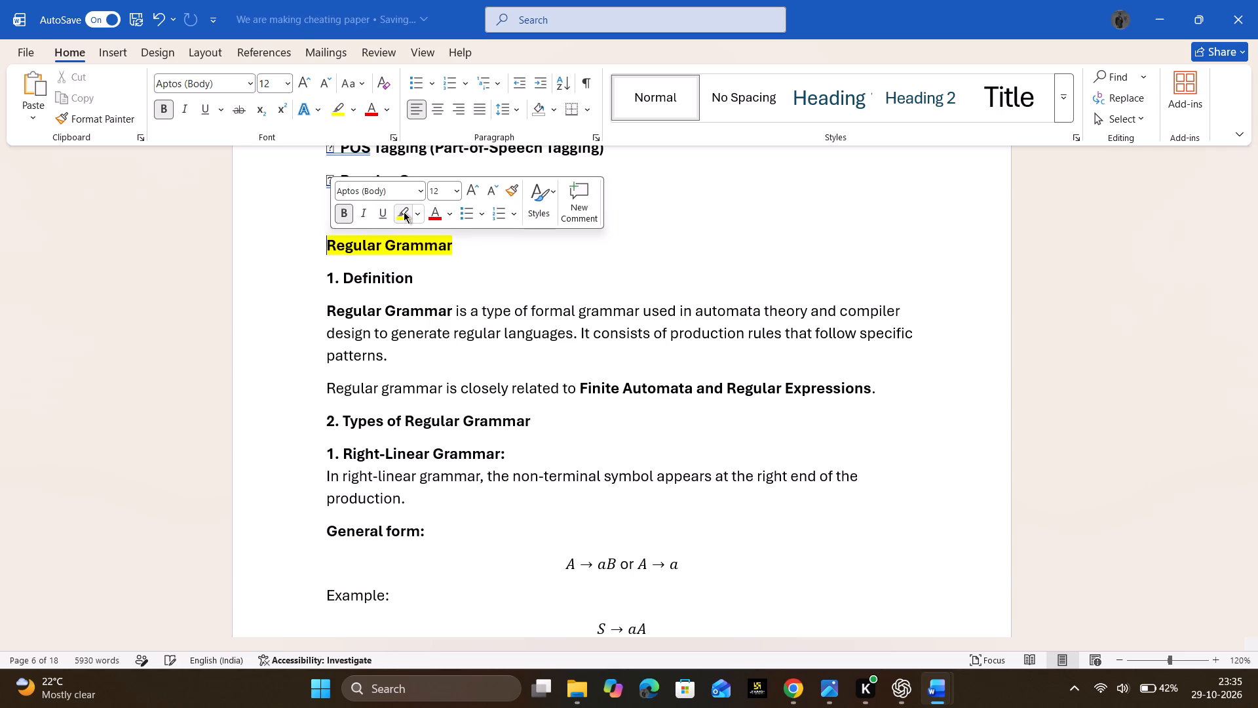
pyautogui.click(413, 216)
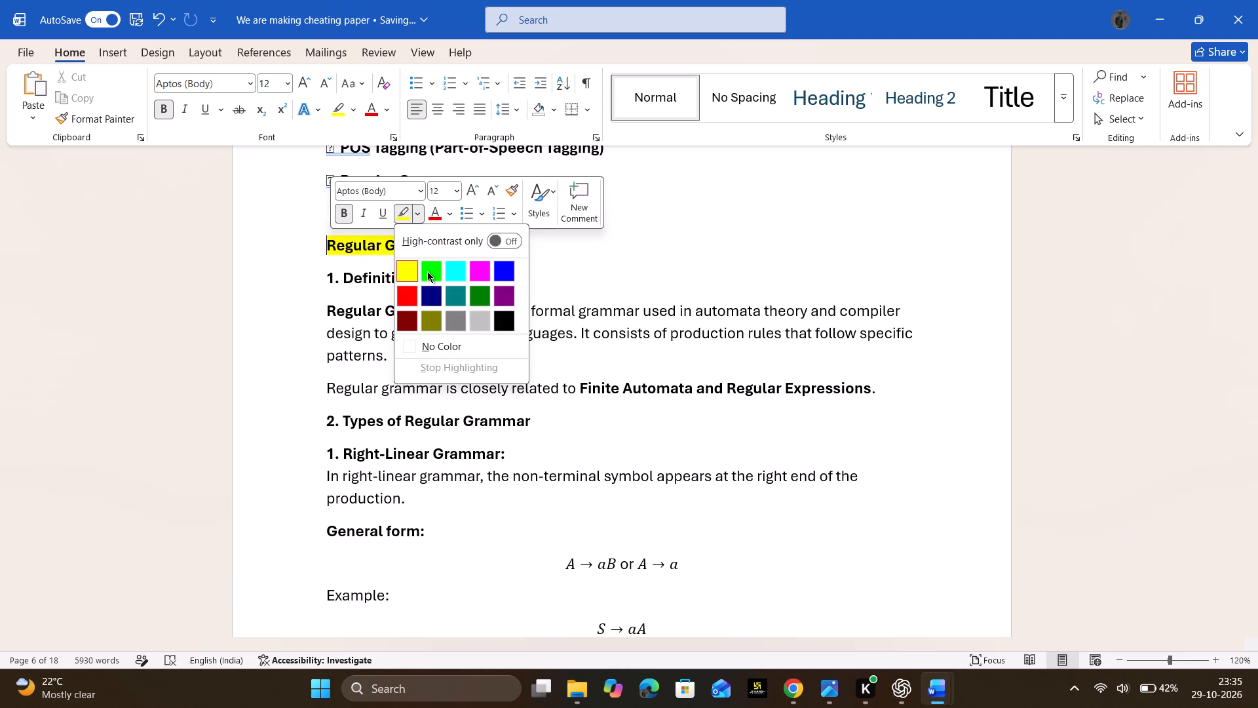
pyautogui.click(427, 271)
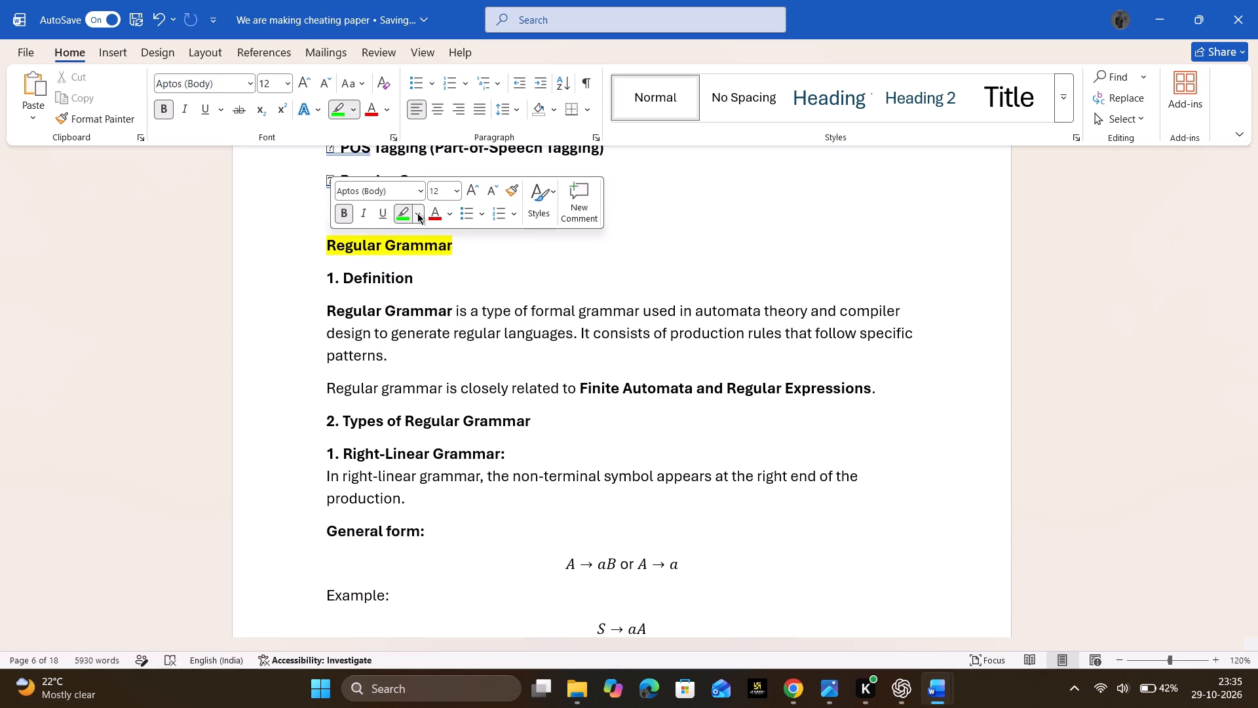
pyautogui.click(408, 210)
pyautogui.moveTo(454, 247); pyautogui.dragTo(329, 252)
pyautogui.click(398, 223)
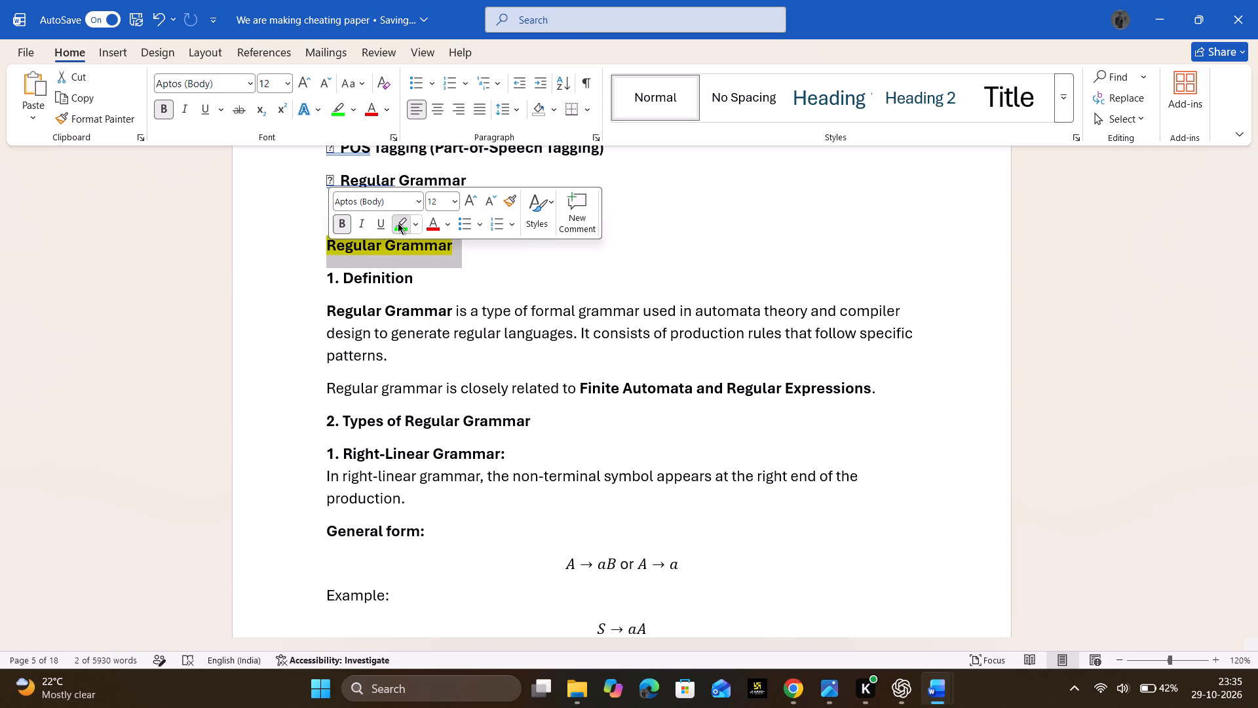
# Join the "1. Definition" heading onto the "Regular Grammar" title line, separated by " = ".
pyautogui.click(472, 260)
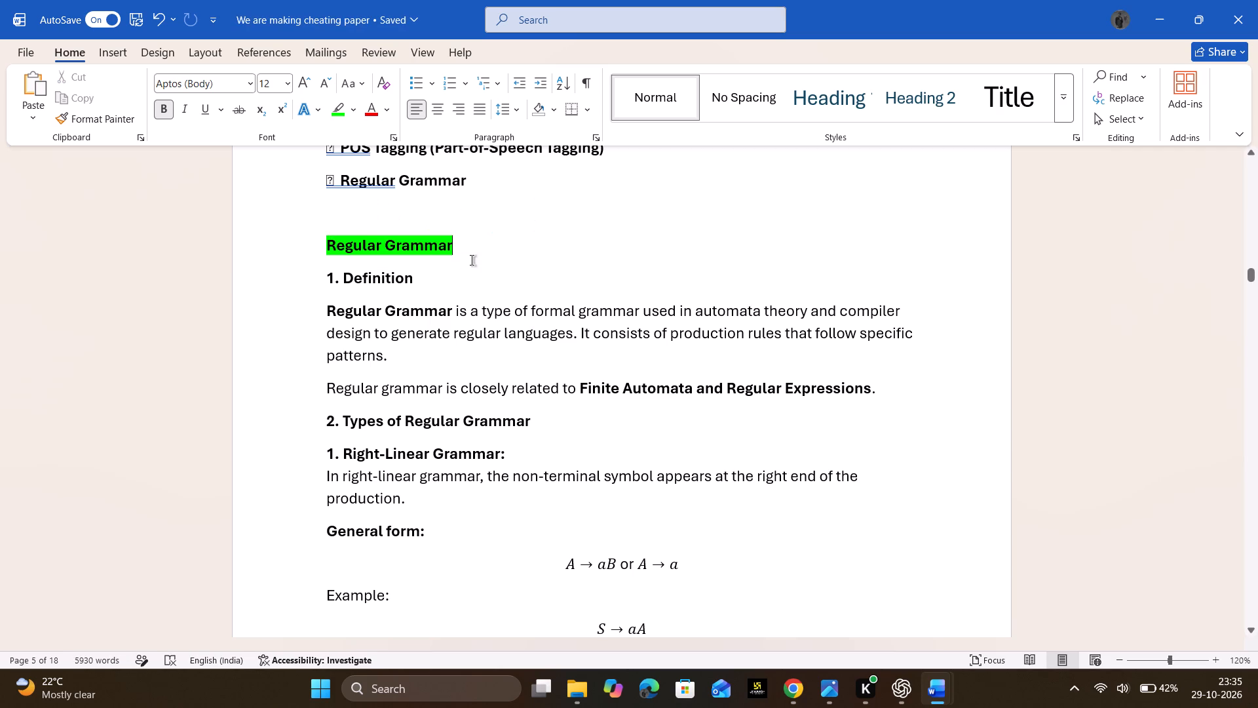
pyautogui.press('space')
pyautogui.press('Delete')
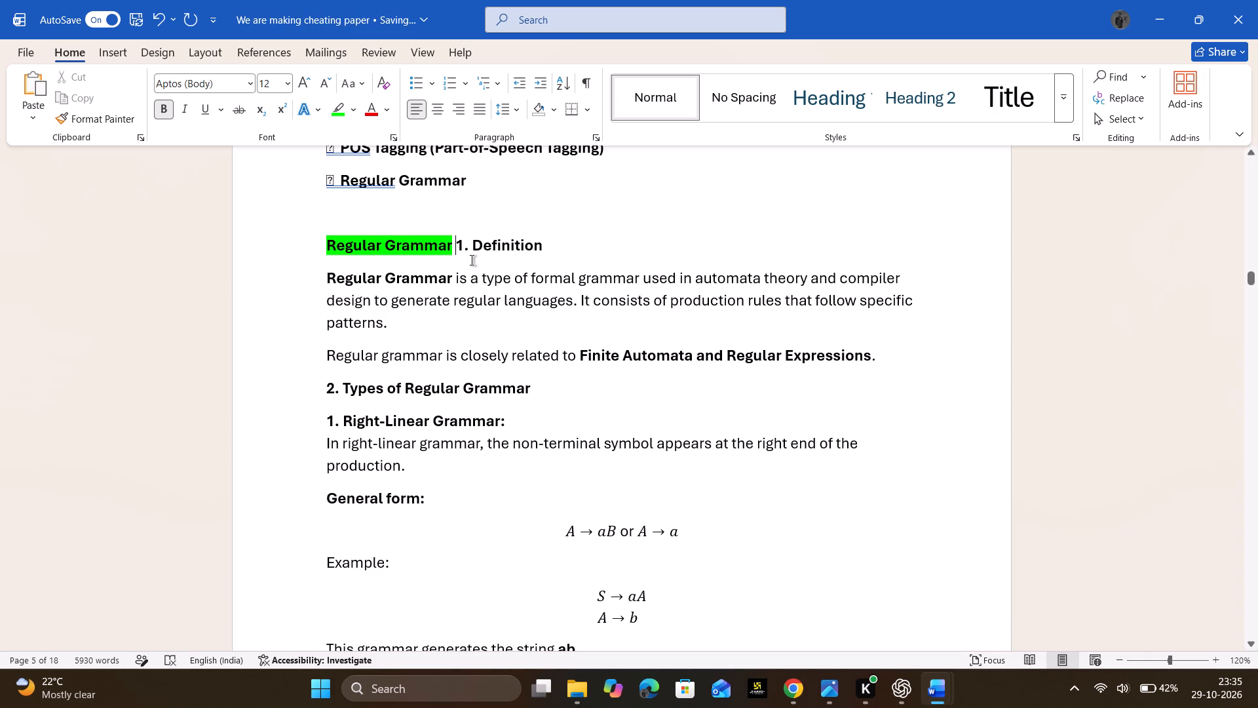
pyautogui.press('=')
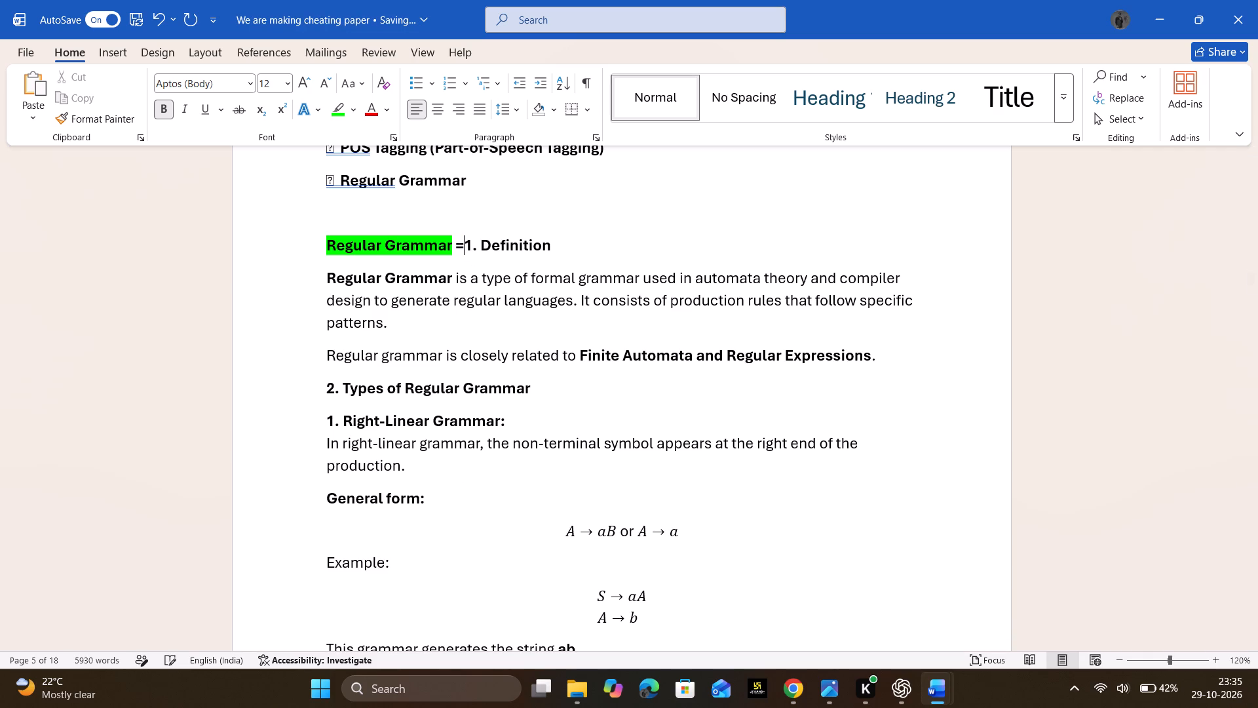
pyautogui.press('space')
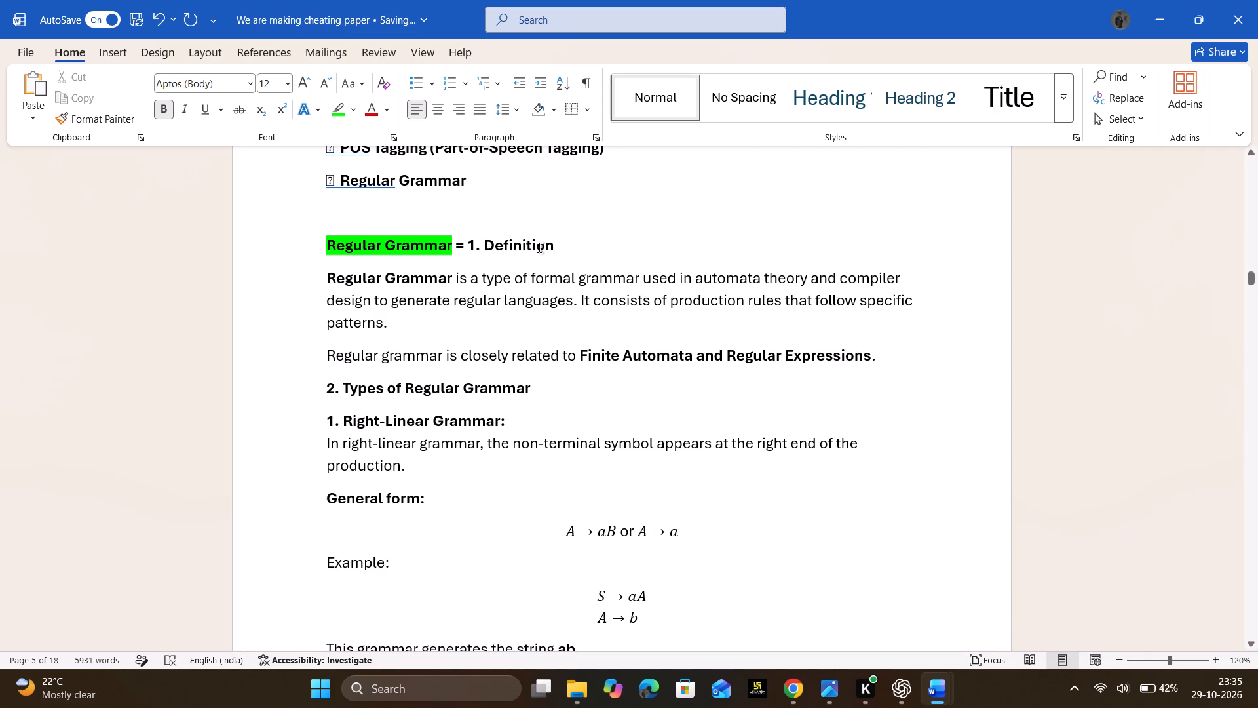
# Join the definition paragraph onto the "1. Definition" heading line, separating them with a space and a colon.
pyautogui.click(567, 245)
pyautogui.press('space')
pyautogui.press('Delete')
pyautogui.write('-')
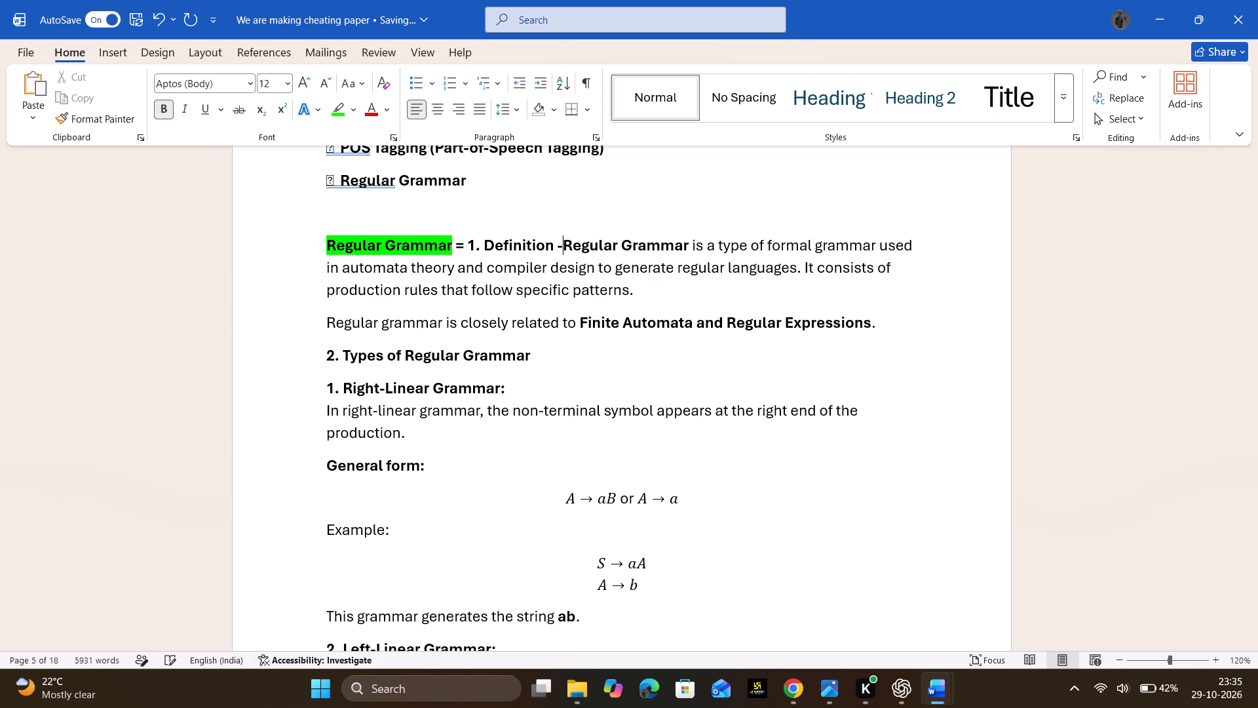
pyautogui.press('space')
pyautogui.press('BackSpace')
pyautogui.press('BackSpace')
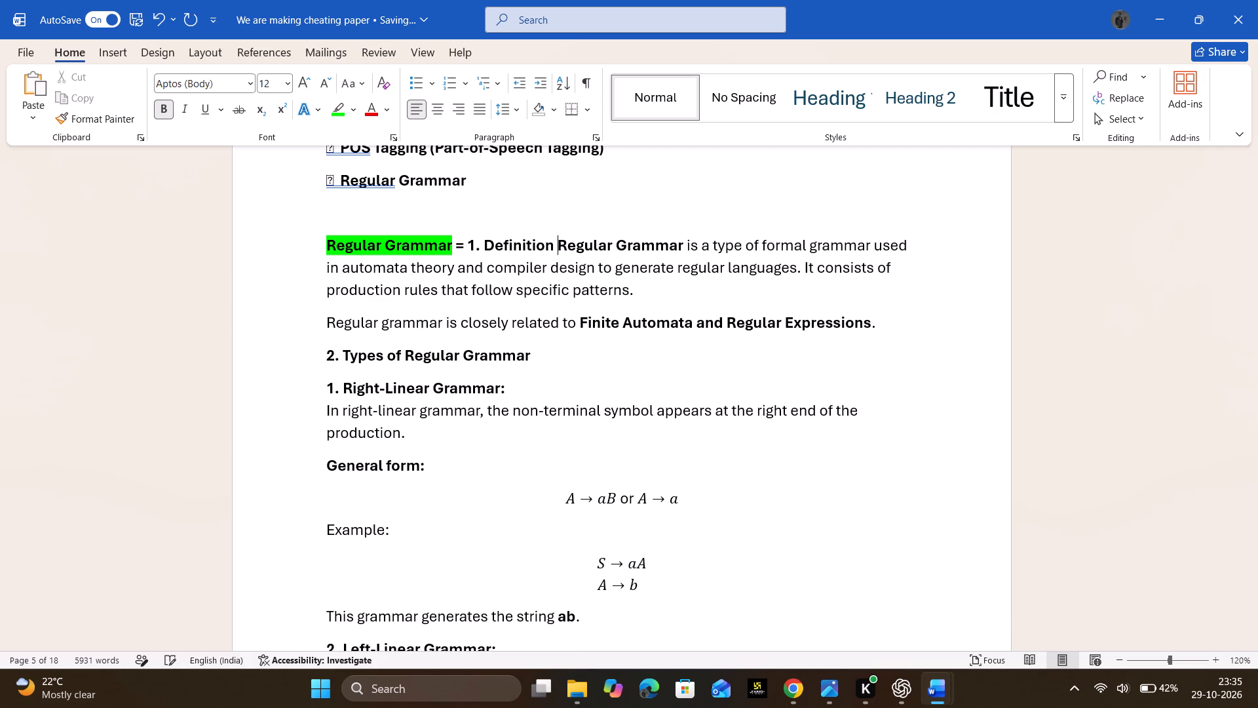
pyautogui.press('BackSpace')
pyautogui.press('space')
pyautogui.hotkey('shift', ':')
# Remove the bold formatting from "Regular Grammar" at the start of the definition text.
pyautogui.hotkey('shift', 'Down')
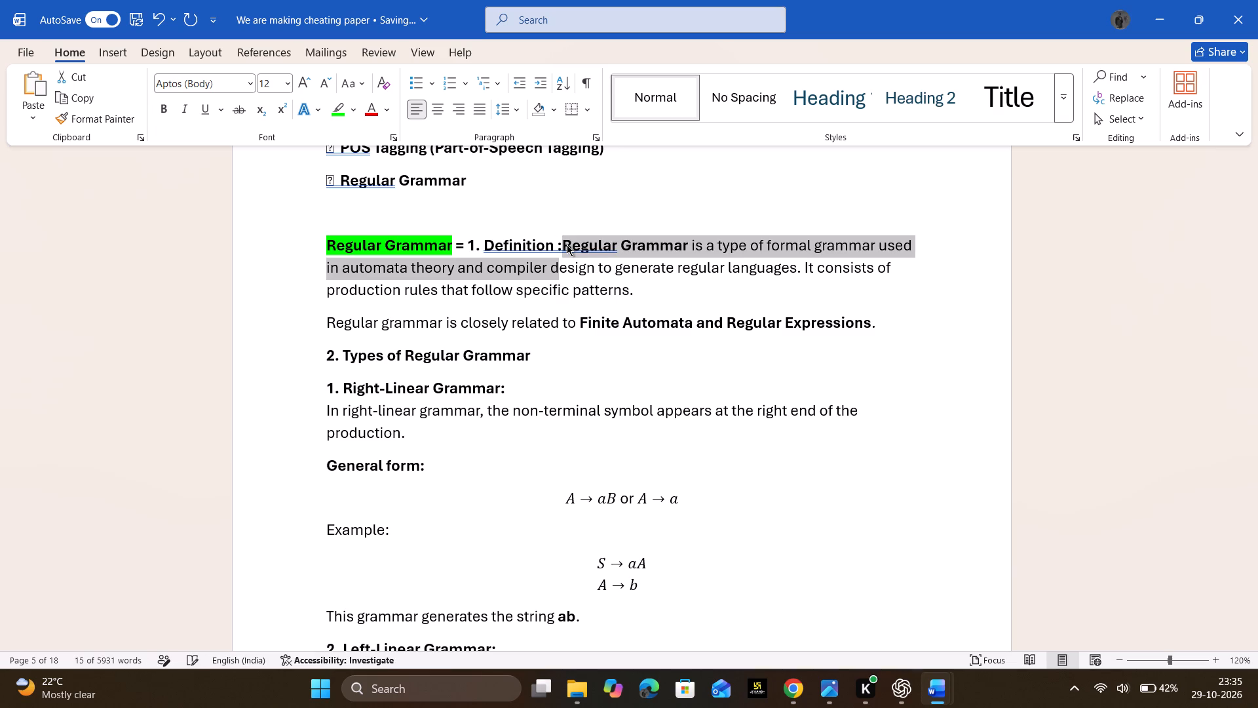
pyautogui.click(160, 114)
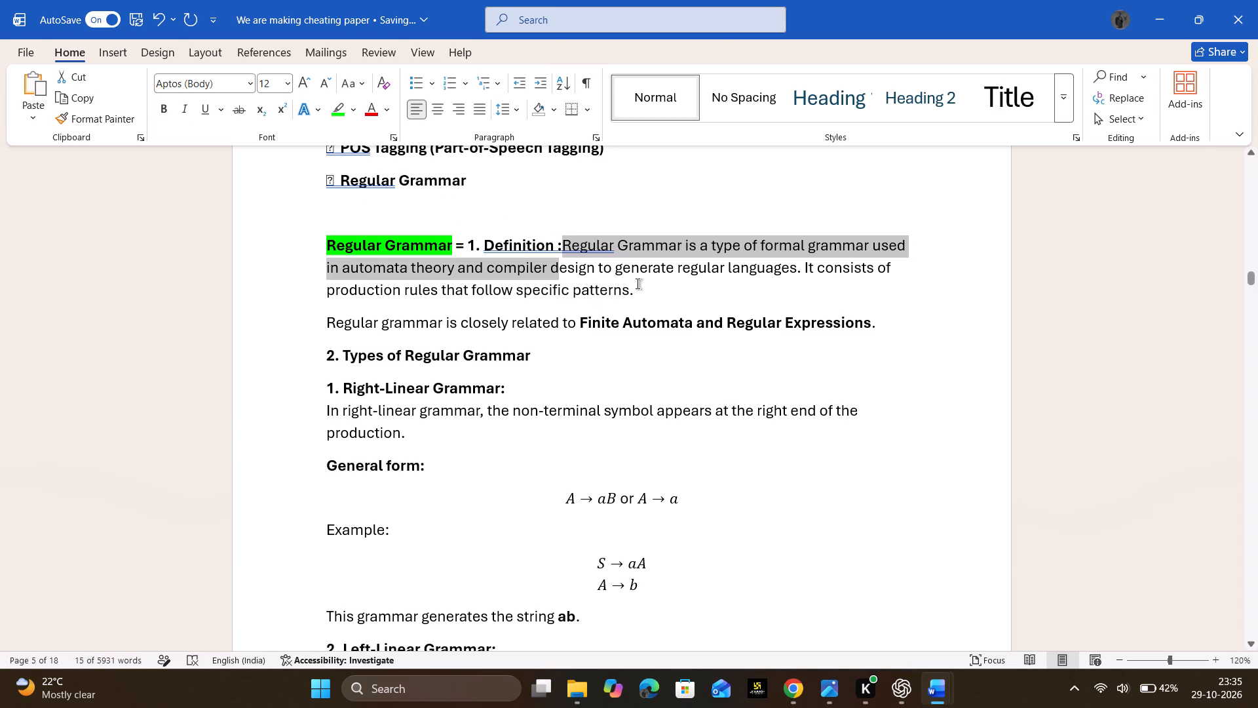
# Join the "Regular grammar is closely related to" paragraph onto the end of the definition, separated by " / ".
pyautogui.click(645, 290)
pyautogui.press('space')
pyautogui.write('/')
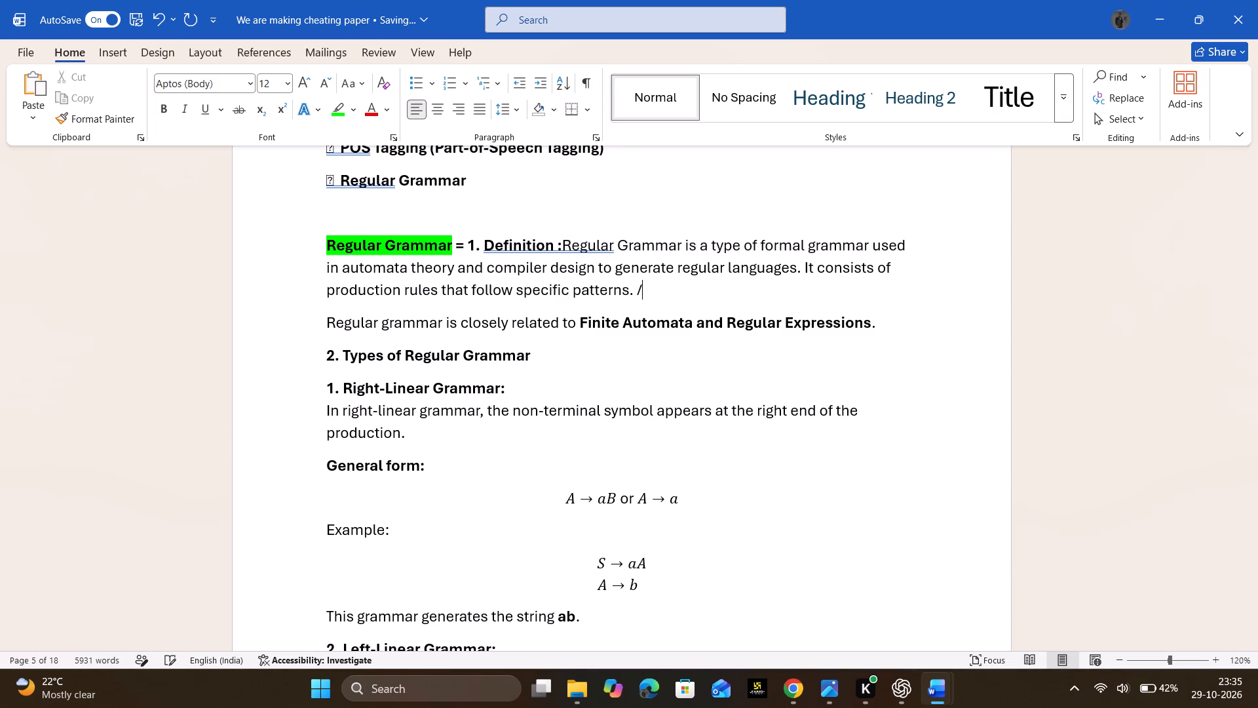
pyautogui.press('space')
pyautogui.press('Delete')
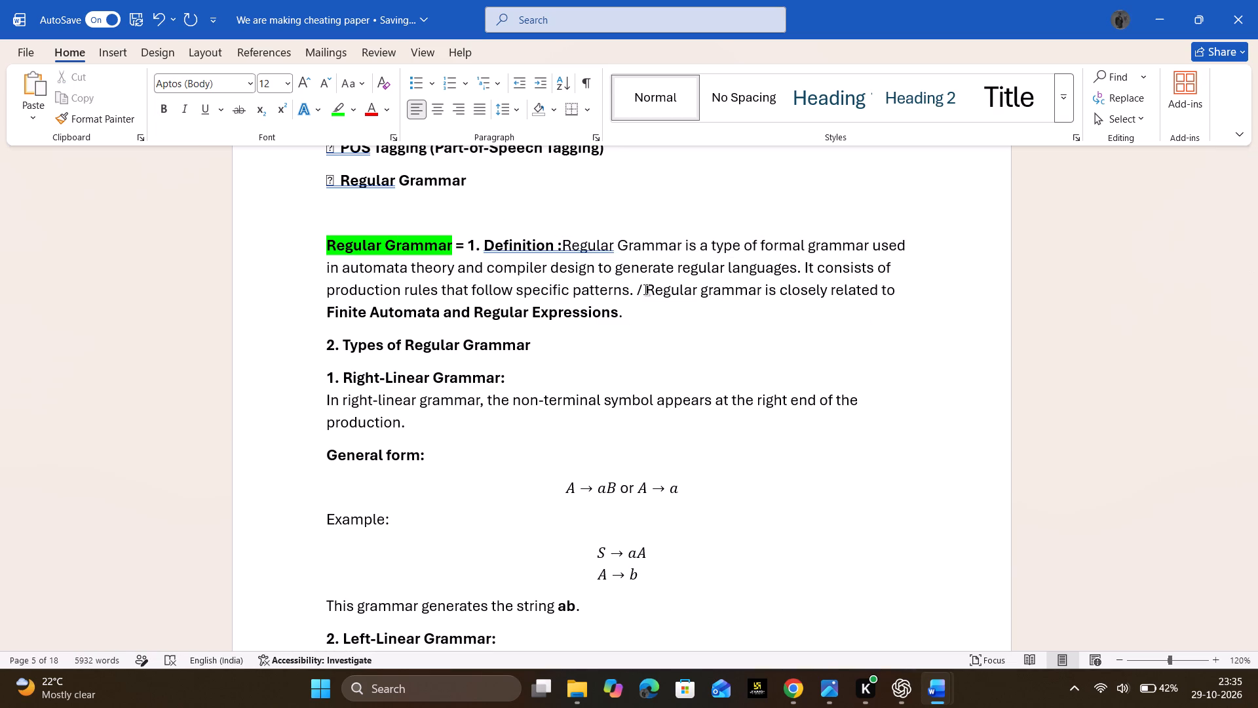
# Remove the bold formatting from "Finite Automata and Regular Expressions" at the end of the paragraph.
pyautogui.click(638, 309)
pyautogui.moveTo(638, 309); pyautogui.dragTo(440, 311)
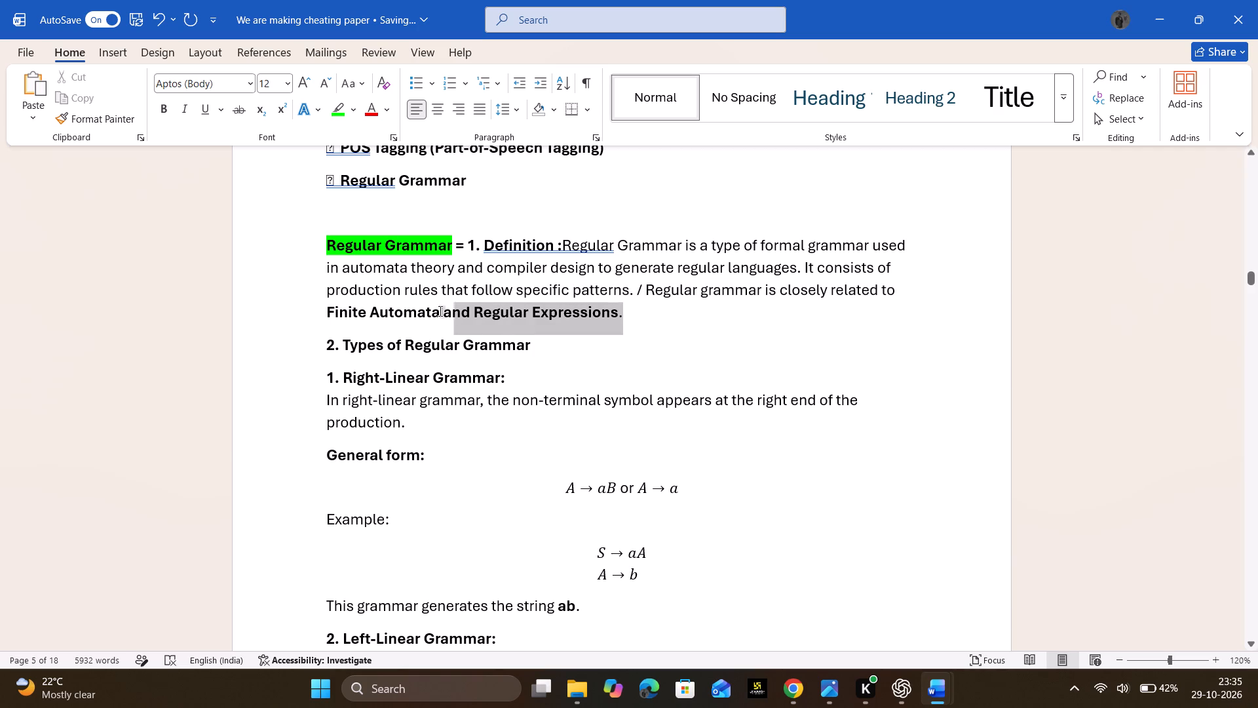
pyautogui.moveTo(440, 311); pyautogui.dragTo(340, 311)
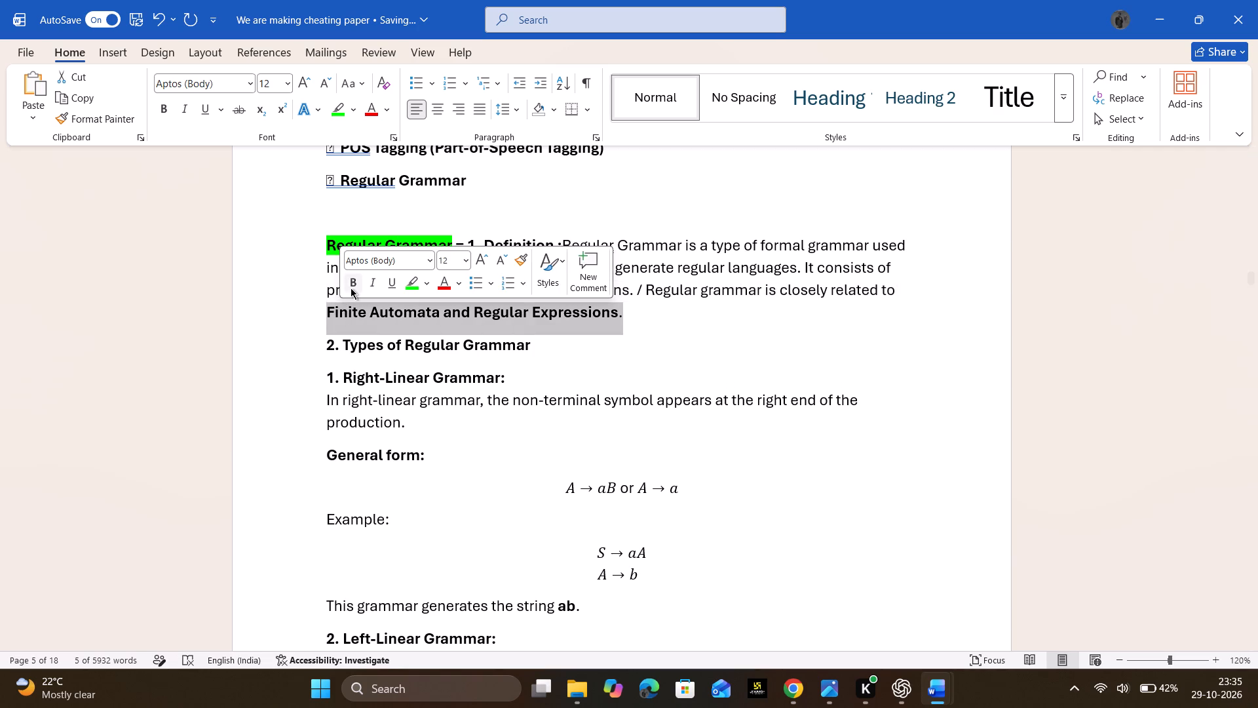
pyautogui.click(351, 286)
# Join the "2. Types of Regular Grammar" heading onto the end of the definition paragraph, separated by a space.
pyautogui.click(676, 324)
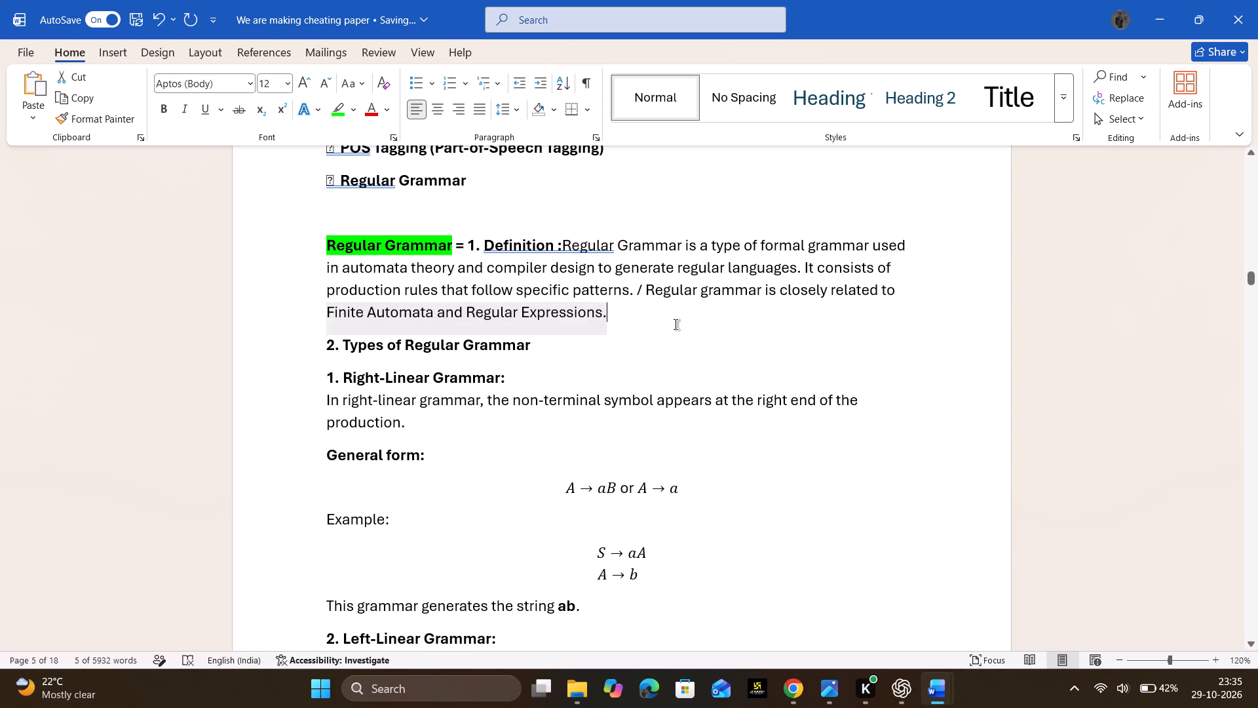
pyautogui.press('space')
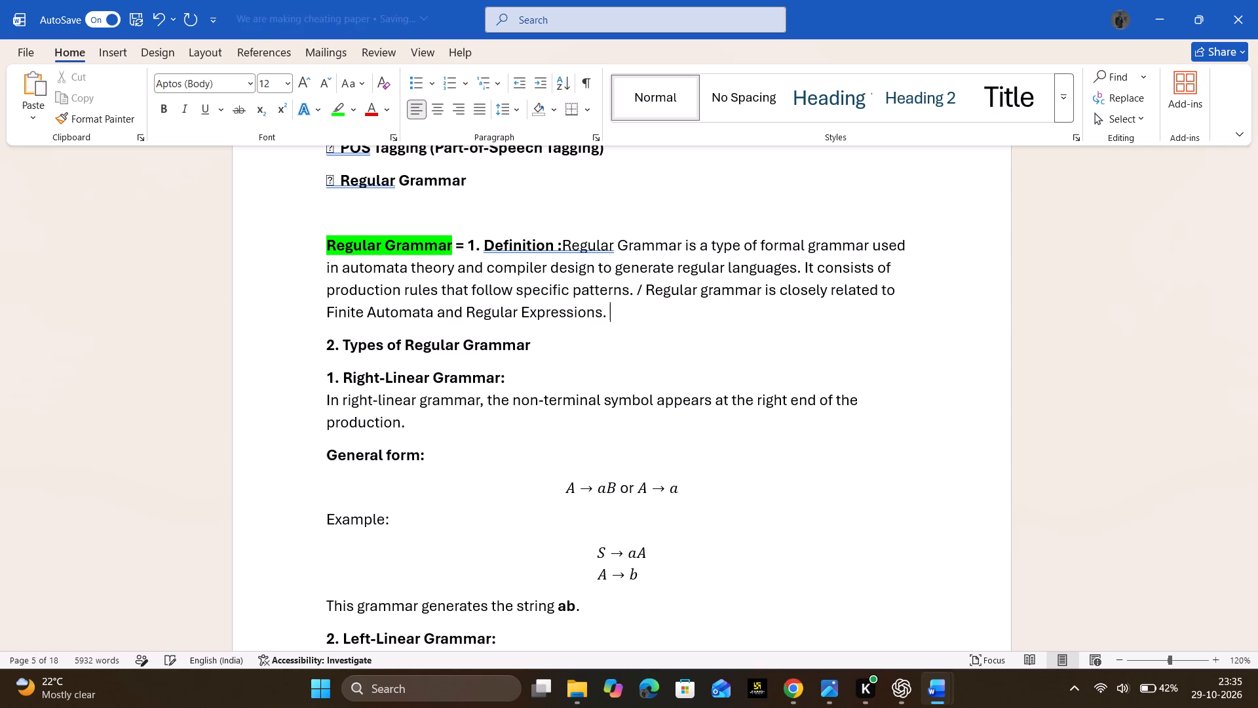
pyautogui.press('Delete')
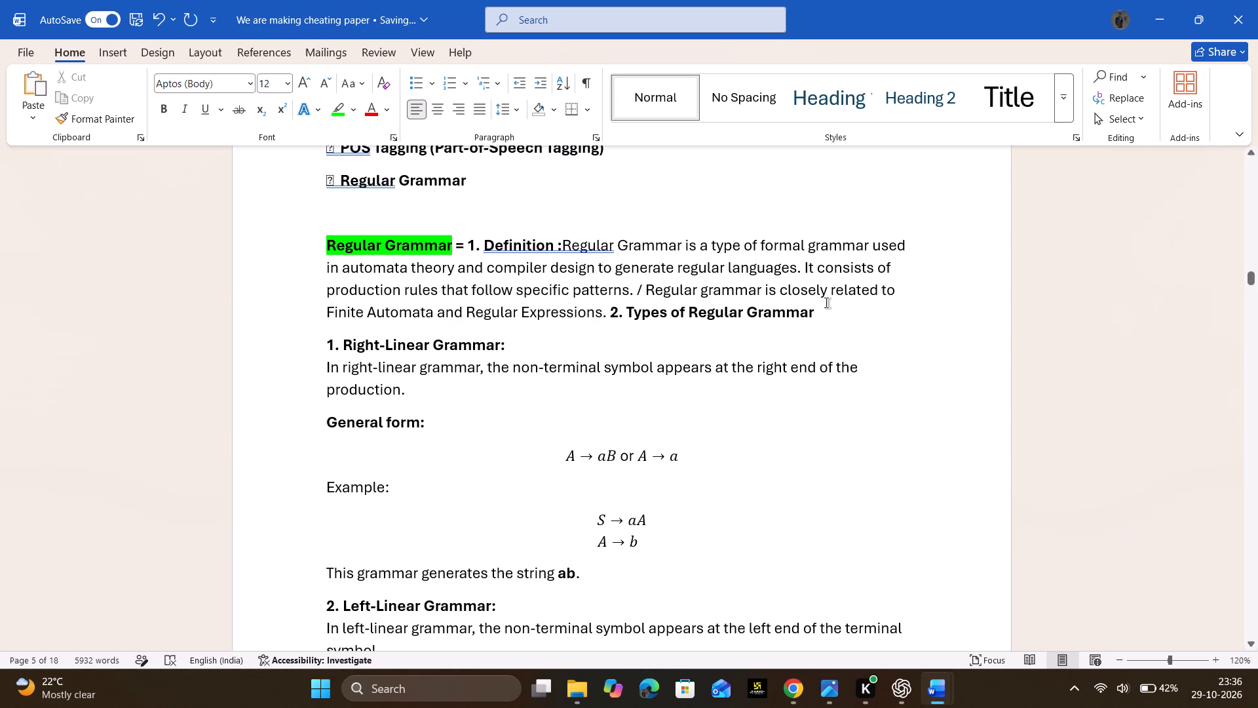
pyautogui.click(832, 305)
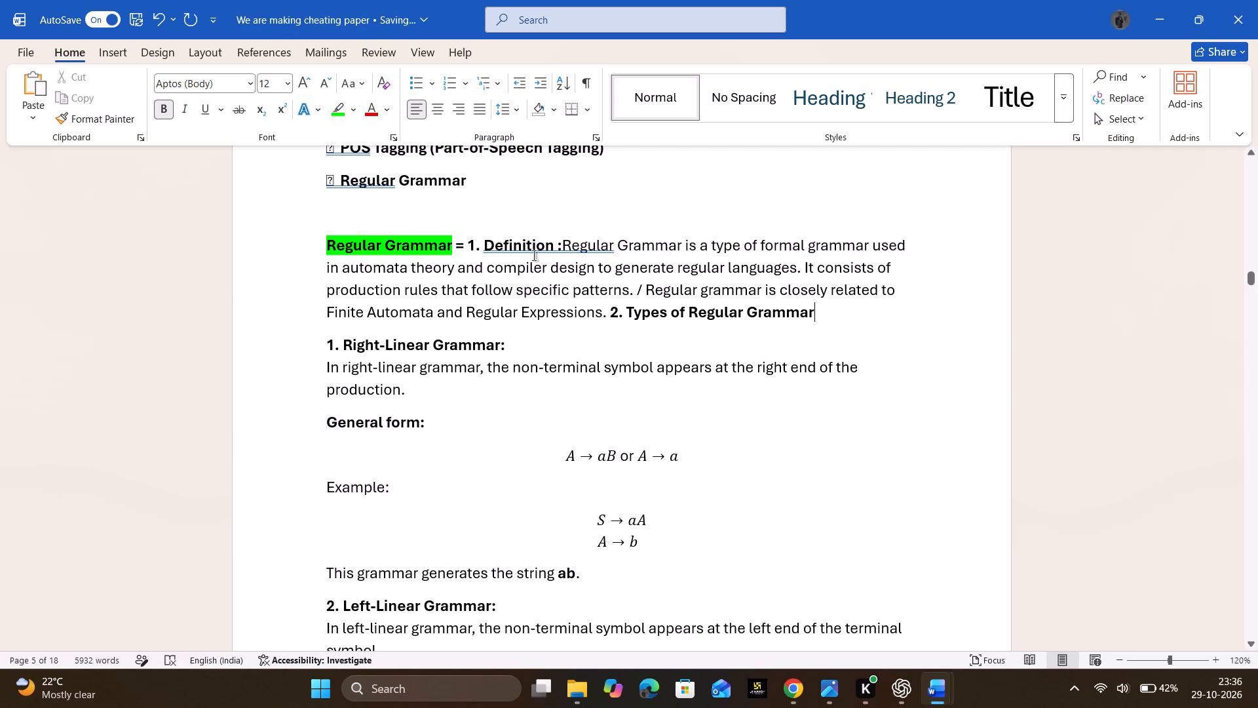
# Highlight "Definition" and "2. Types of Regular Grammar" in bright green.
pyautogui.doubleClick(533, 254)
pyautogui.click(612, 227)
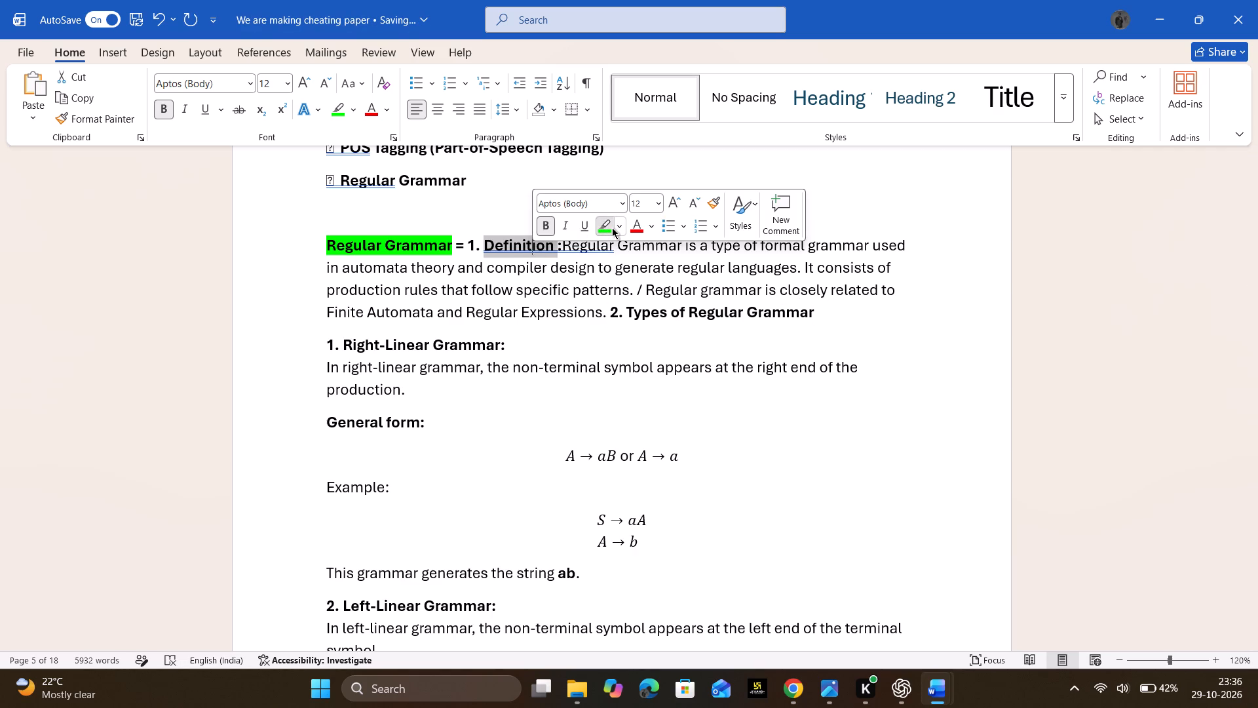
pyautogui.moveTo(610, 316); pyautogui.dragTo(795, 306)
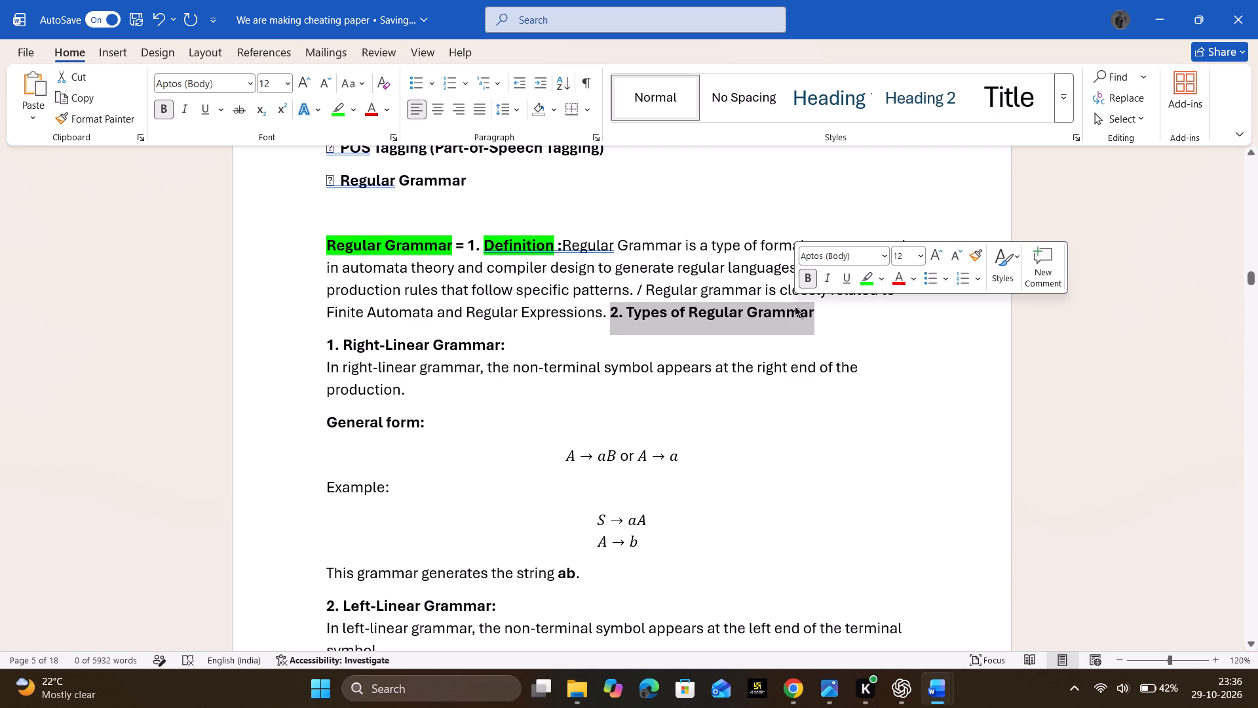
pyautogui.click(864, 277)
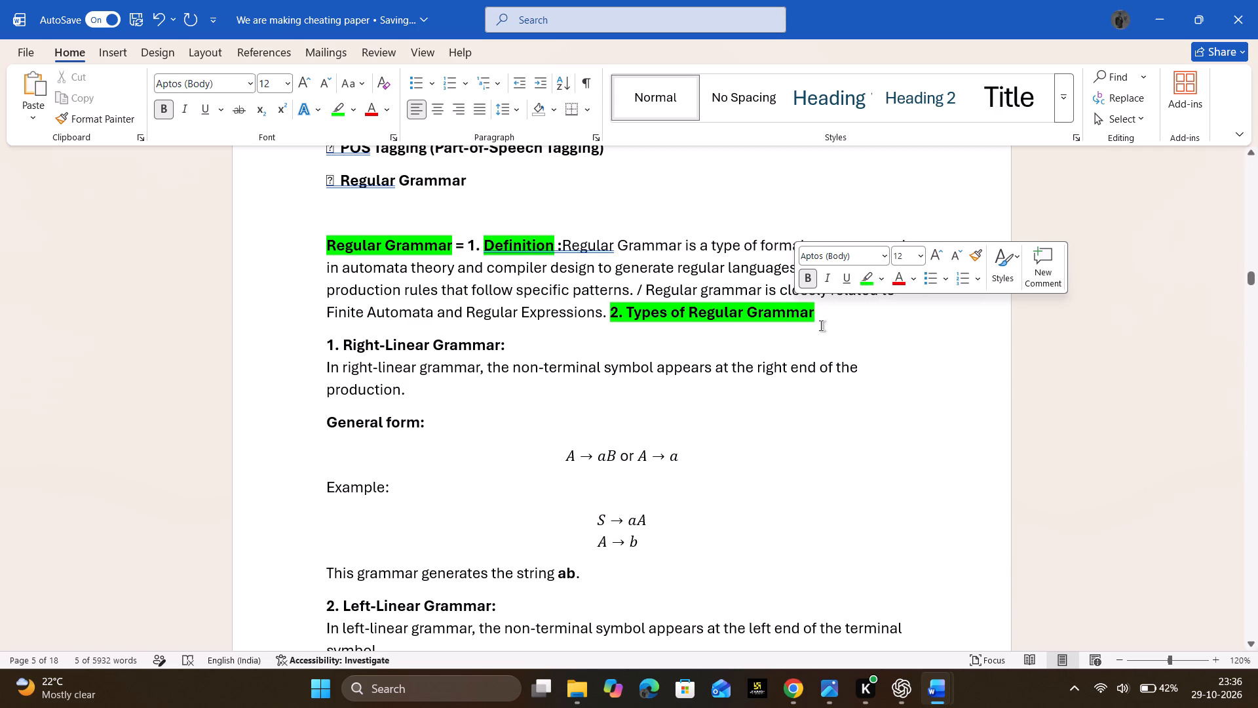
# Join the "1. Right-Linear Grammar:" heading and its description into the running paragraph after "2. Types of Regular Grammar".
pyautogui.click(839, 324)
pyautogui.press('space')
pyautogui.press('space')
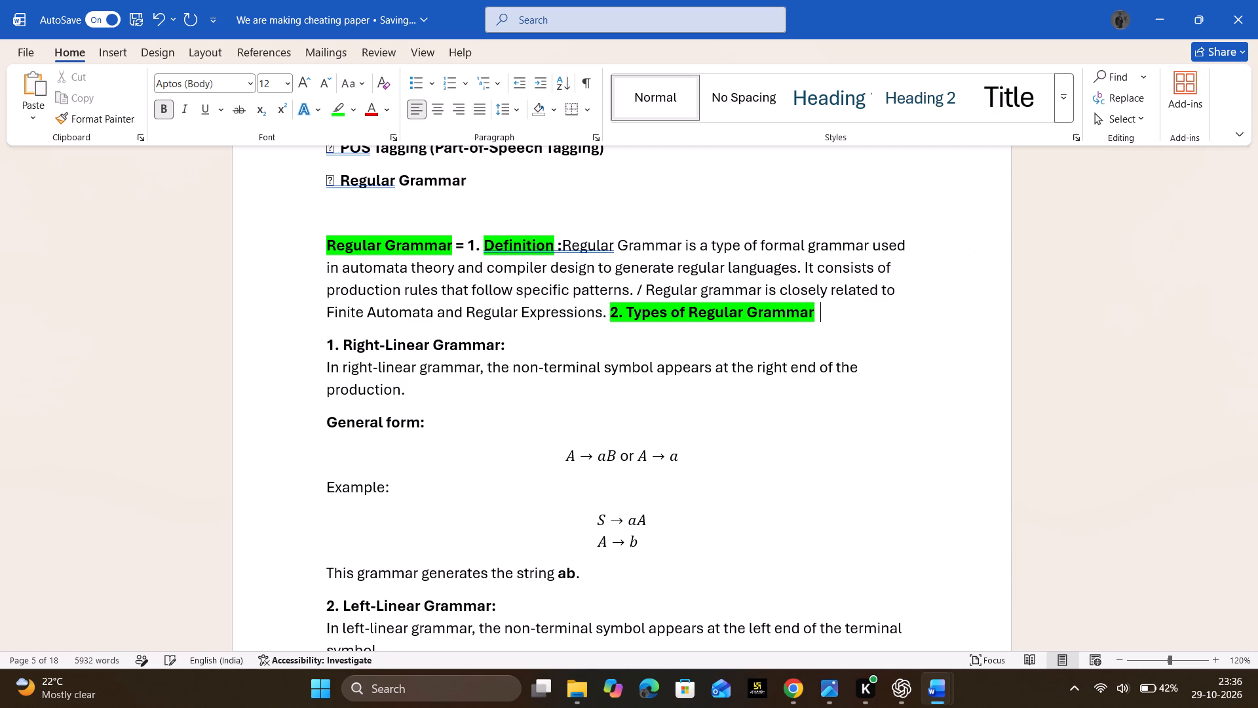
pyautogui.press('Delete')
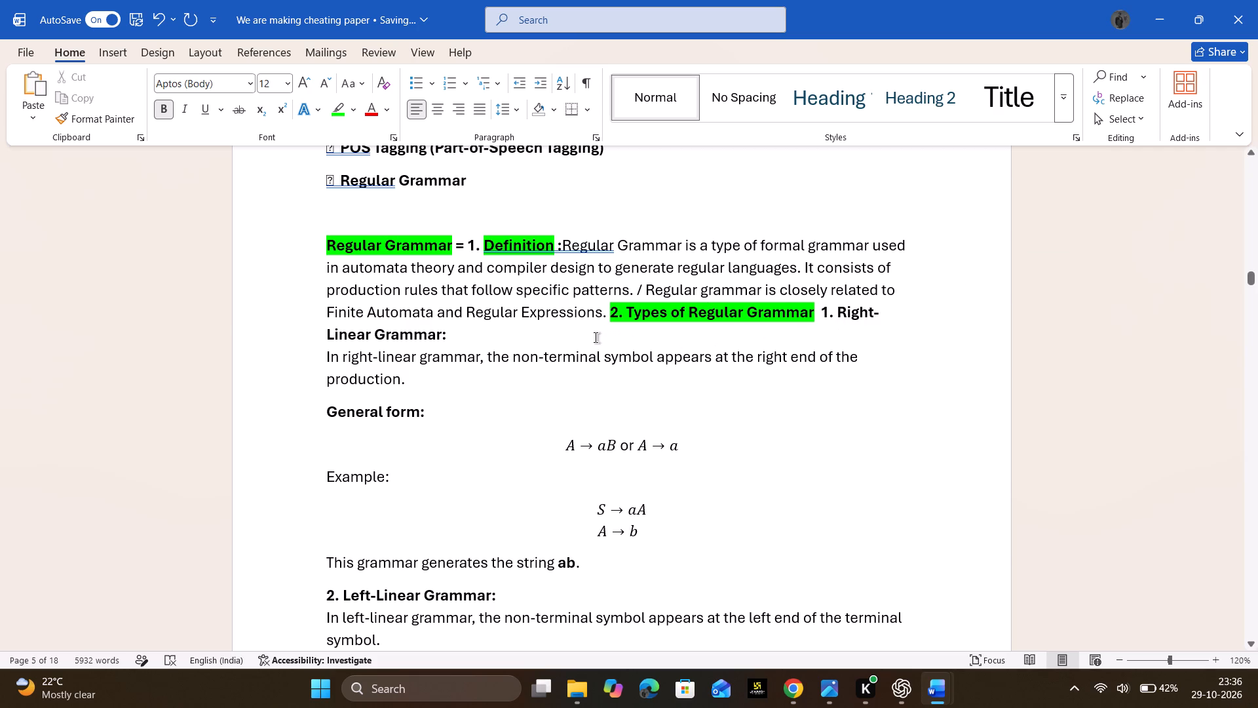
pyautogui.click(596, 337)
pyautogui.press('space')
pyautogui.press('Delete')
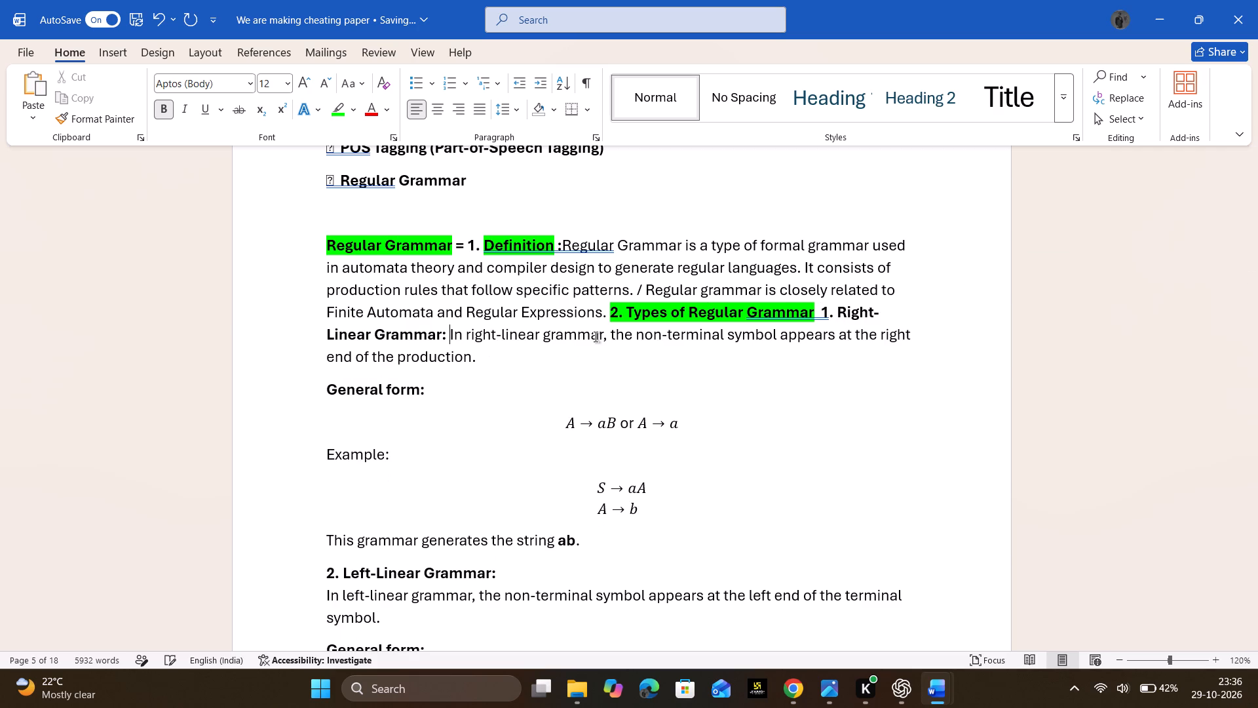
# Join the right-linear "General form:" label and its formula onto the running paragraph after "end of the production.", separated by spaces.
pyautogui.click(538, 363)
pyautogui.press('space')
pyautogui.press('Delete')
pyautogui.click(599, 362)
pyautogui.press('space')
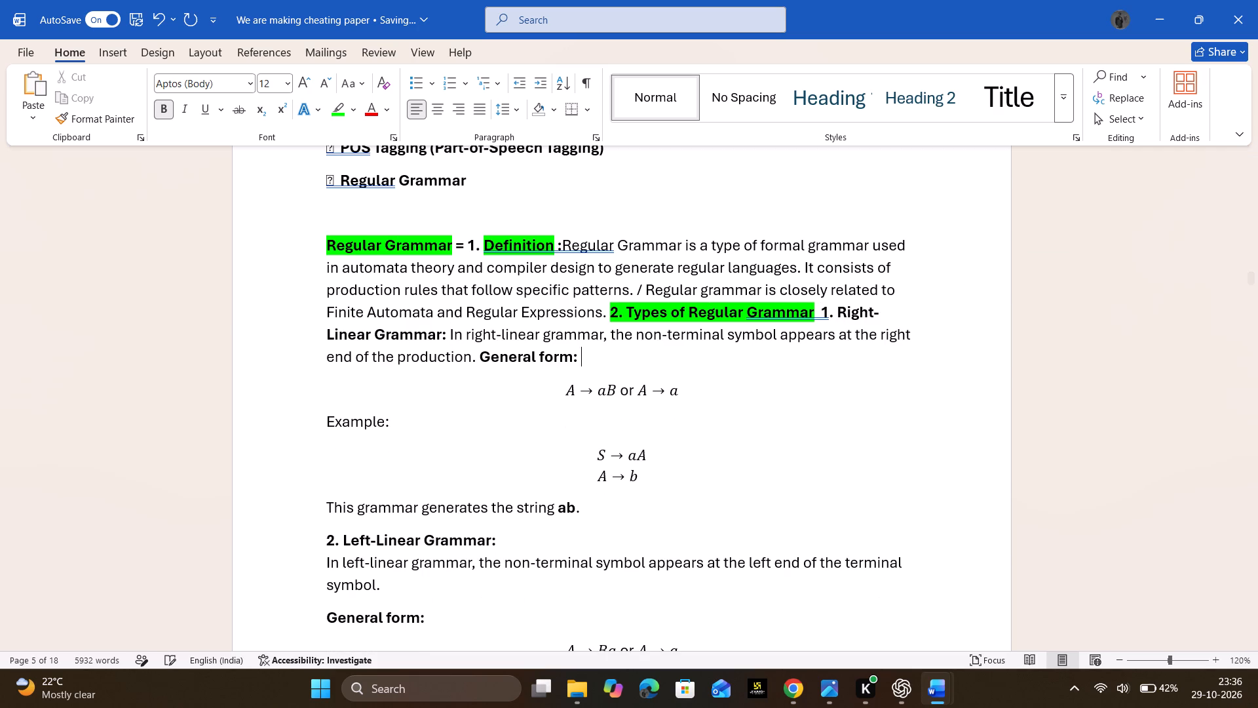
pyautogui.press('Delete')
pyautogui.press('space')
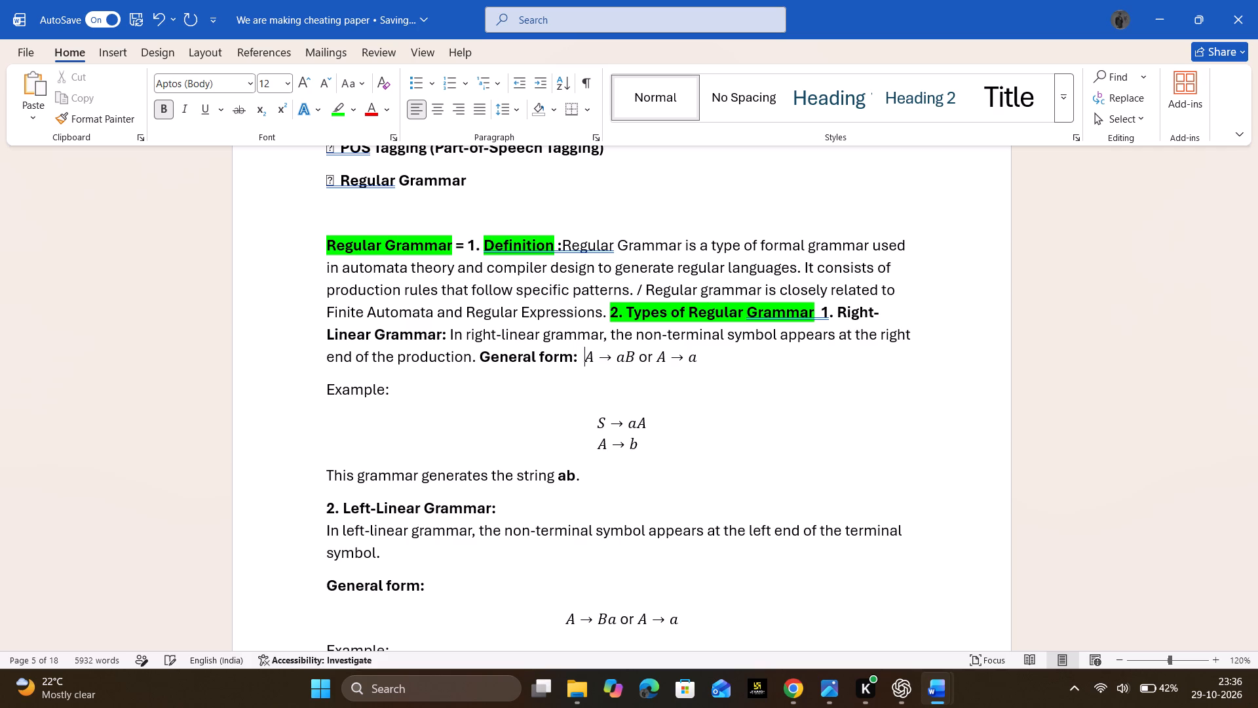
# Join the right-linear "Example:" label onto the paragraph after the general form formula and make "Example" bold.
pyautogui.click(726, 363)
pyautogui.press('space')
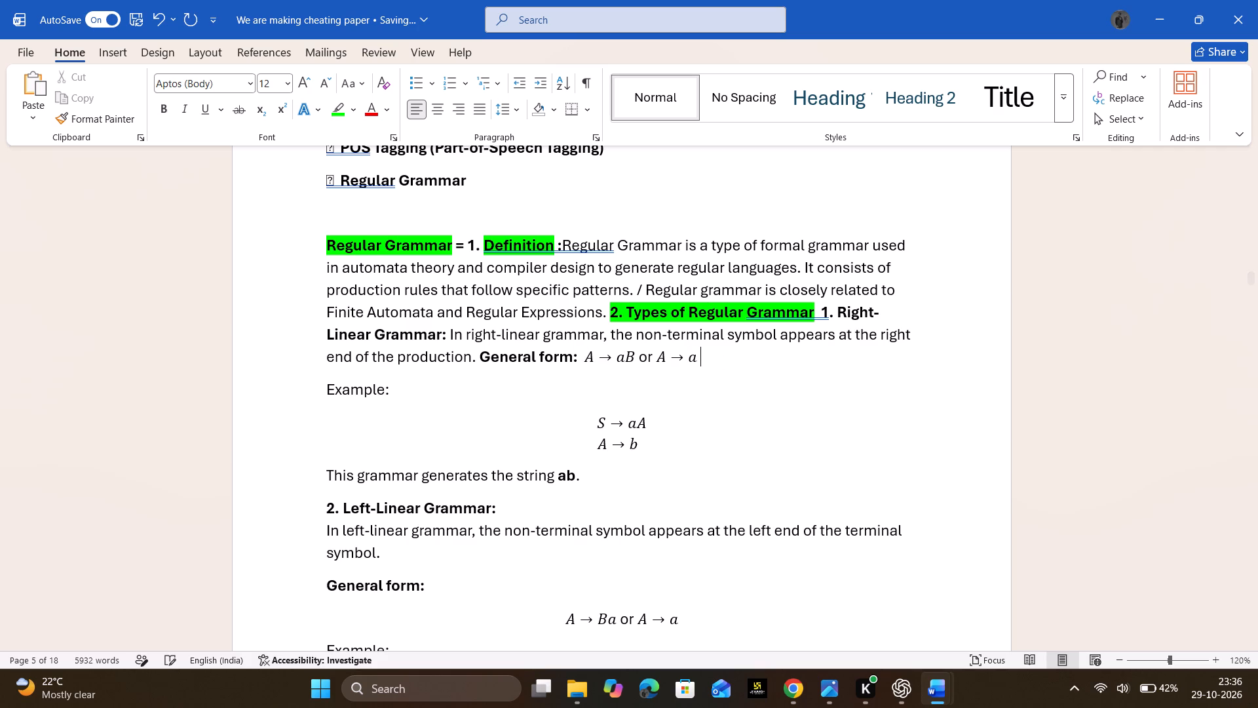
pyautogui.press('Delete')
pyautogui.doubleClick(726, 363)
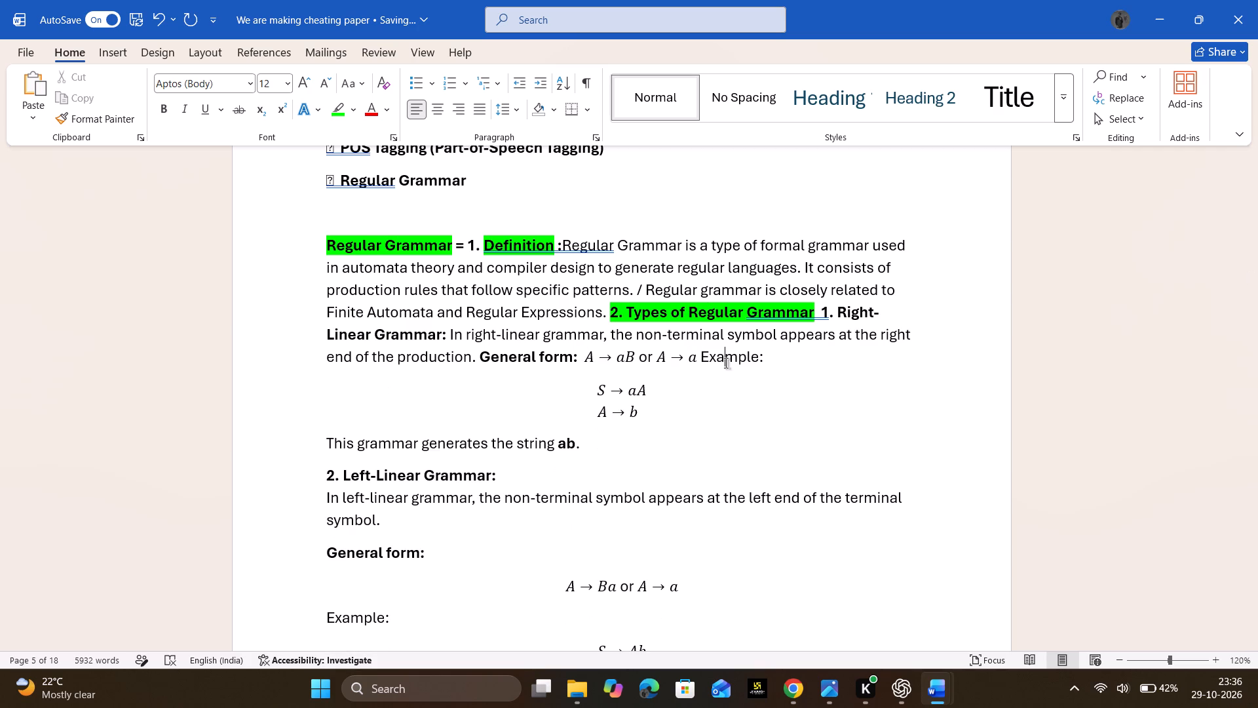
pyautogui.click(739, 338)
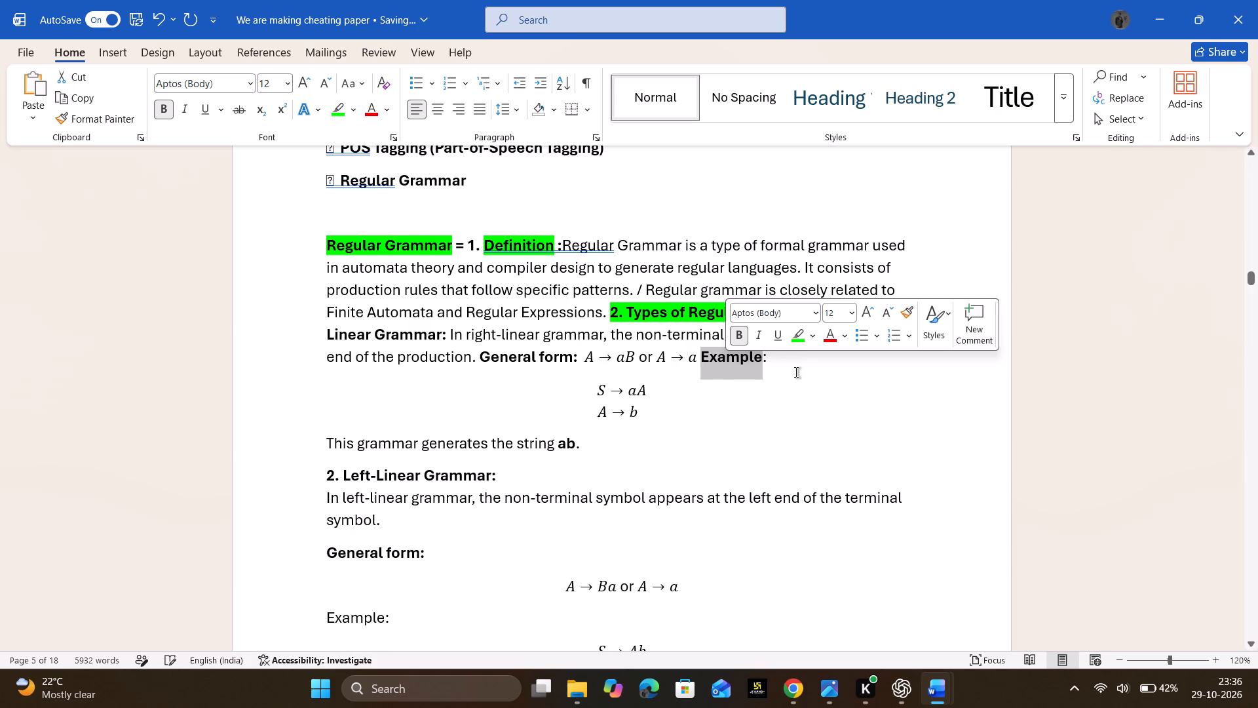
# Join the right-linear example formulas S → aA and A → b onto the line after "Example:", separated by "//".
pyautogui.click(800, 371)
pyautogui.press('space')
pyautogui.press('Delete')
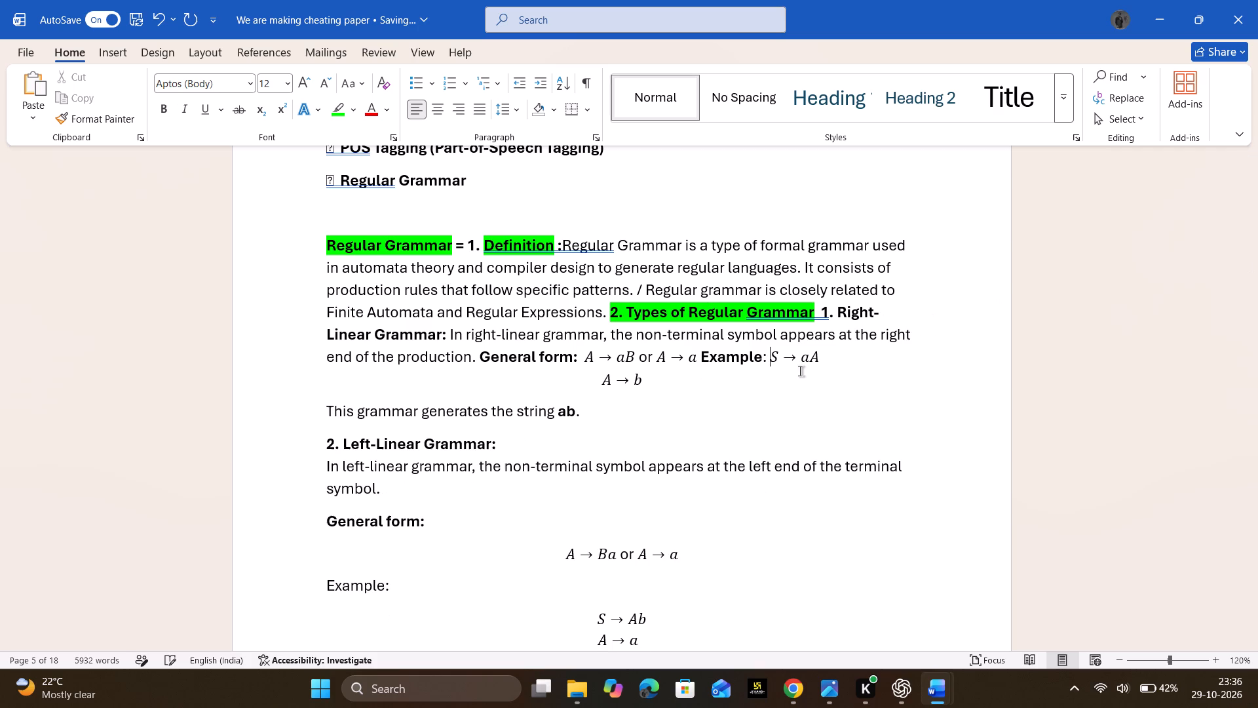
pyautogui.click(837, 363)
pyautogui.press('space')
pyautogui.write('/')
pyautogui.press('space')
pyautogui.press('BackSpace')
pyautogui.write('/')
pyautogui.press('space')
pyautogui.press('Delete')
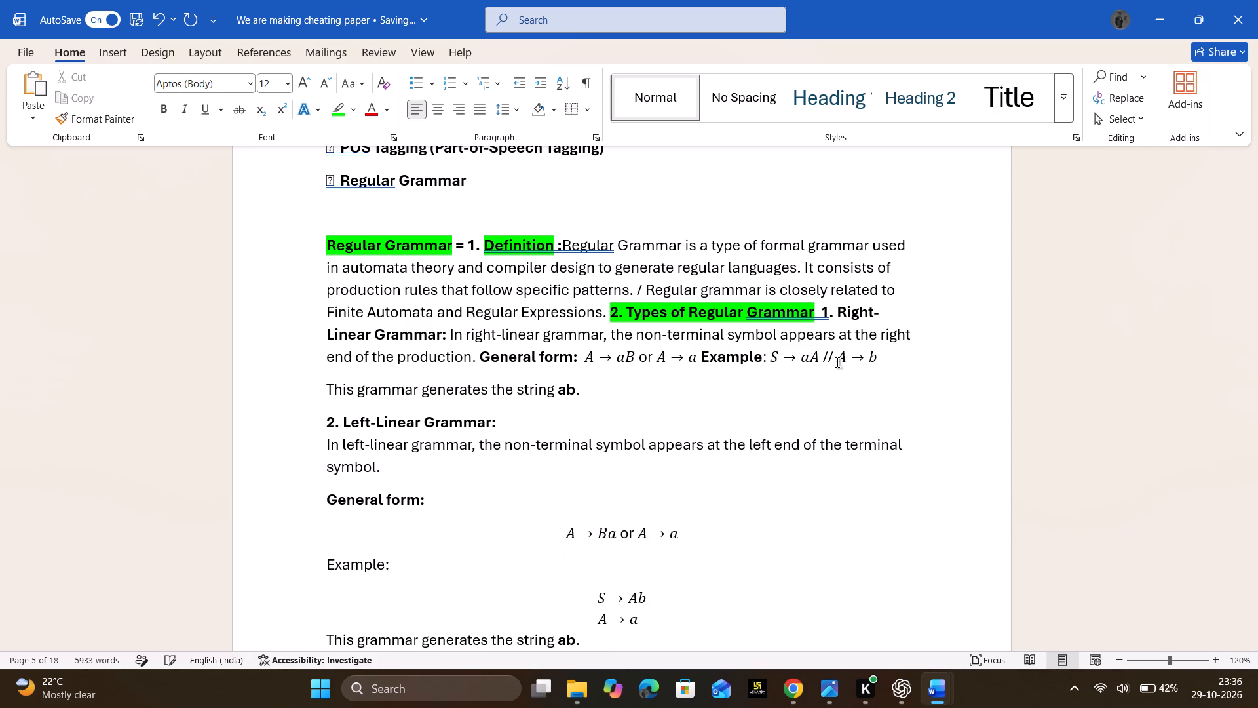
# Join "This grammar generates the string ab." onto the paragraph after the right-linear example formula A → b.
pyautogui.click(905, 355)
pyautogui.press('space')
pyautogui.press('space')
pyautogui.press('Delete')
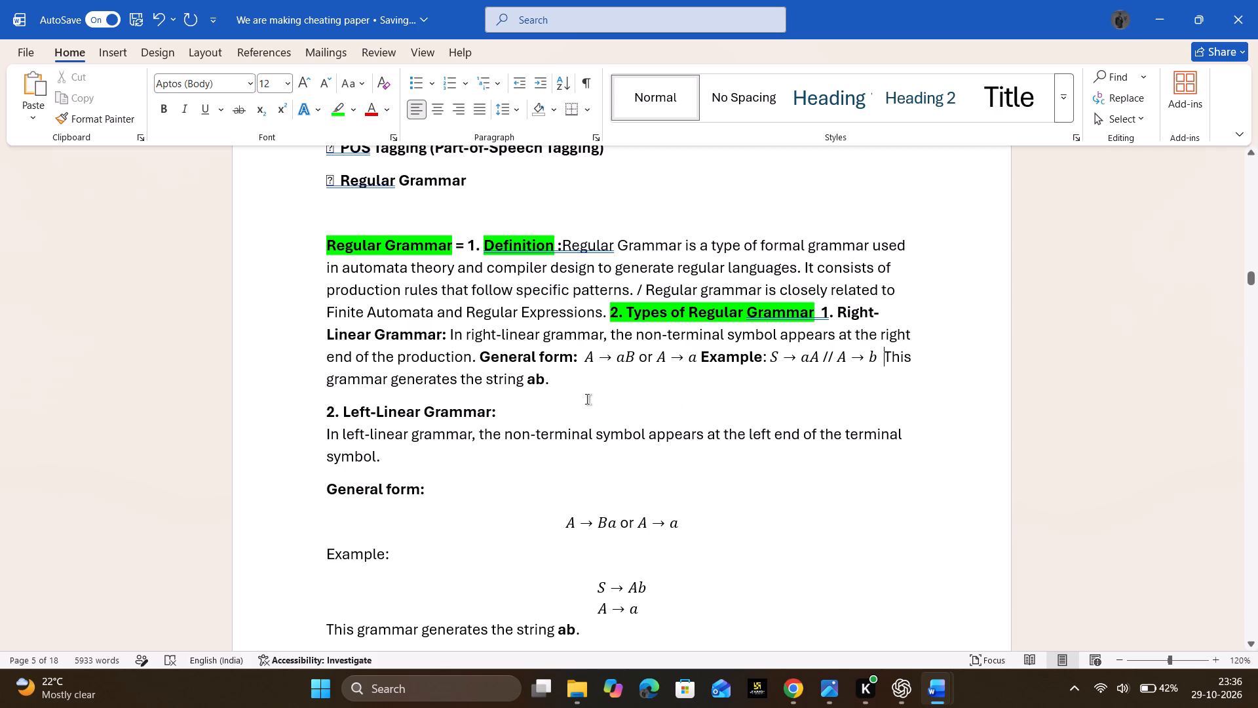
# Remove the bold formatting from "ab" in the right-linear grammar's closing sentence.
pyautogui.doubleClick(540, 383)
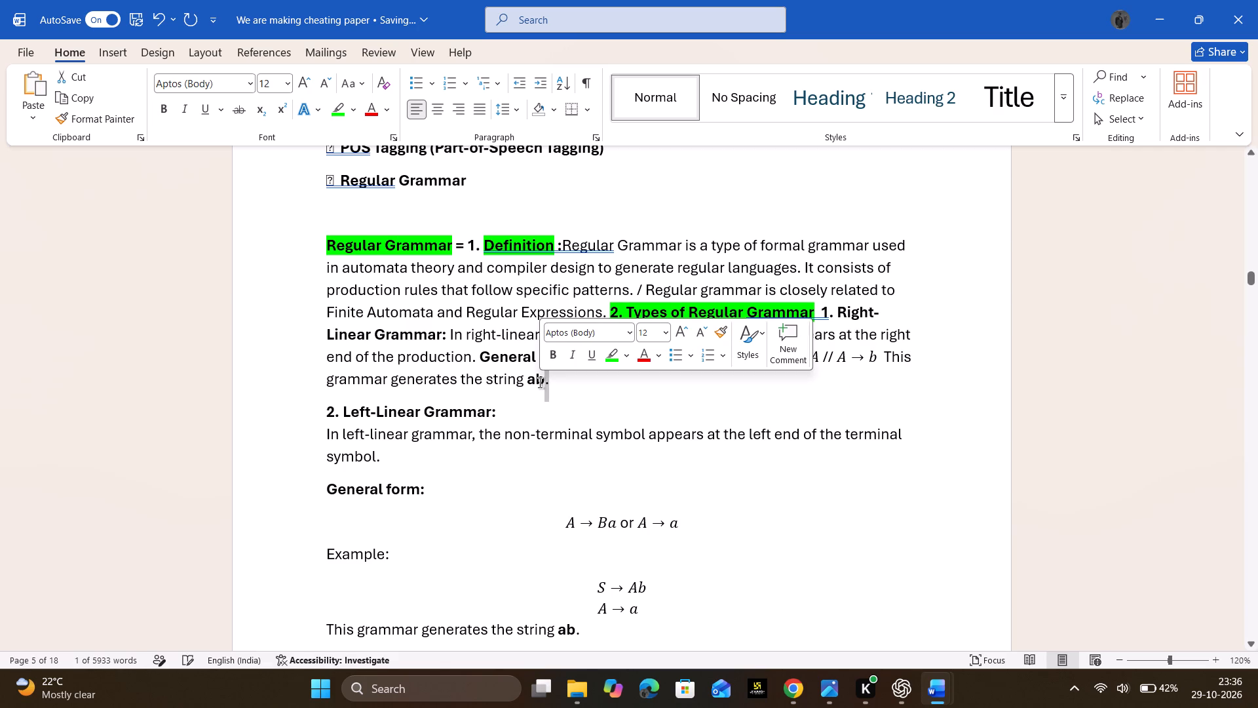
pyautogui.doubleClick(535, 383)
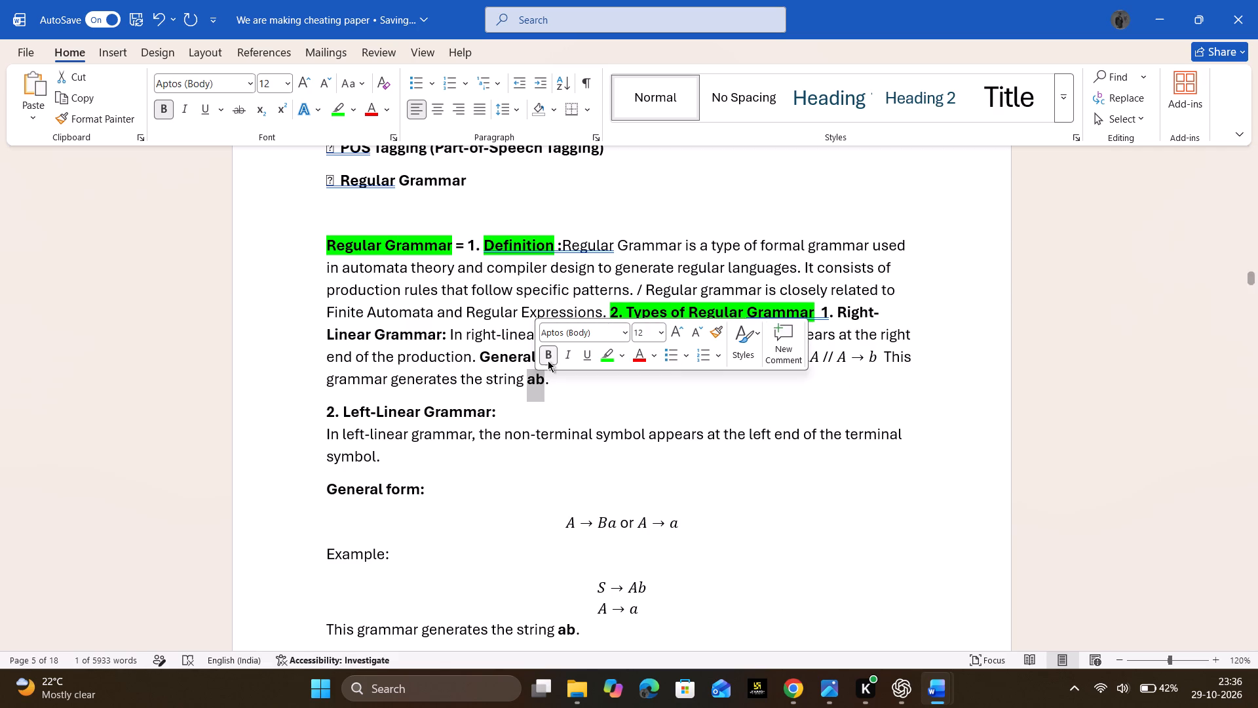
pyautogui.click(548, 360)
# Join the "2. Left-Linear Grammar:" heading and its description into the running paragraph after the right-linear section.
pyautogui.click(569, 385)
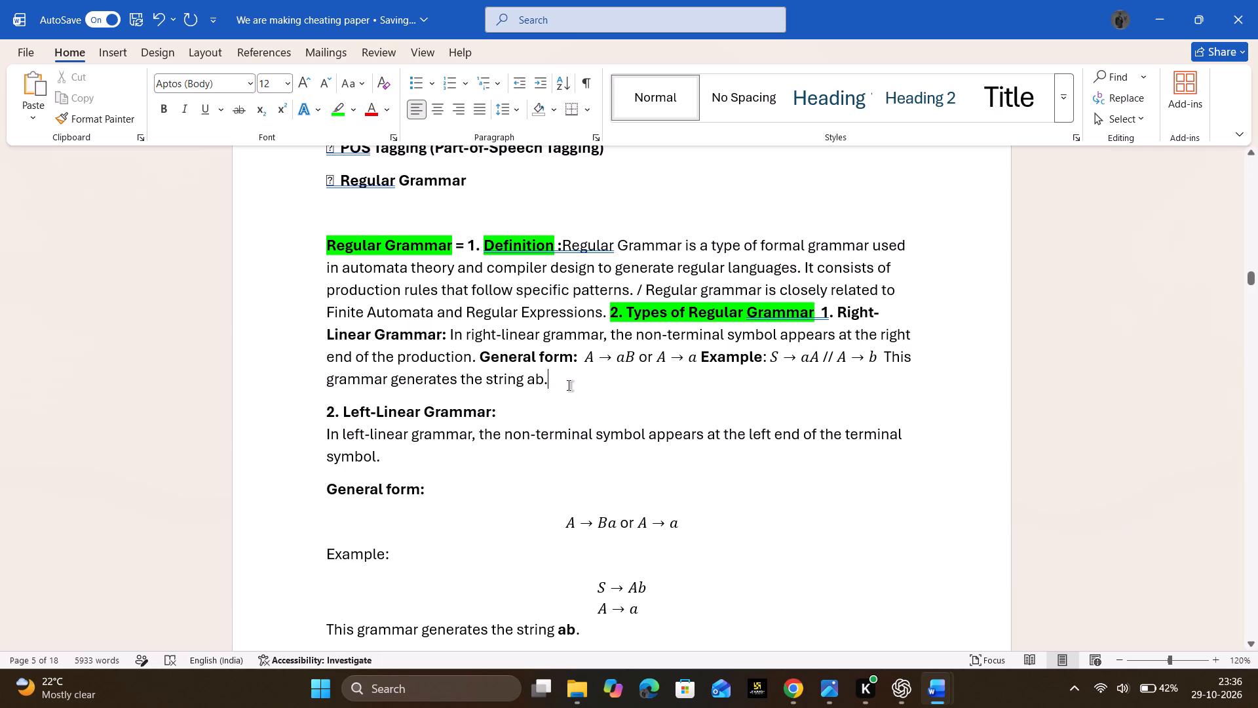
pyautogui.press('space')
pyautogui.press('Delete')
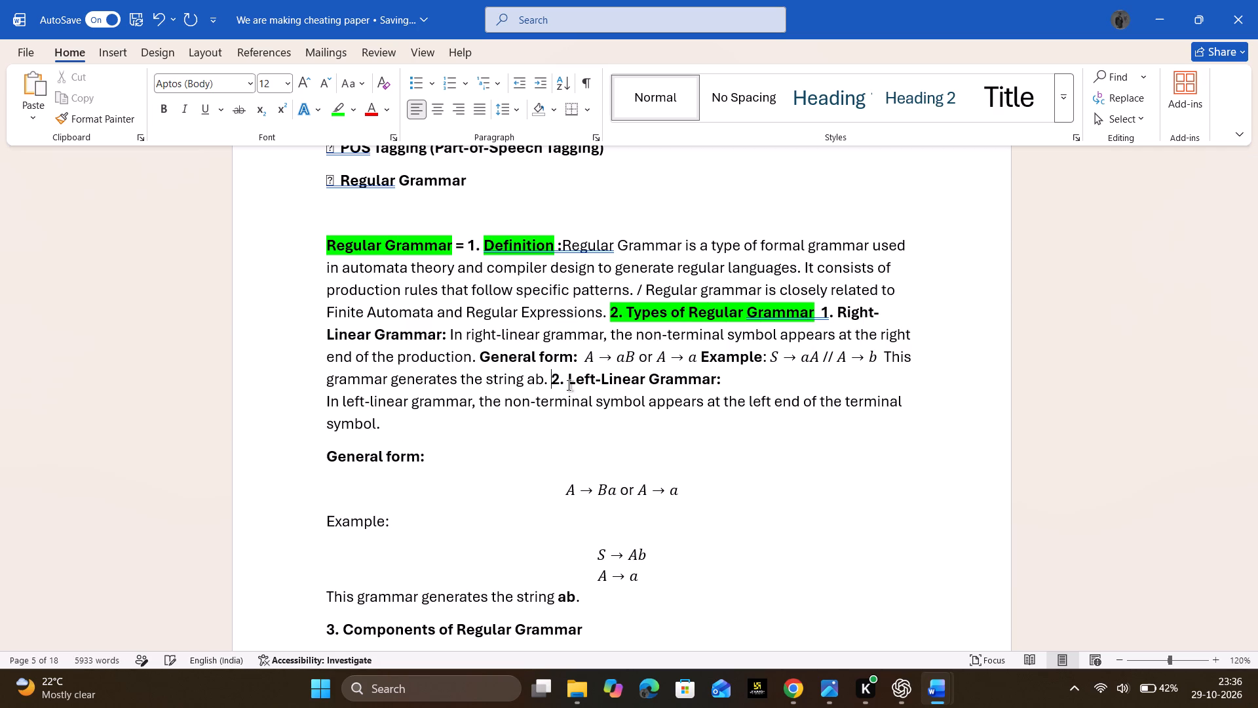
pyautogui.click(735, 380)
pyautogui.press('space')
pyautogui.press('Delete')
# Join the left-linear "General form:" label and its formula onto the paragraph after "terminal symbol.", separated by spaces.
pyautogui.click(804, 408)
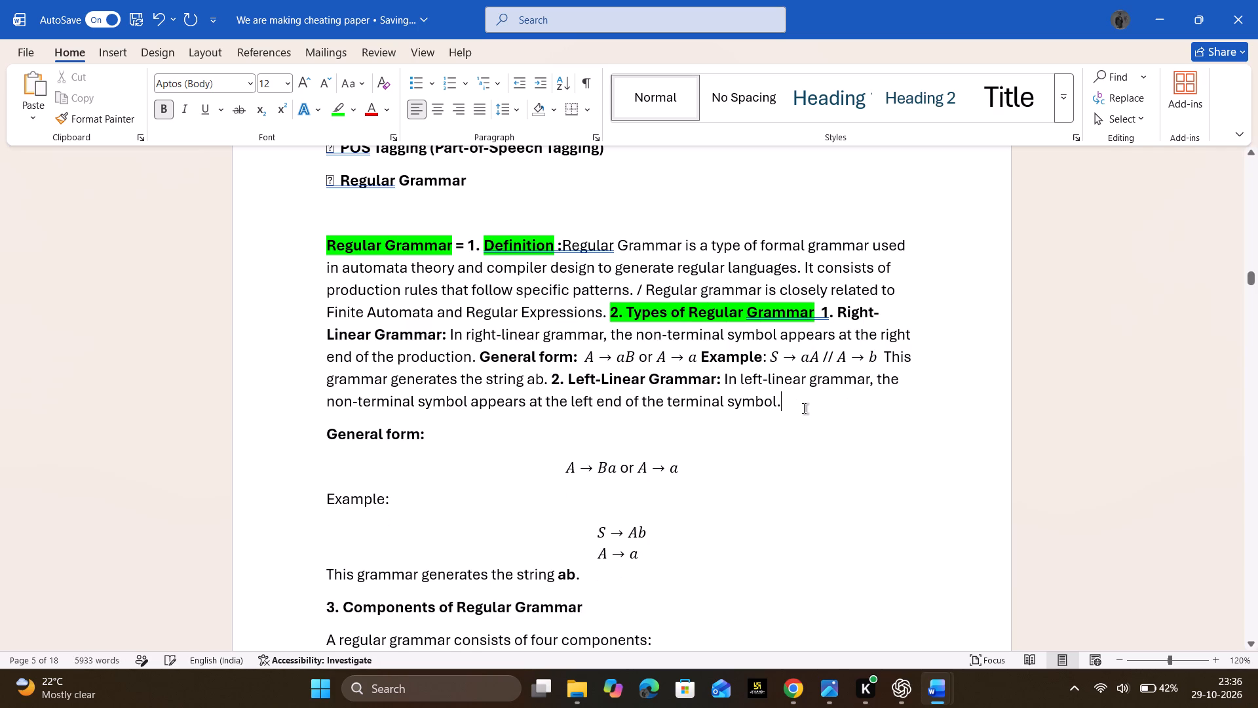
pyautogui.press('space')
pyautogui.press('Delete')
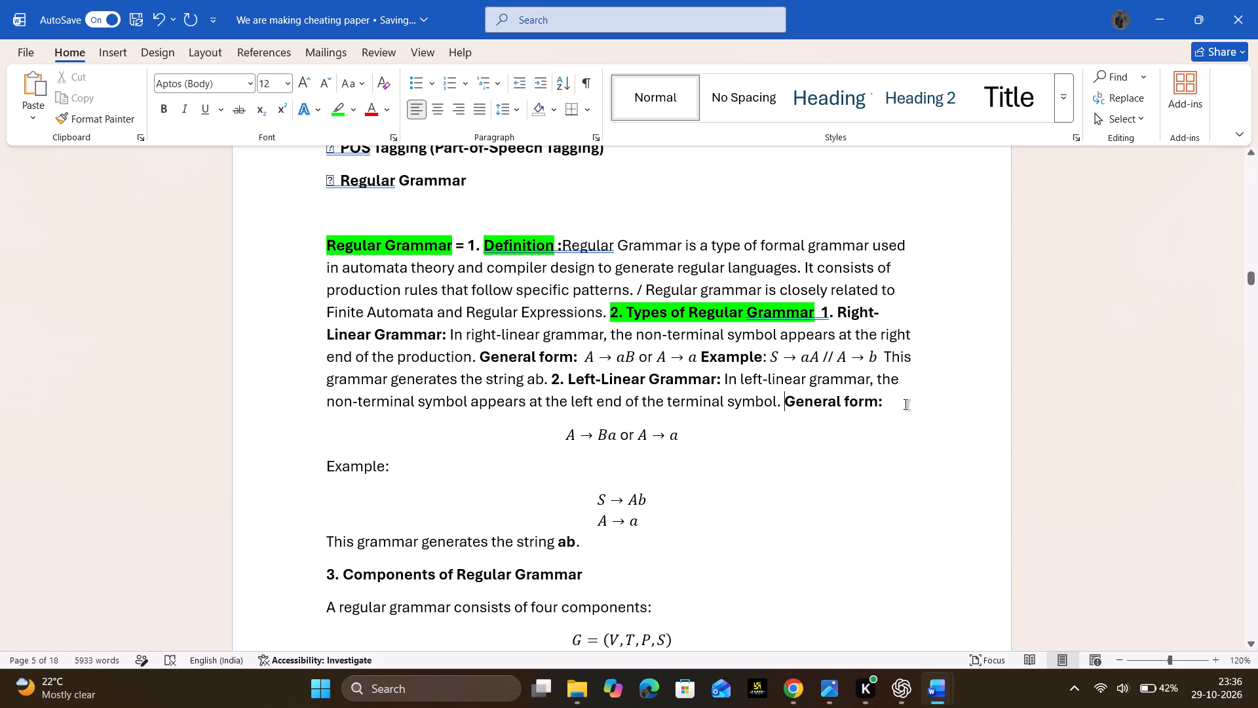
pyautogui.click(905, 404)
pyautogui.press('space')
pyautogui.press('Delete')
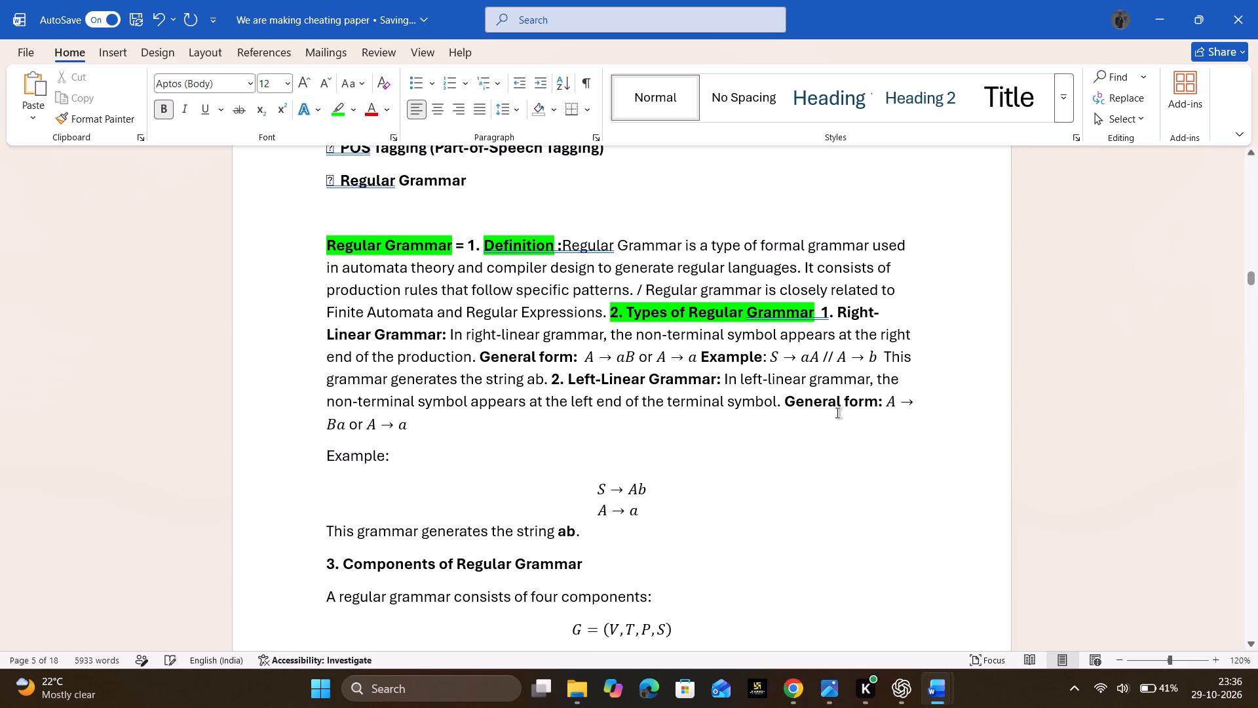
# Join the left-linear "Example:" label onto the paragraph after the general form formula and make "Example" bold.
pyautogui.click(653, 438)
pyautogui.press('space')
pyautogui.press('Delete')
pyautogui.doubleClick(457, 425)
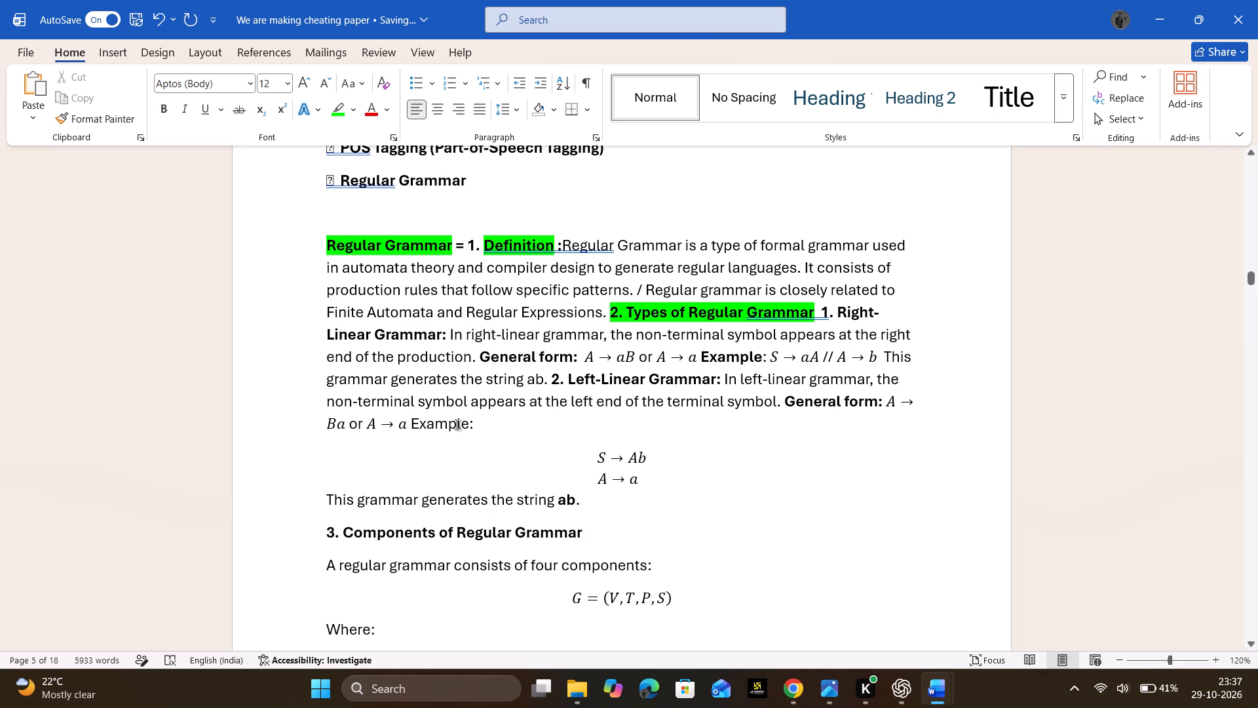
pyautogui.click(467, 398)
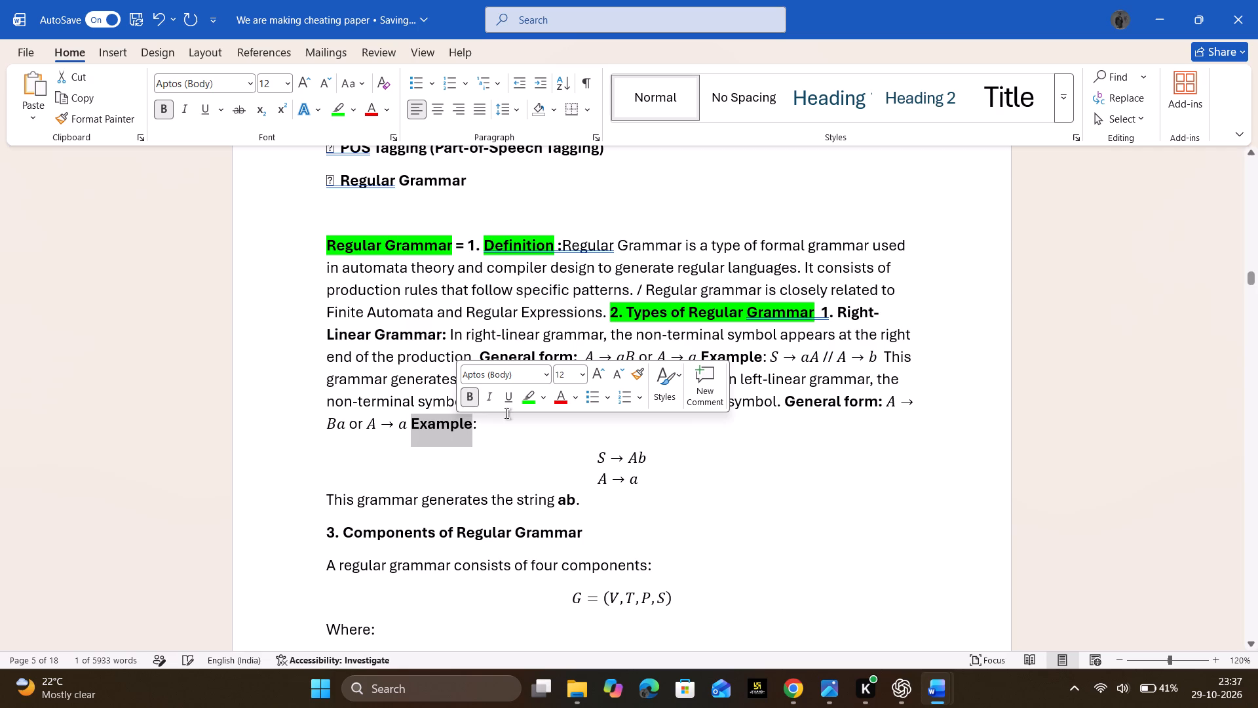
# Join the left-linear example formulas S → Ab and A → a onto the line after "Example:", separated by "//".
pyautogui.click(506, 414)
pyautogui.press('space')
pyautogui.press('Delete')
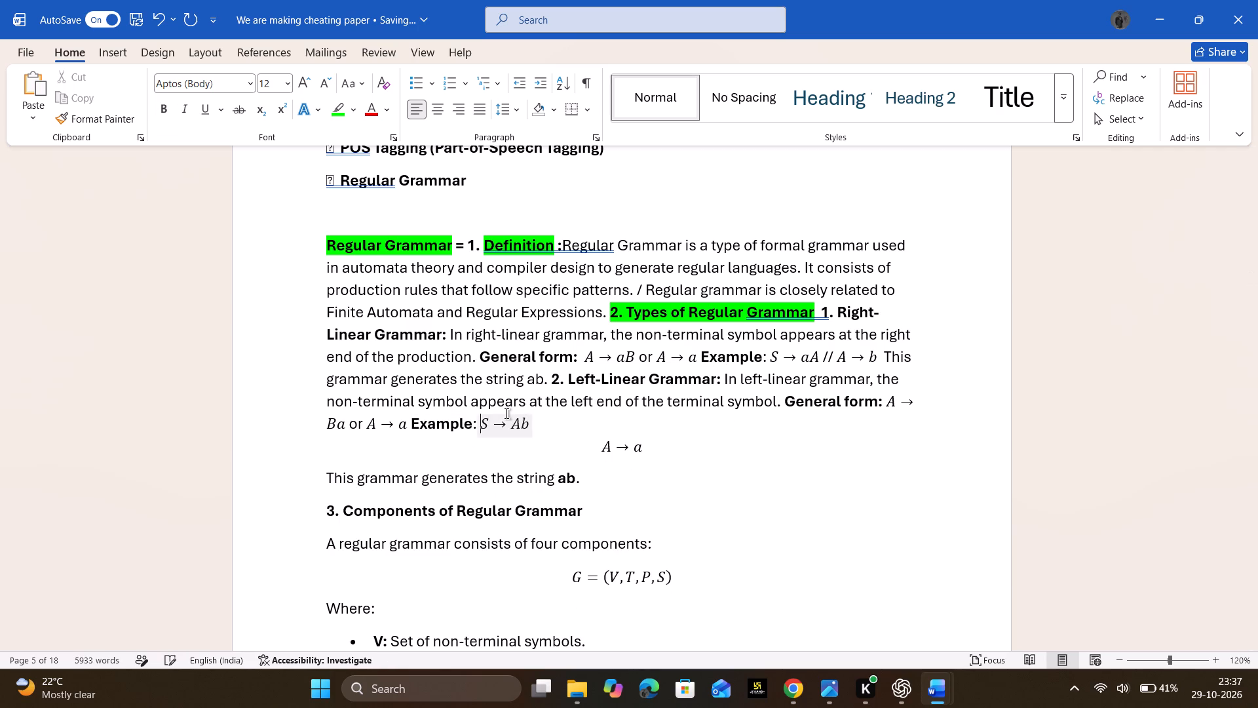
pyautogui.click(556, 422)
pyautogui.press('space')
pyautogui.write('/')
pyautogui.press('space')
pyautogui.press('BackSpace')
pyautogui.write('/')
pyautogui.press('space')
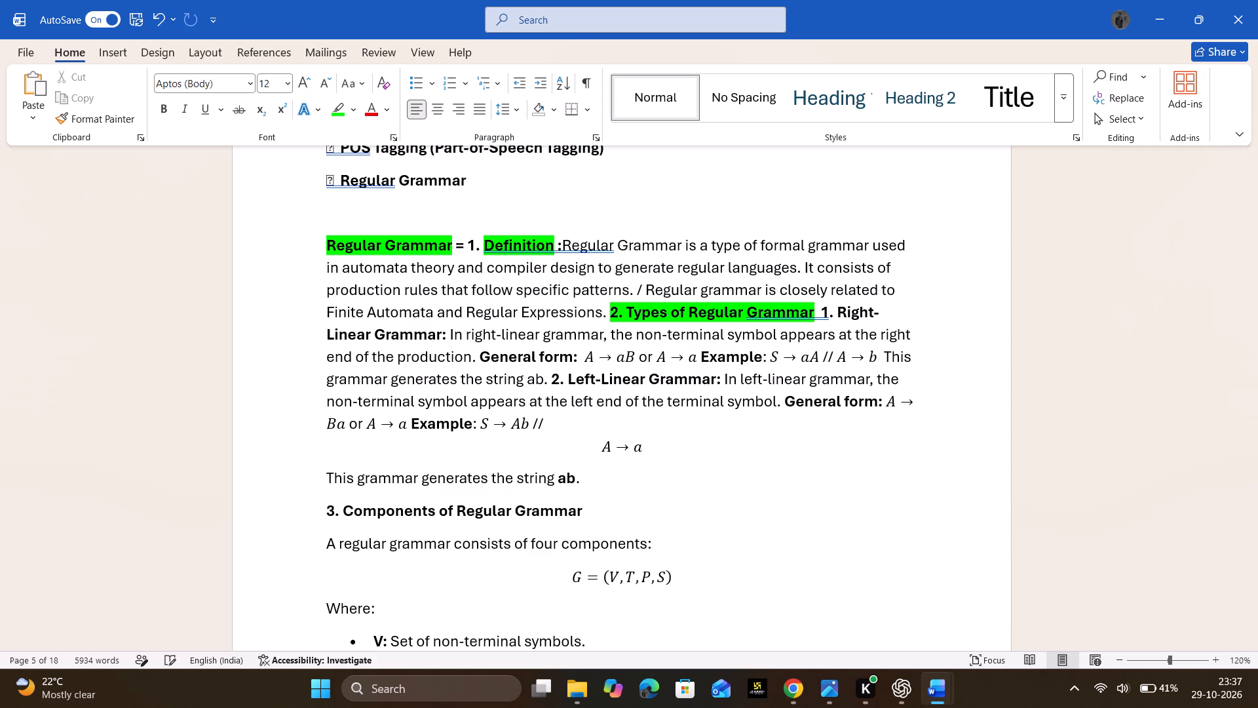
pyautogui.press('Delete')
# Join "This grammar generates the string ab." after the left-linear example formula A → a, with "//" before the sentence.
pyautogui.click(620, 428)
pyautogui.press('space')
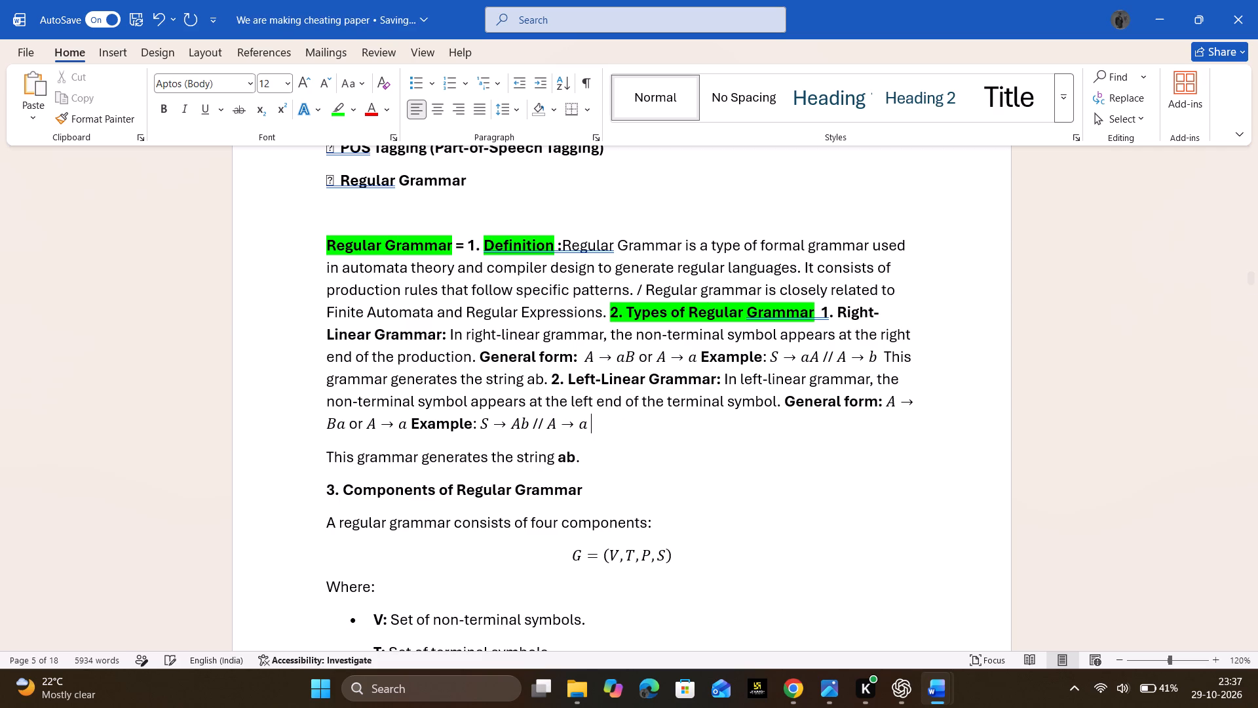
pyautogui.press('Delete')
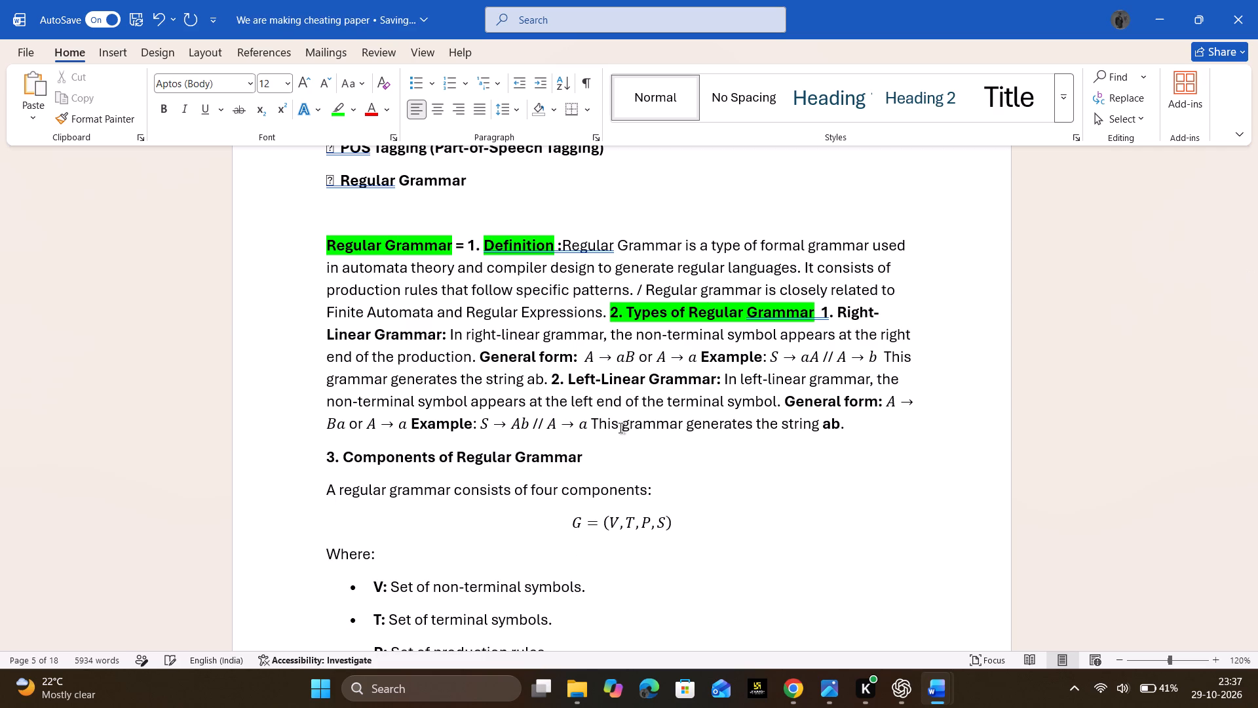
pyautogui.write('//')
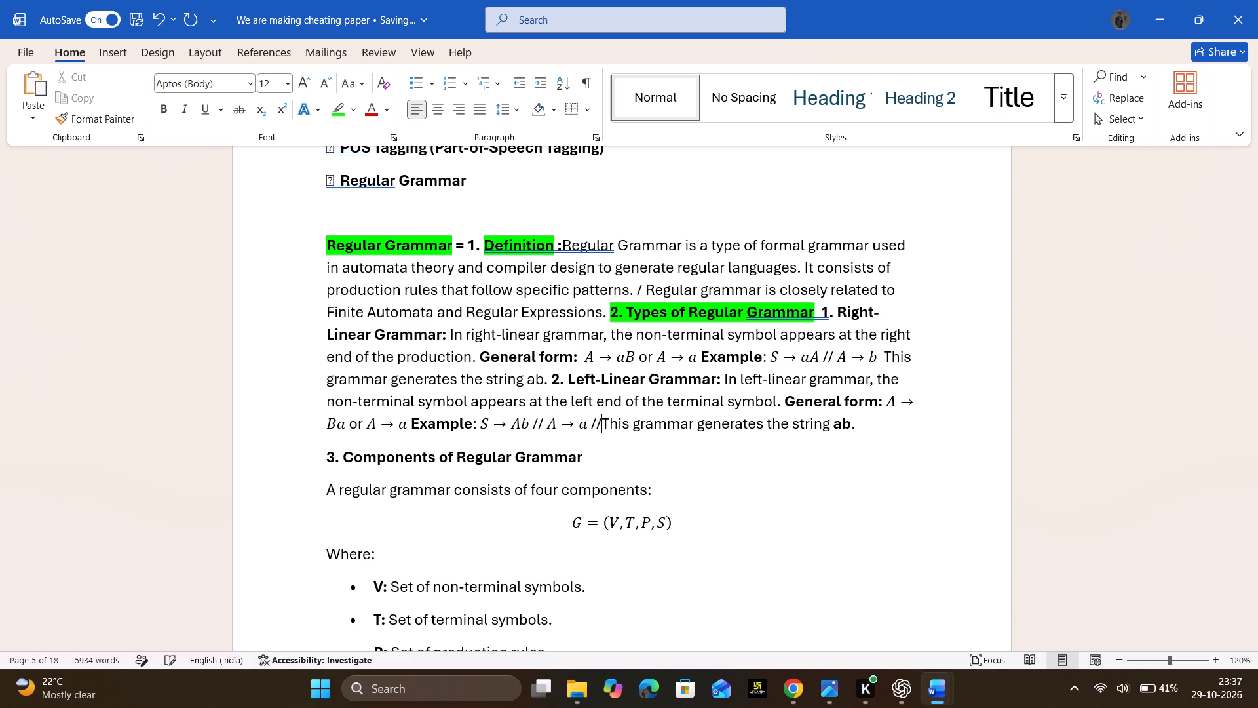
pyautogui.press('space')
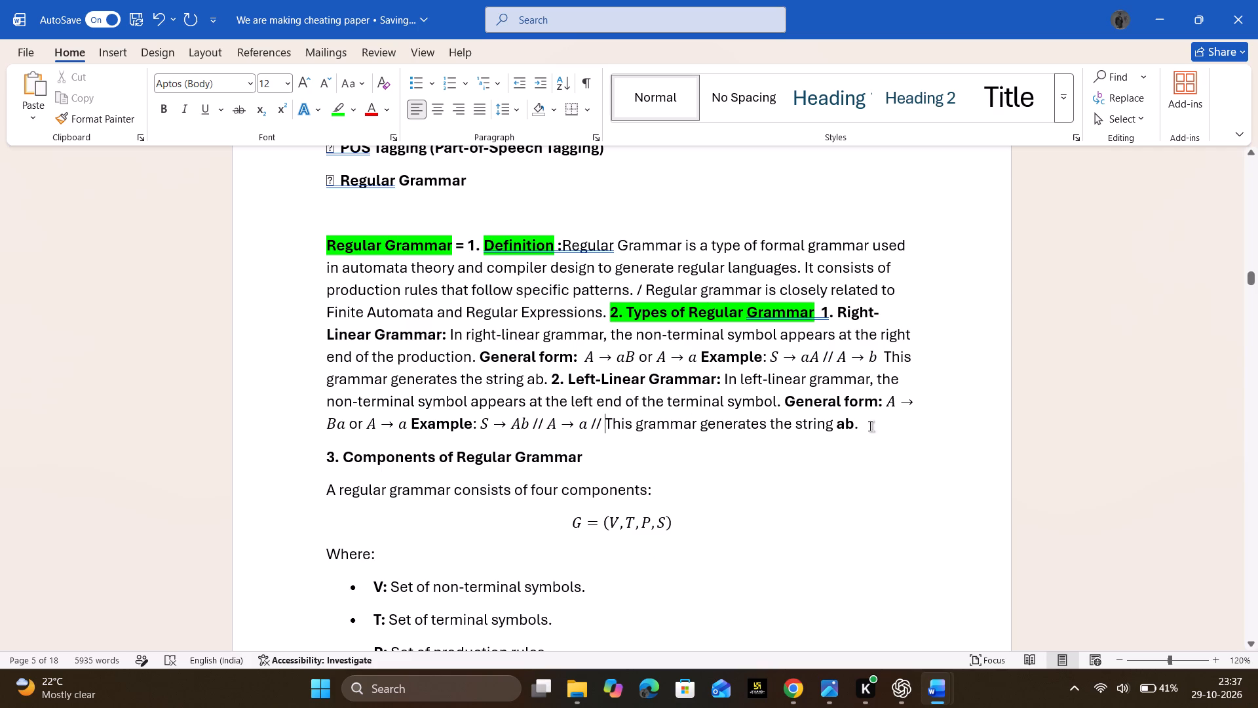
# Insert "//" before "This grammar generates the string ab." in the right-linear section.
pyautogui.click(885, 359)
pyautogui.write('//')
pyautogui.press('space')
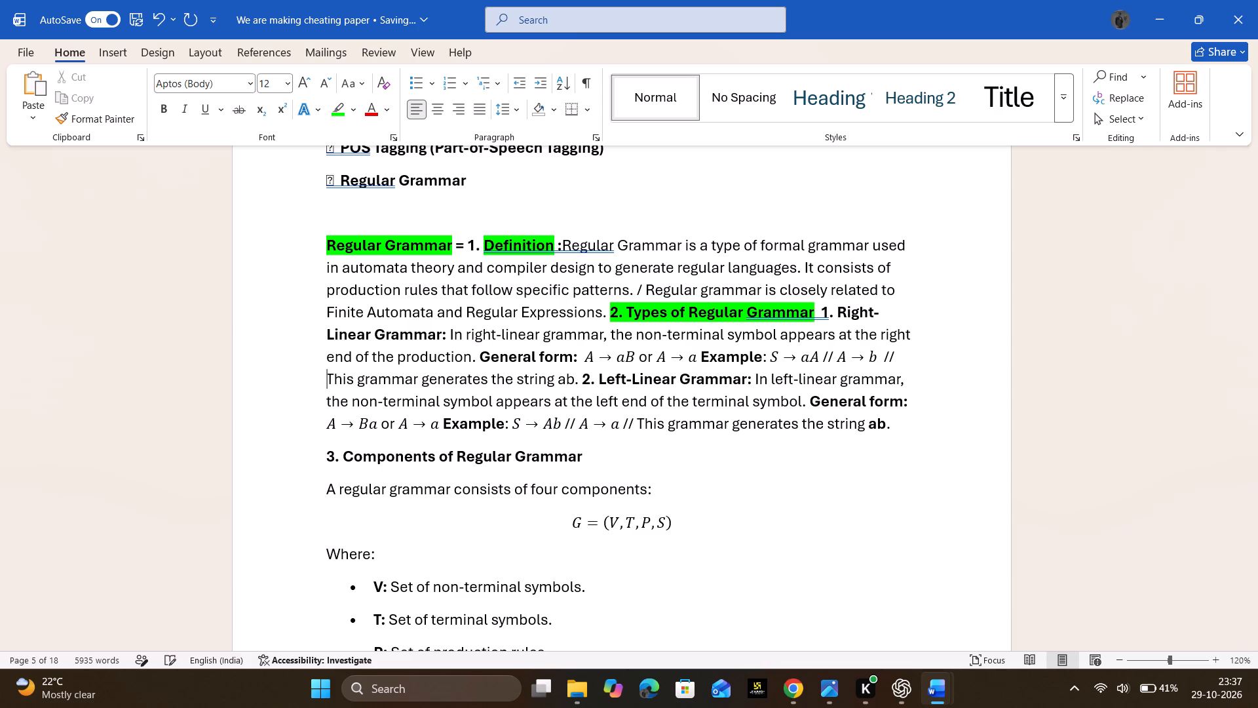
# Remove the bold formatting from "ab" in the left-linear grammar's closing sentence.
pyautogui.doubleClick(879, 425)
pyautogui.click(885, 394)
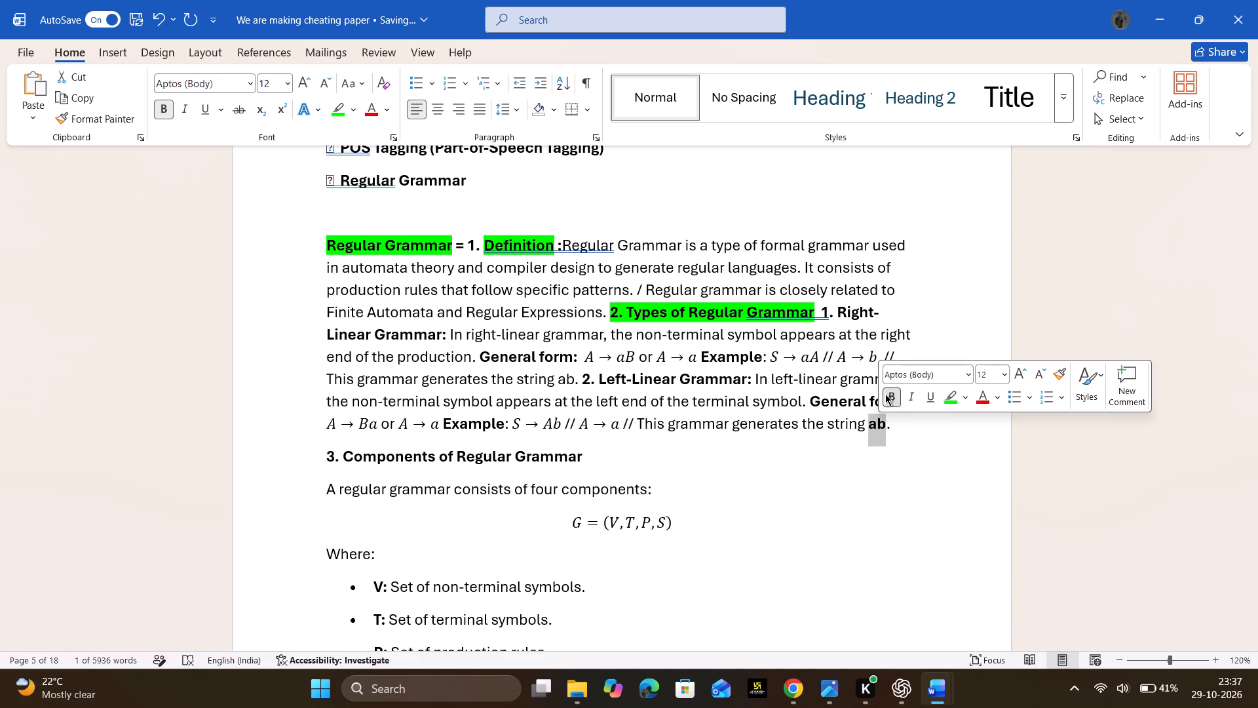
# Join the heading "3. Components of Regular Grammar" onto the end of the left-linear grammar's closing sentence, separated by a space.
pyautogui.click(902, 426)
pyautogui.press('space')
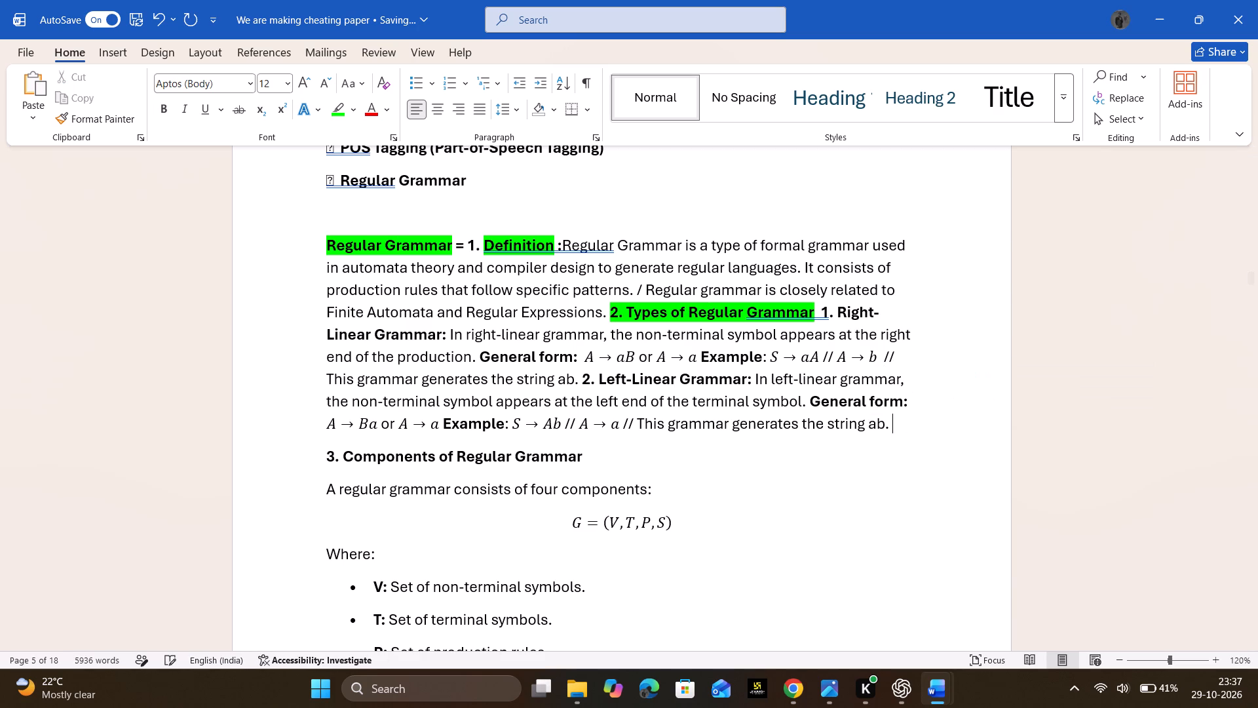
pyautogui.press('Delete')
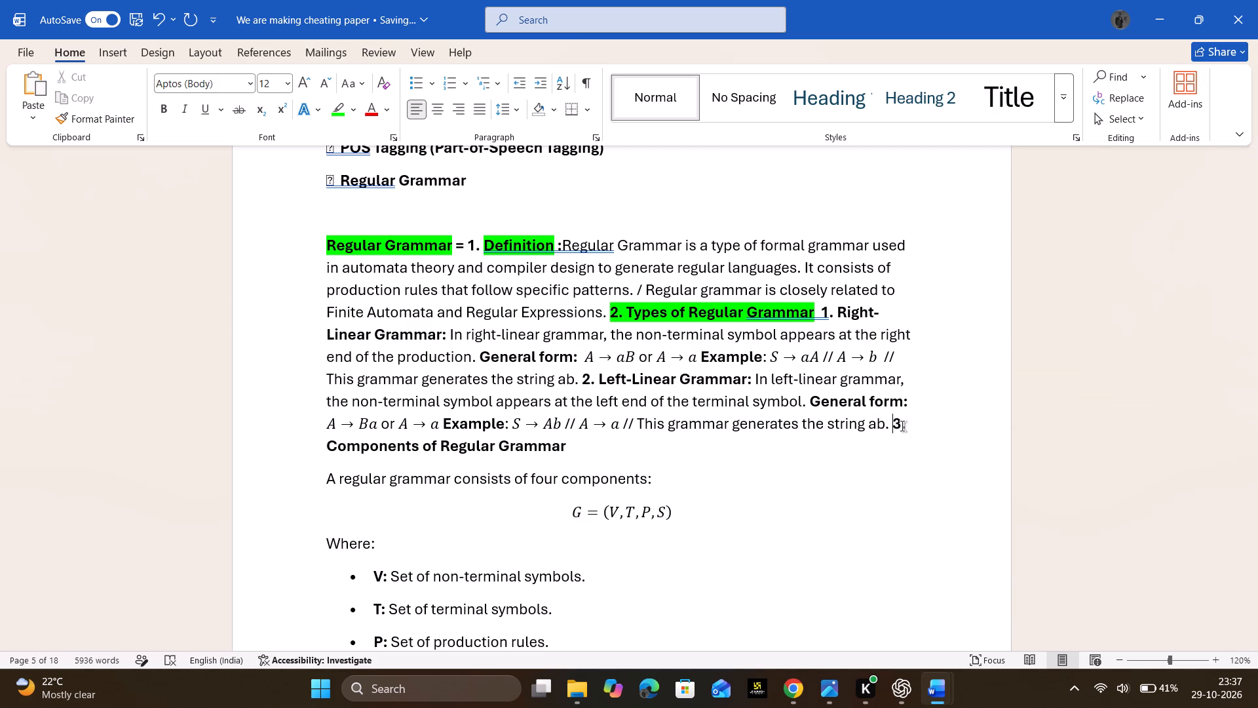
# Highlight the heading "3. Components of Regular Grammar" in bright green.
pyautogui.click(701, 449)
pyautogui.scroll(-1, 701, 449)
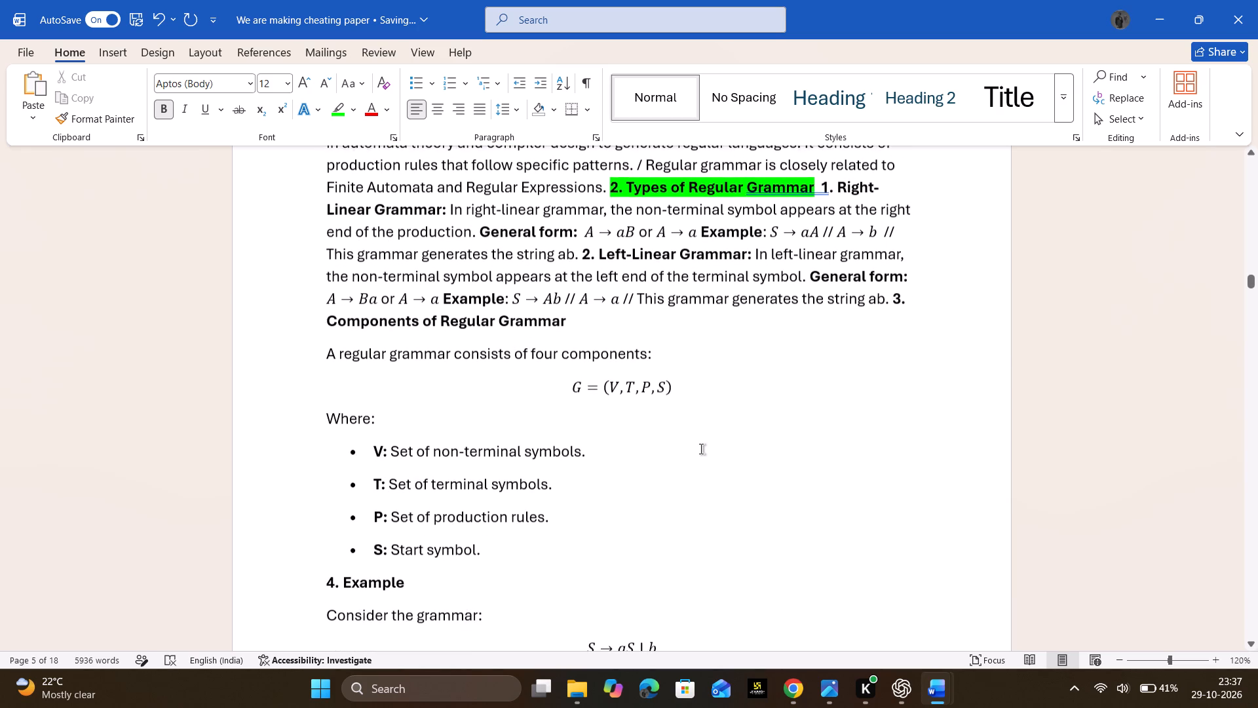
pyautogui.scroll(-4, 701, 449)
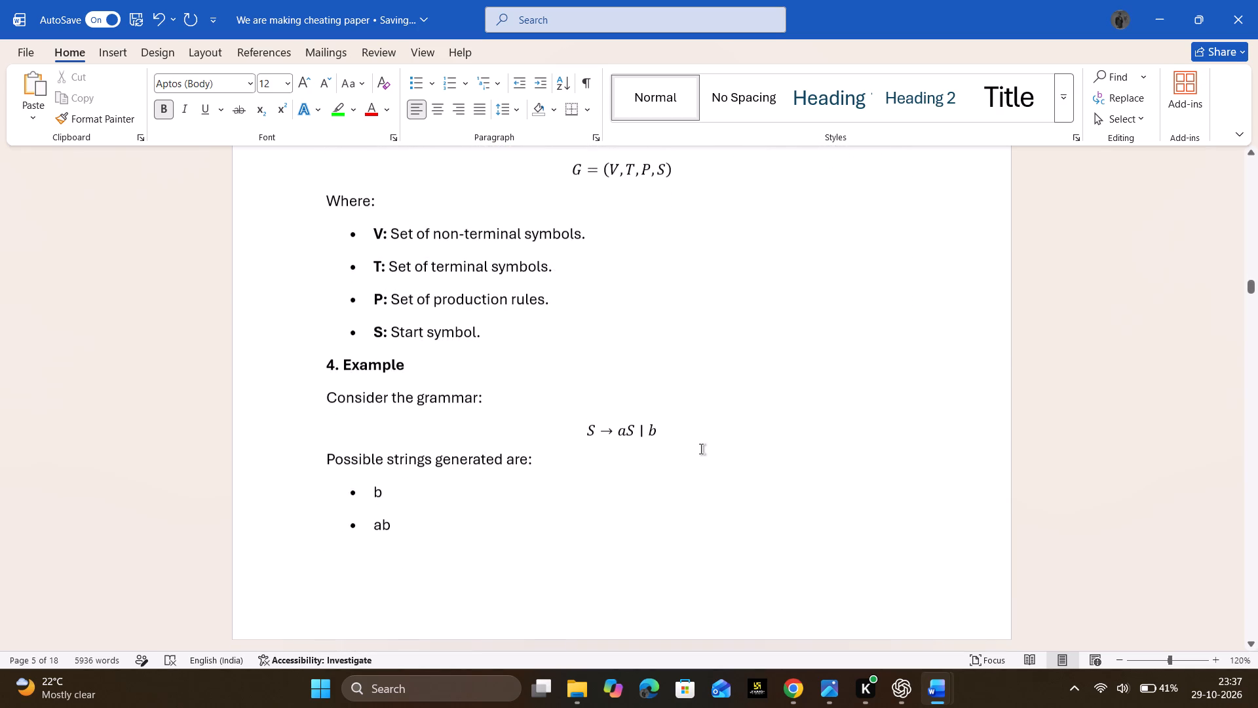
pyautogui.scroll(-3, 701, 449)
pyautogui.scroll(1, 701, 449)
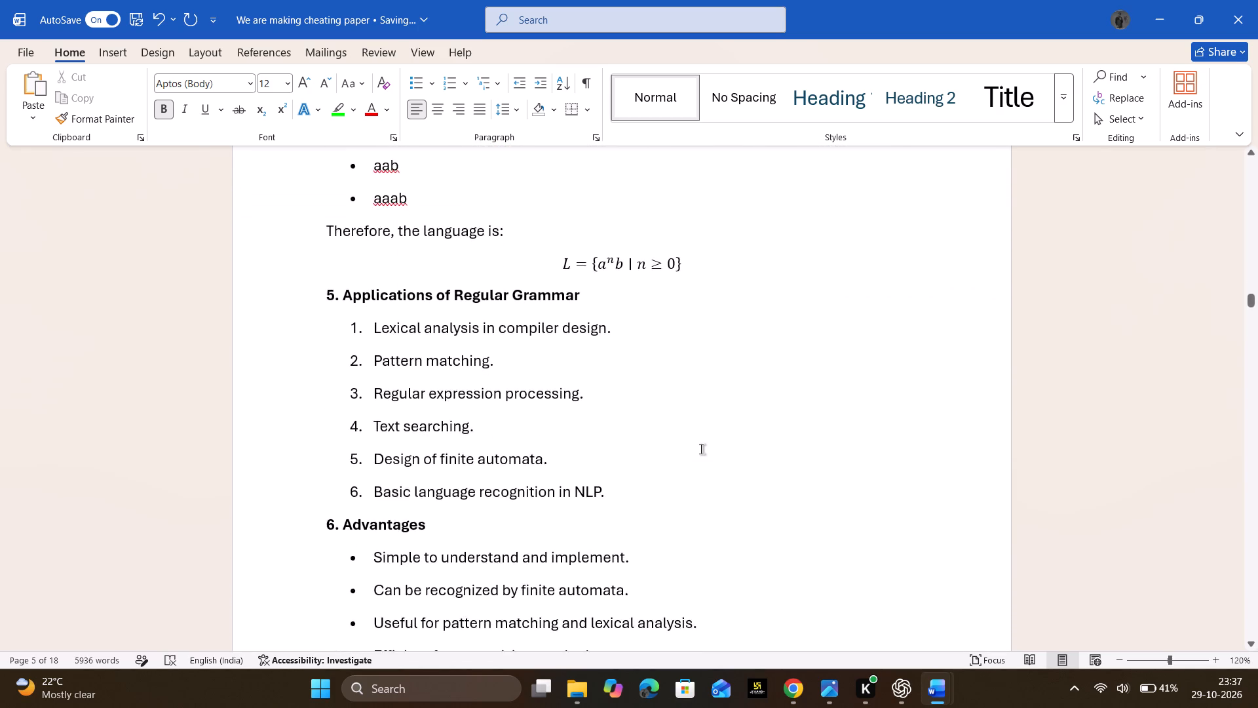
pyautogui.scroll(3, 701, 449)
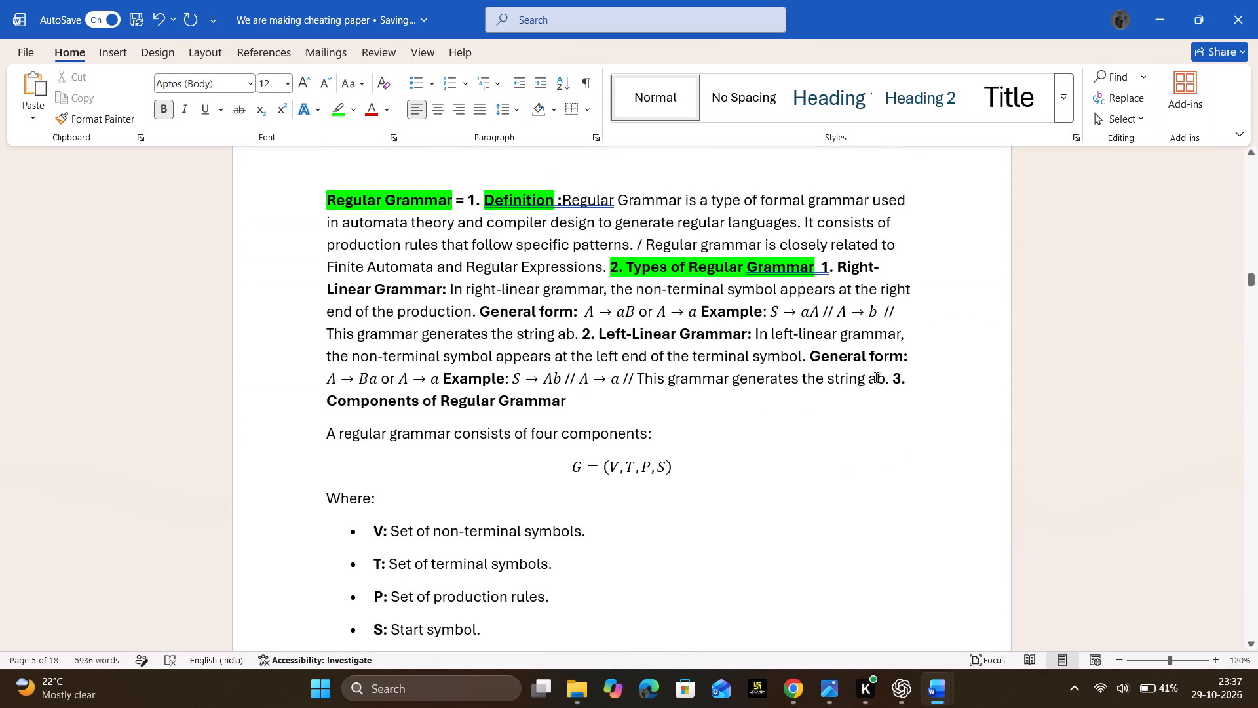
pyautogui.moveTo(893, 380); pyautogui.dragTo(891, 404)
pyautogui.click(955, 372)
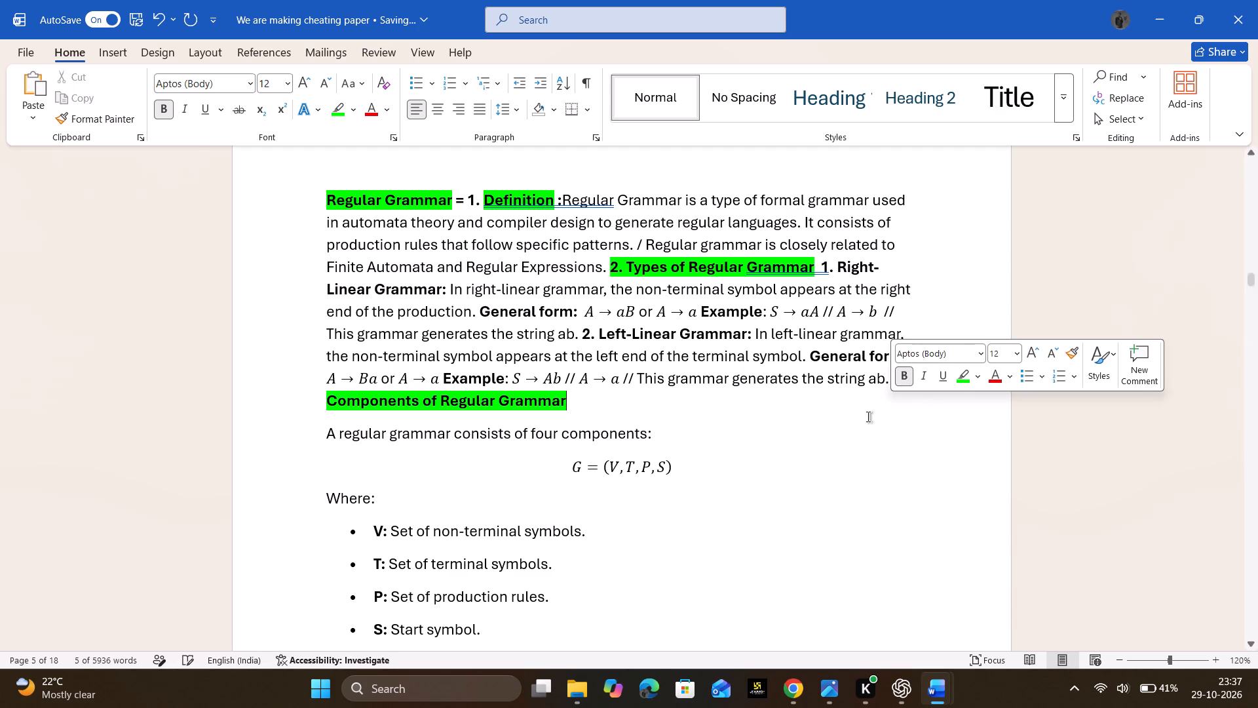
# Join "A regular grammar consists of four components:" and the formula G = (V, T, P, S) after the Components of Regular Grammar heading.
pyautogui.click(683, 415)
pyautogui.press('space')
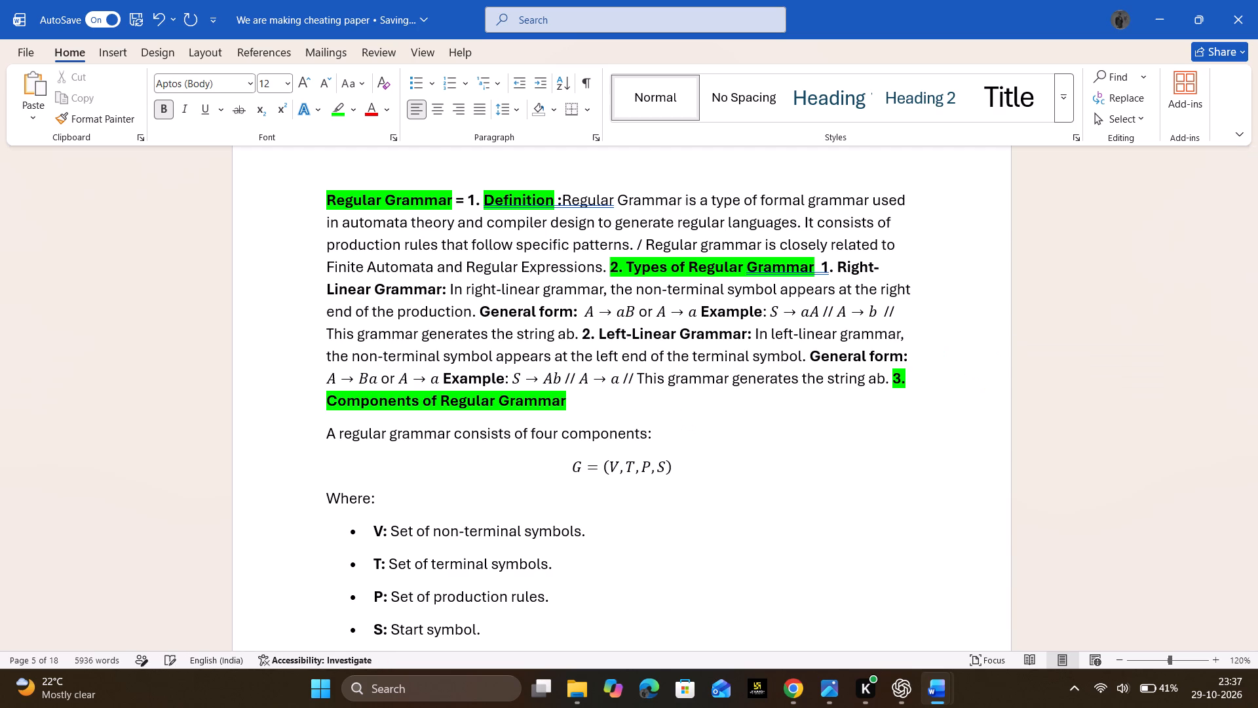
pyautogui.press('space')
pyautogui.press('Delete')
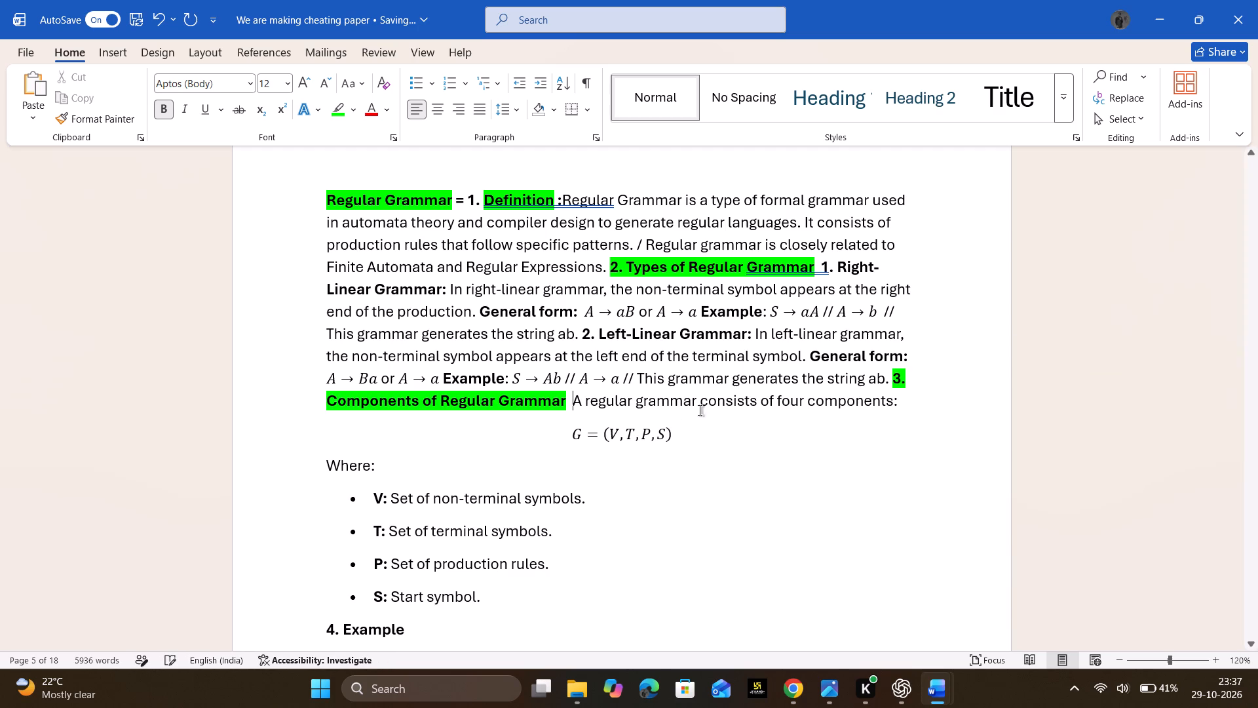
pyautogui.click(905, 406)
pyautogui.press('space')
pyautogui.press('Delete')
pyautogui.press('space')
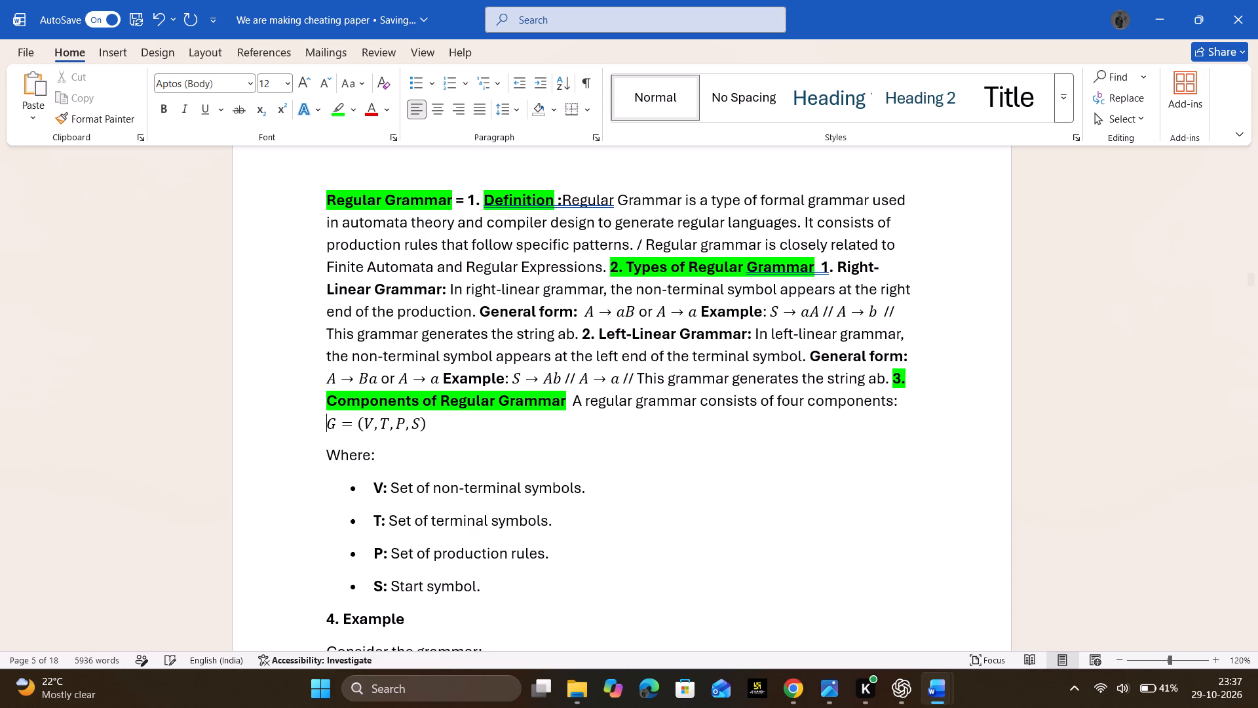
# Join "Where:" after the formula G = (V, T, P, S), with "//" between them.
pyautogui.click(668, 422)
pyautogui.press('space')
pyautogui.press('Delete')
pyautogui.click(581, 432)
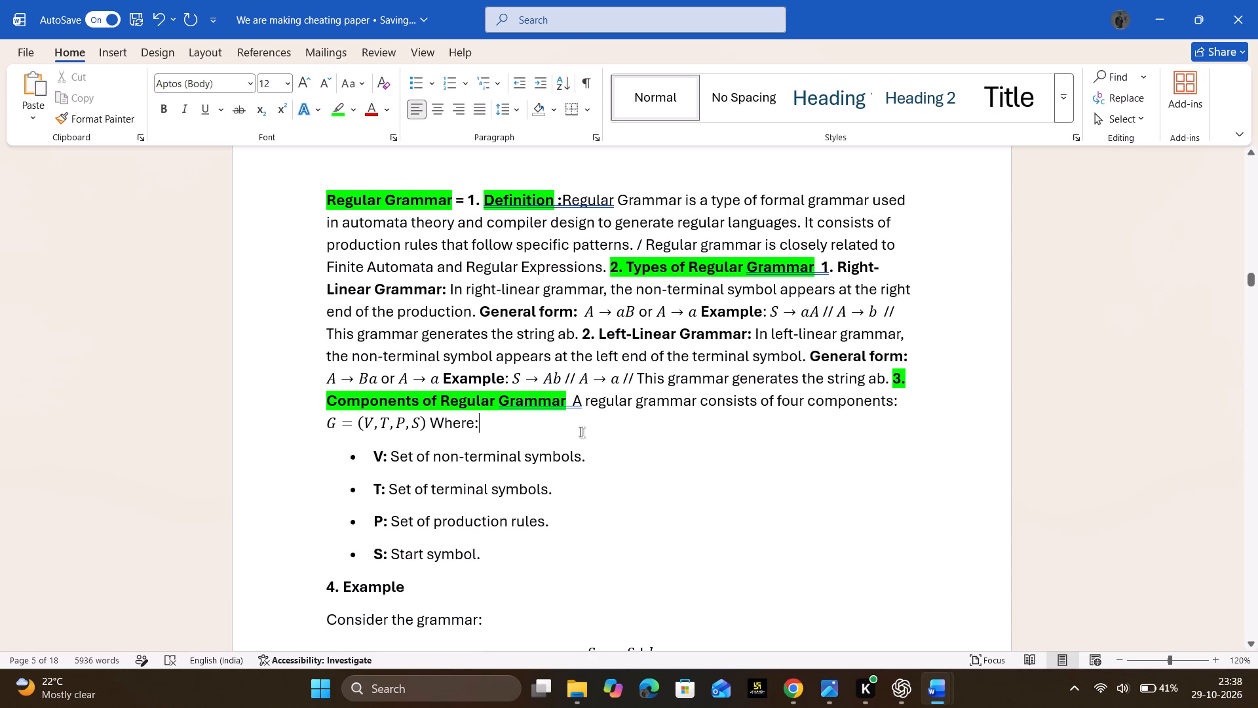
pyautogui.click(429, 427)
pyautogui.write('//')
pyautogui.press('space')
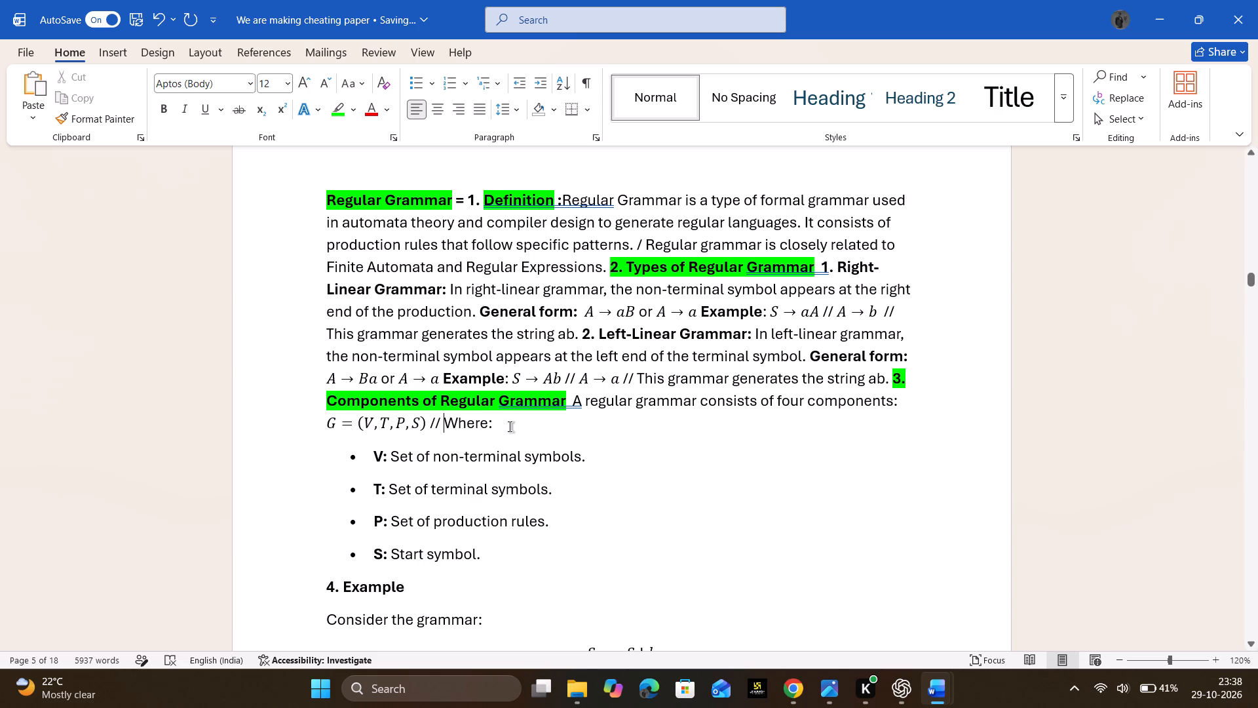
# Join the four bulleted component definitions V, T, P and S into running text after "Where:", separated by spaces.
pyautogui.click(511, 427)
pyautogui.press('space')
pyautogui.press('Delete')
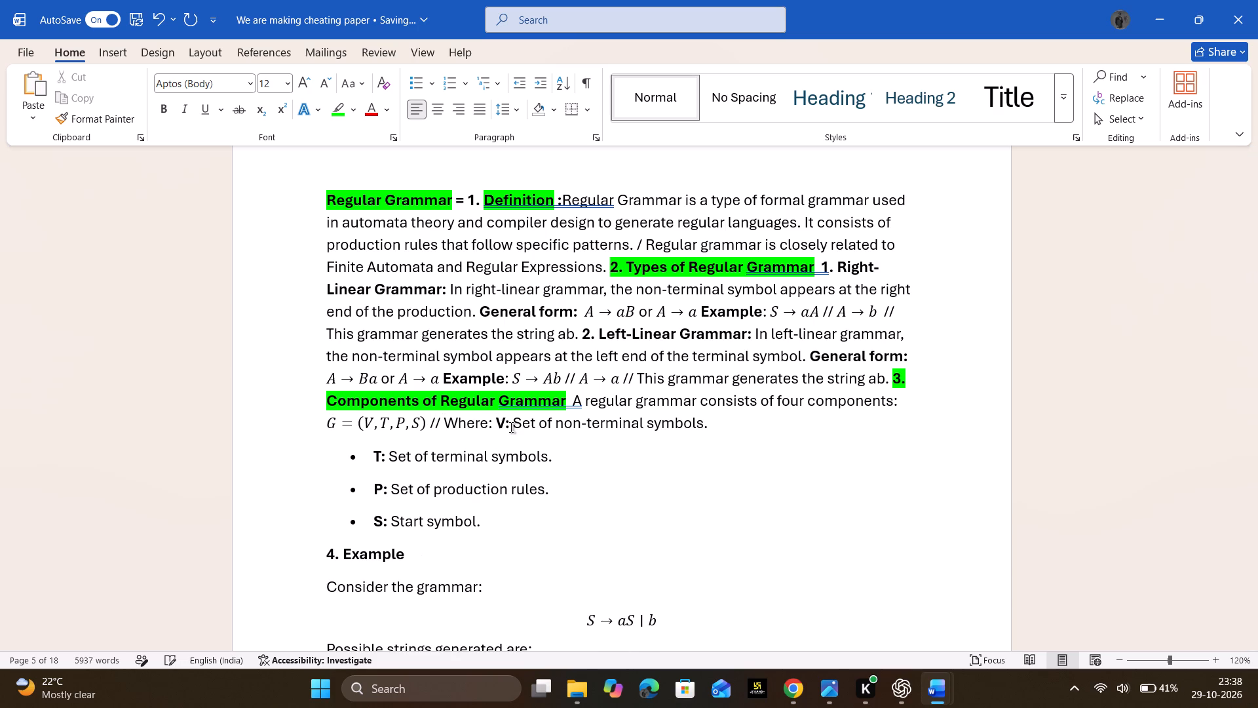
pyautogui.click(731, 431)
pyautogui.press('space')
pyautogui.press('Delete')
pyautogui.click(902, 427)
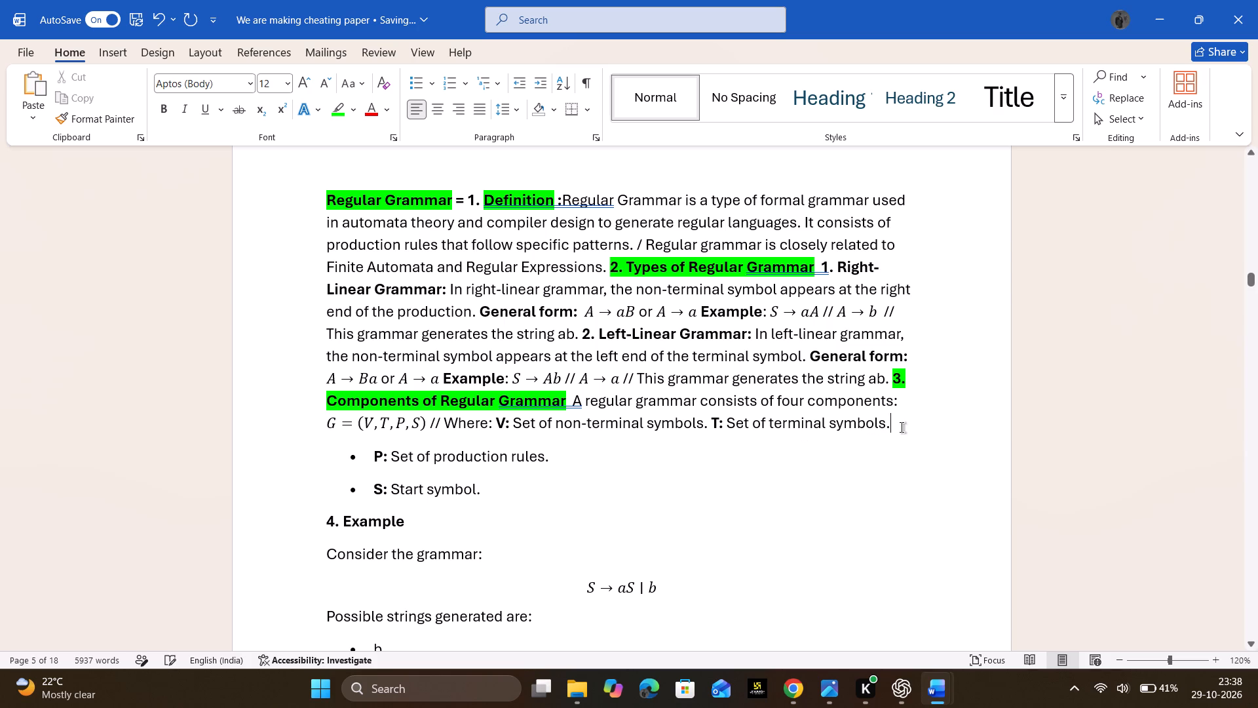
pyautogui.press('space')
pyautogui.press('Delete')
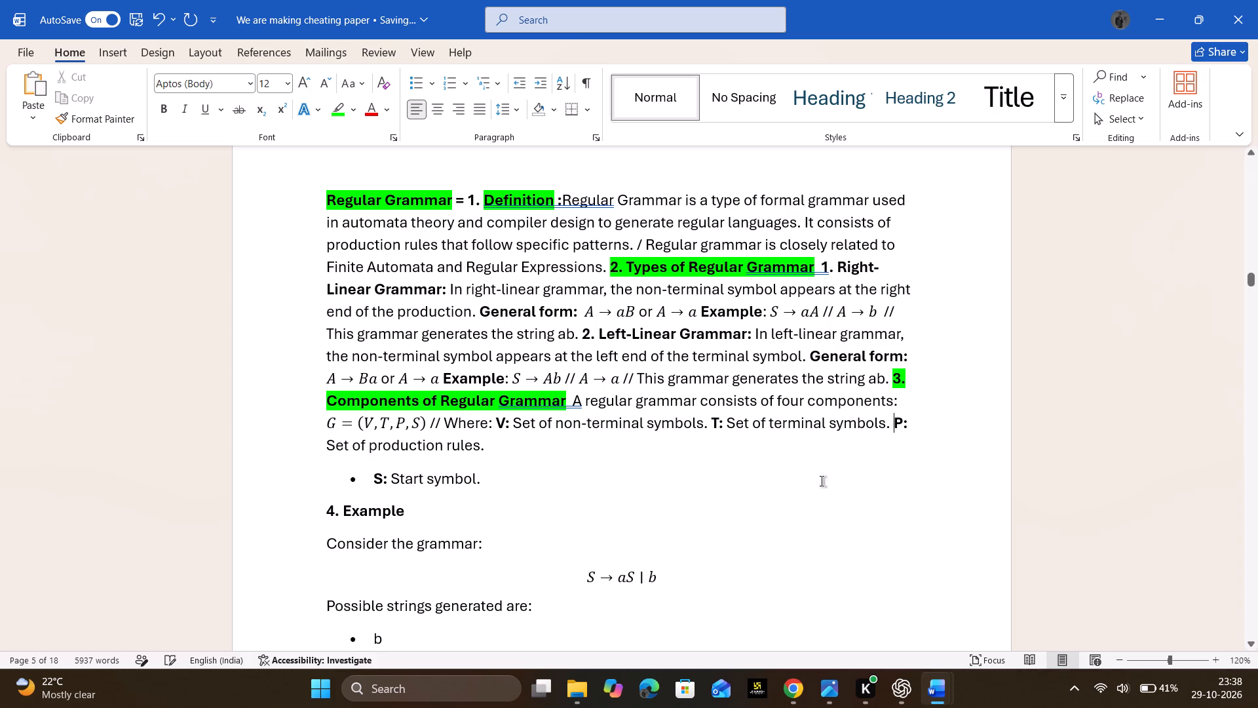
pyautogui.click(661, 450)
pyautogui.press('space')
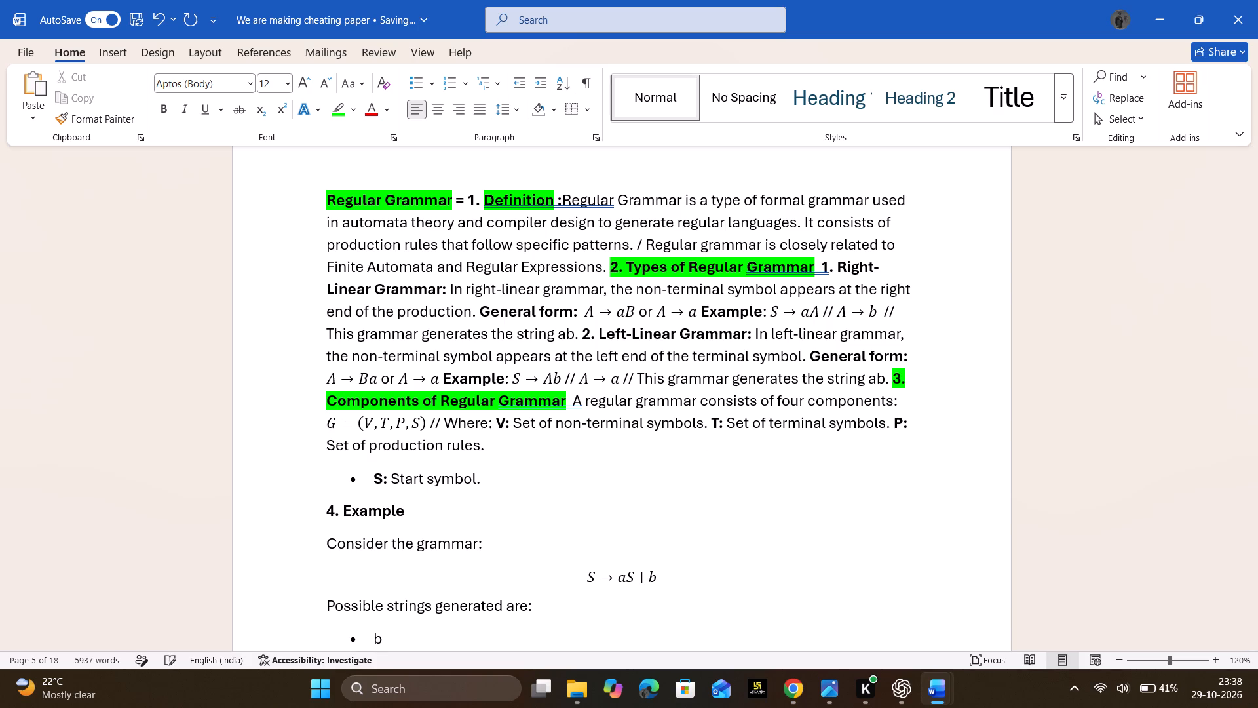
pyautogui.press('Delete')
# Join the heading "4. Example" onto the paragraph after "S: Start symbol.".
pyautogui.click(661, 450)
pyautogui.press('space')
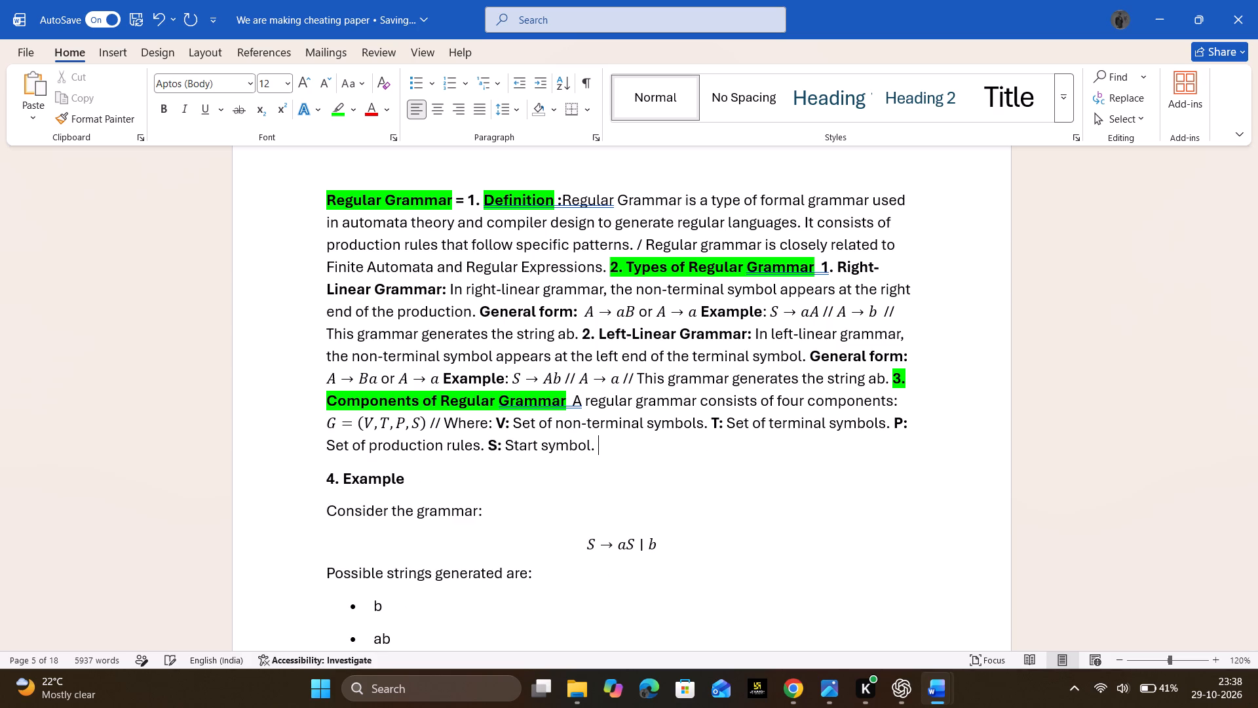
pyautogui.press('Delete')
# Join "Consider the grammar:" and the formula S → aS | b after the "4. Example" heading.
pyautogui.click(693, 449)
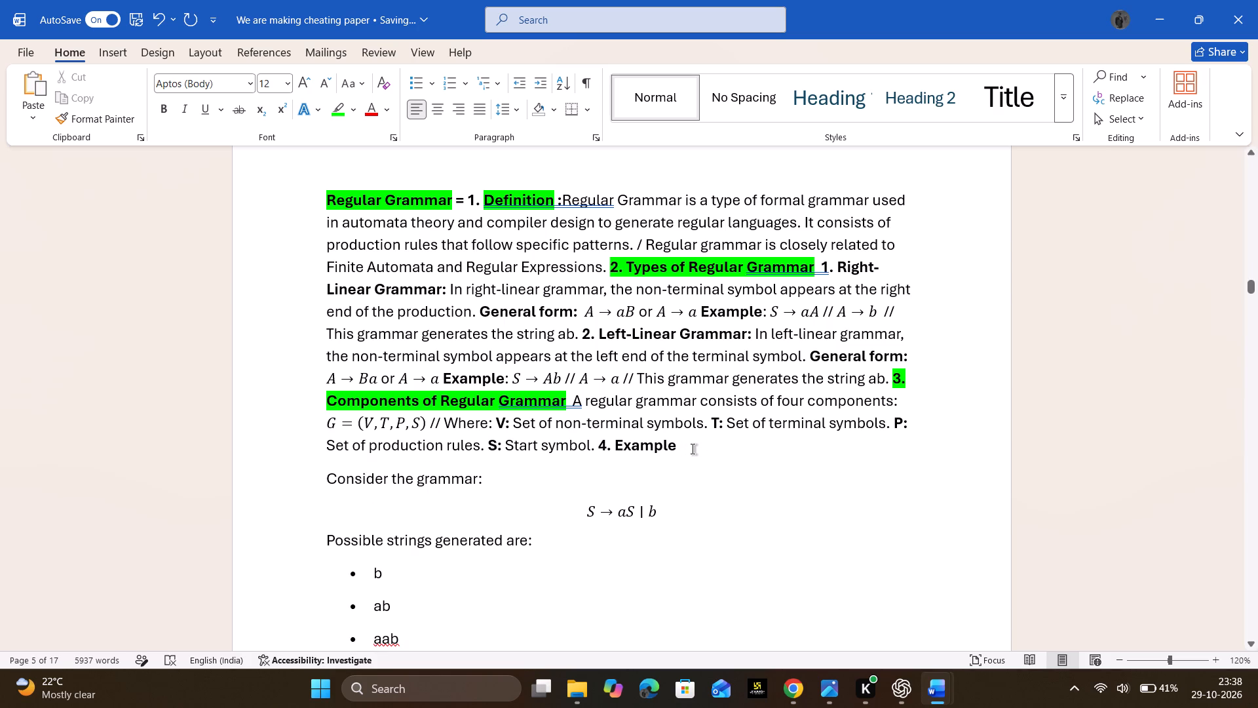
pyautogui.press('space')
pyautogui.press('Delete')
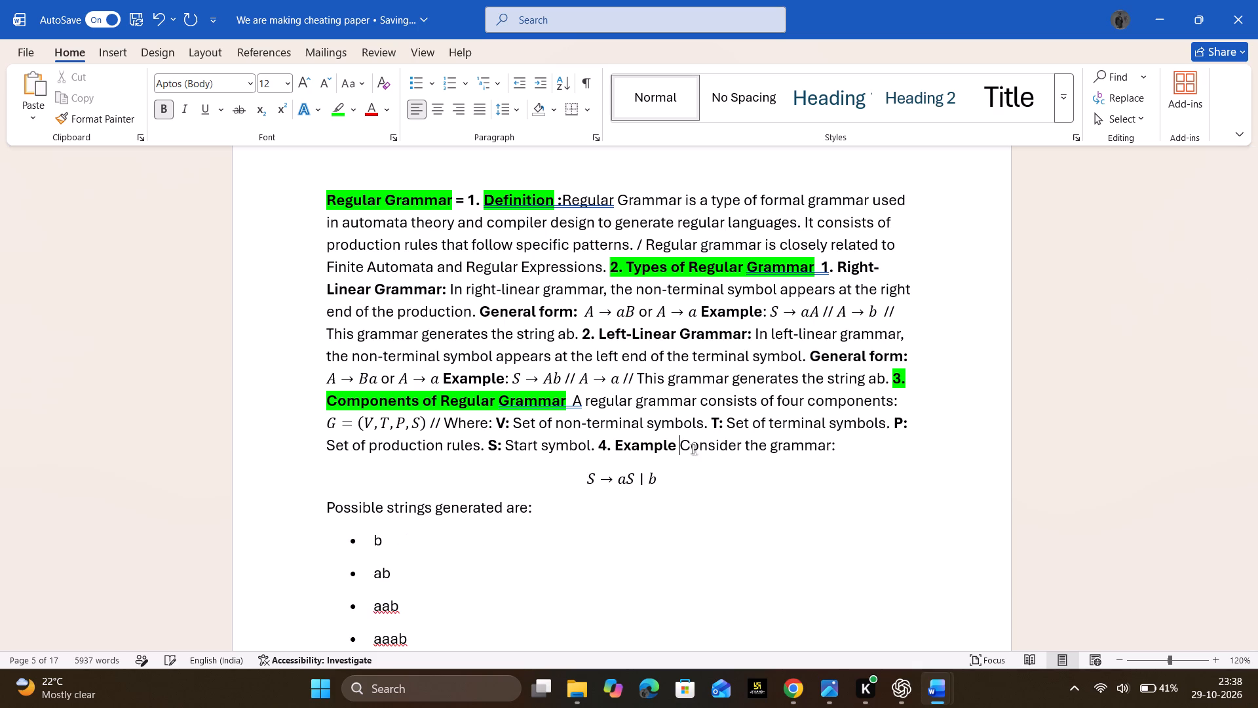
pyautogui.click(858, 452)
pyautogui.press('space')
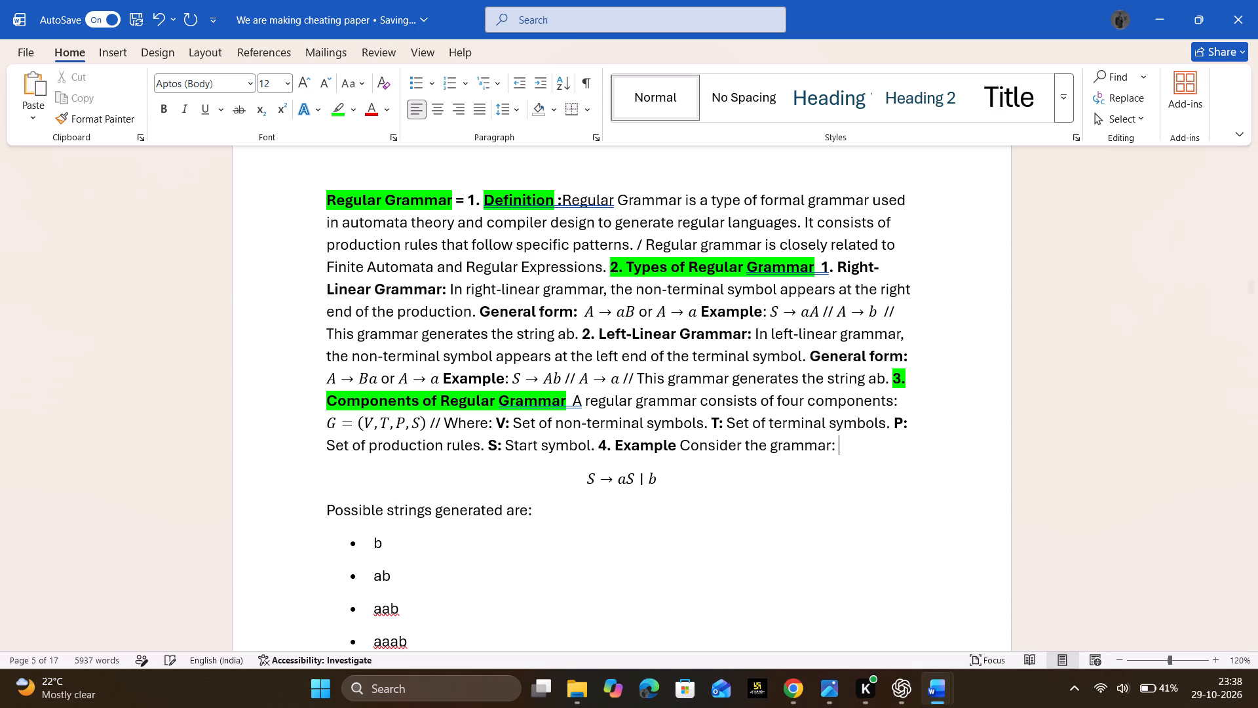
pyautogui.press('Delete')
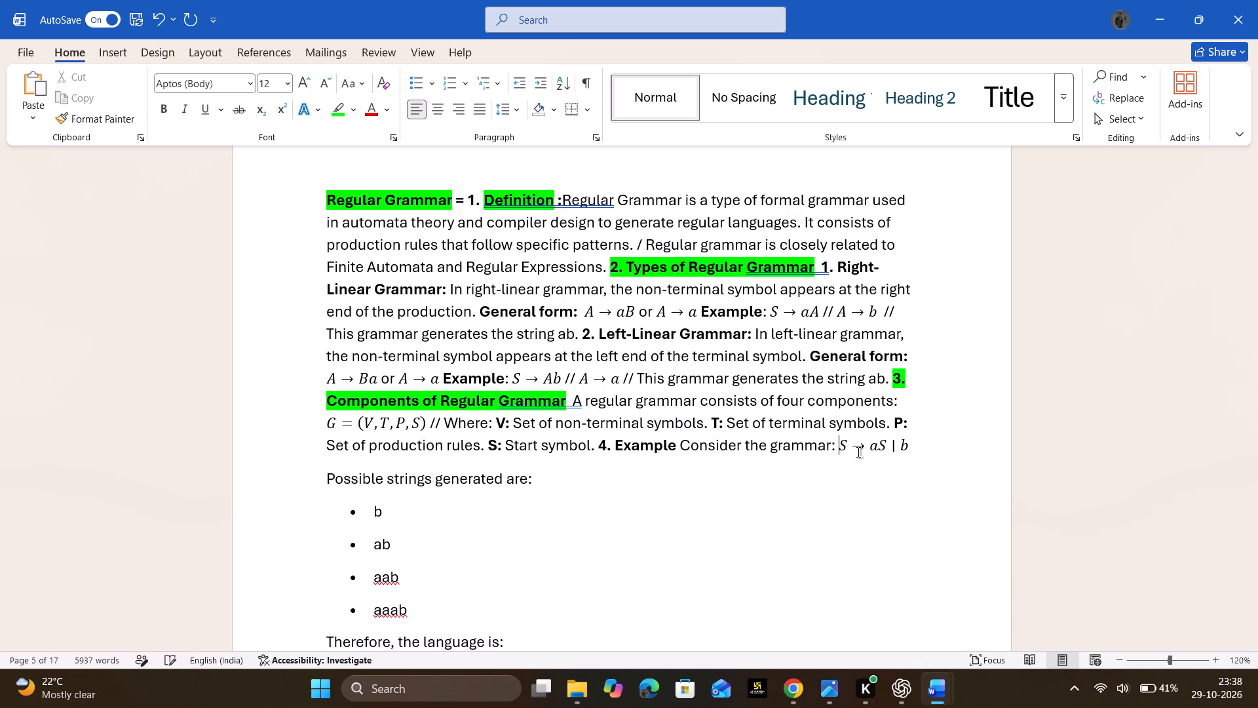
# Join "Possible strings generated are:" after the formula S → aS | b, with "//" before the sentence.
pyautogui.click(922, 444)
pyautogui.press('space')
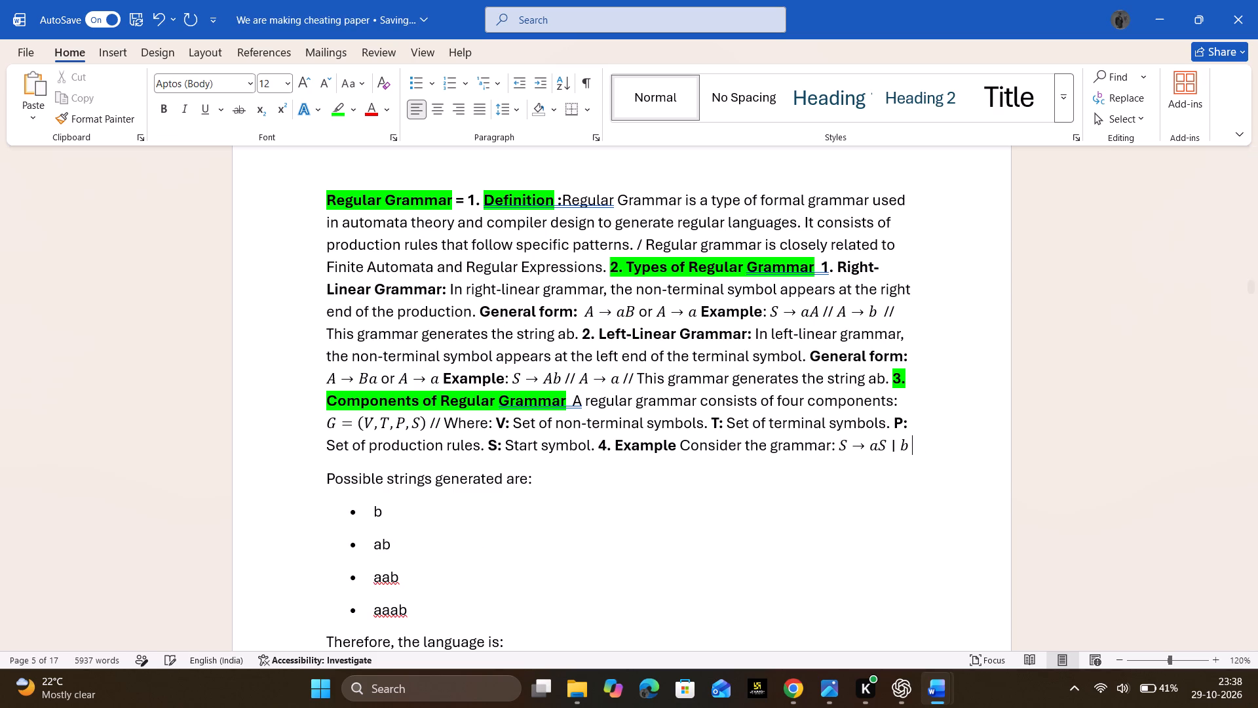
pyautogui.write('//')
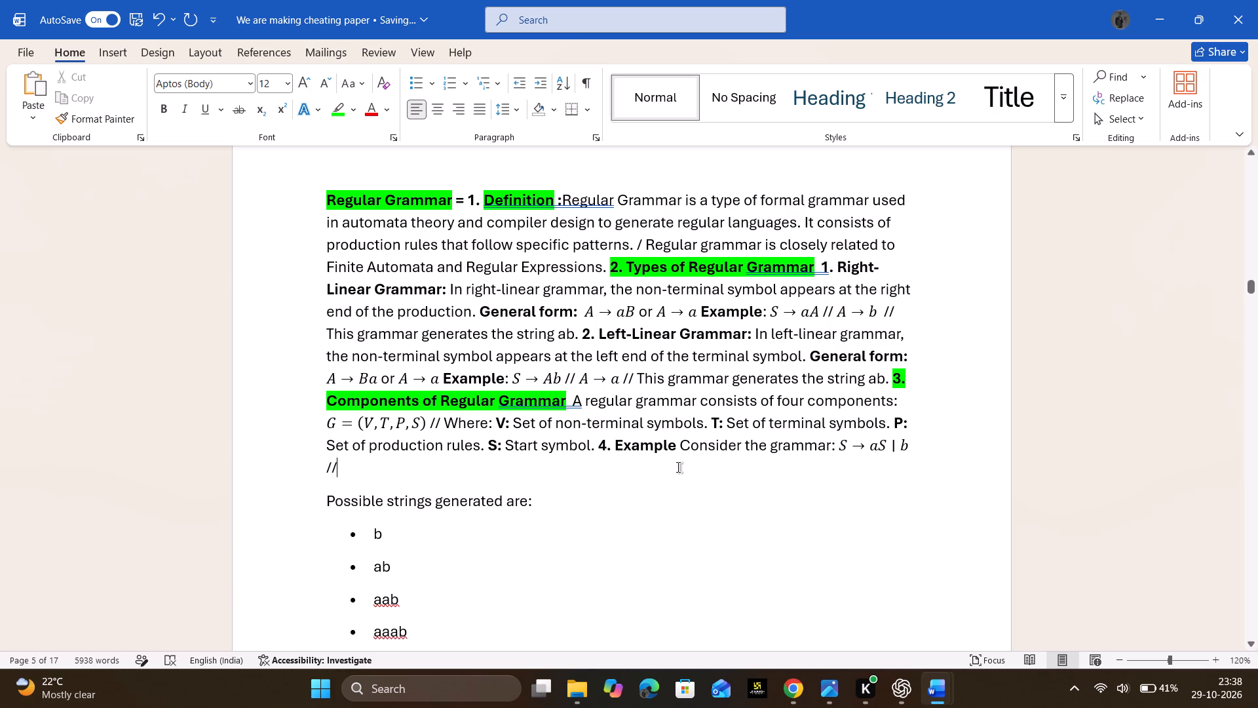
pyautogui.press('space')
pyautogui.press('Delete')
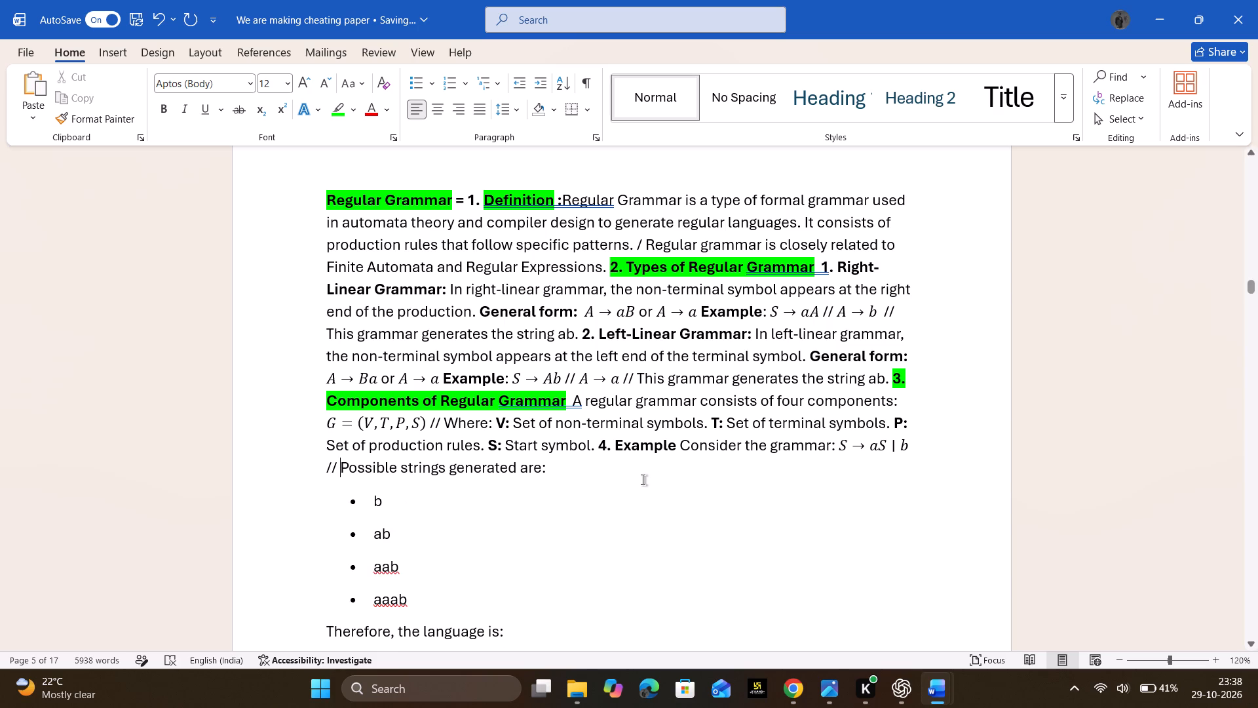
# Join the bulleted strings b and ab onto the line after "Possible strings generated are:", separated by "//".
pyautogui.click(643, 480)
pyautogui.press('space')
pyautogui.press('Delete')
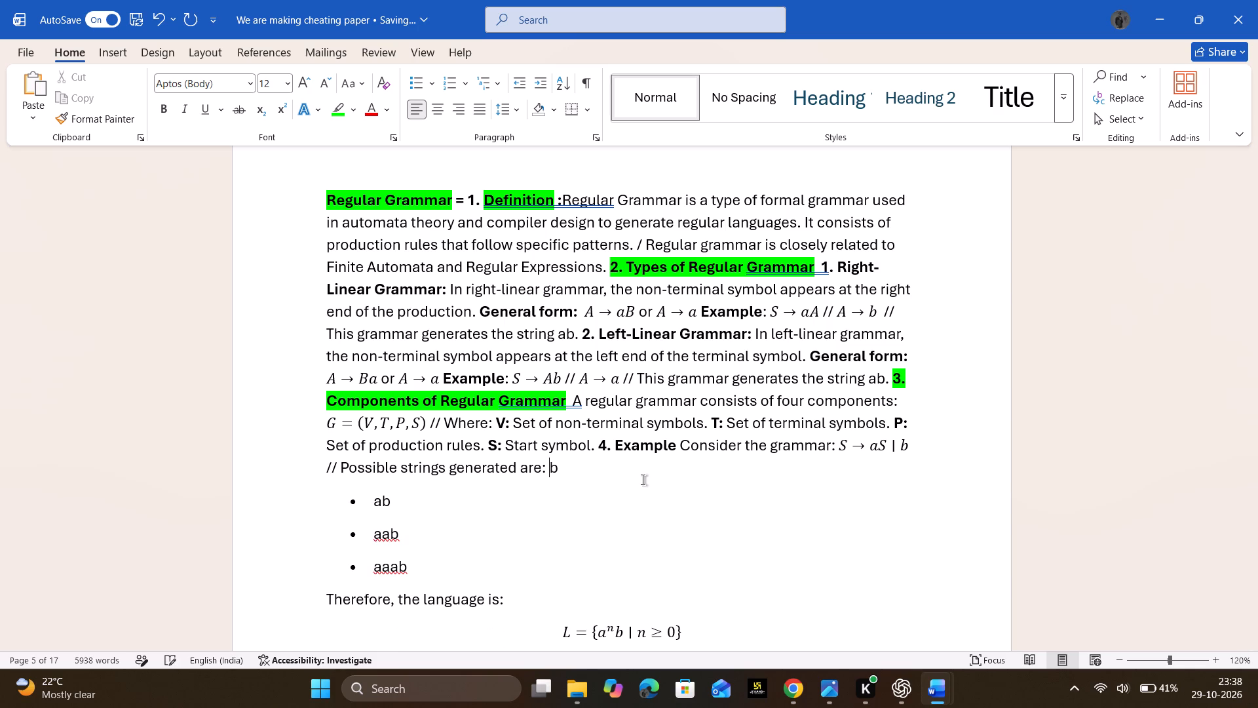
pyautogui.click(641, 479)
pyautogui.press('space')
pyautogui.write('//')
pyautogui.press('space')
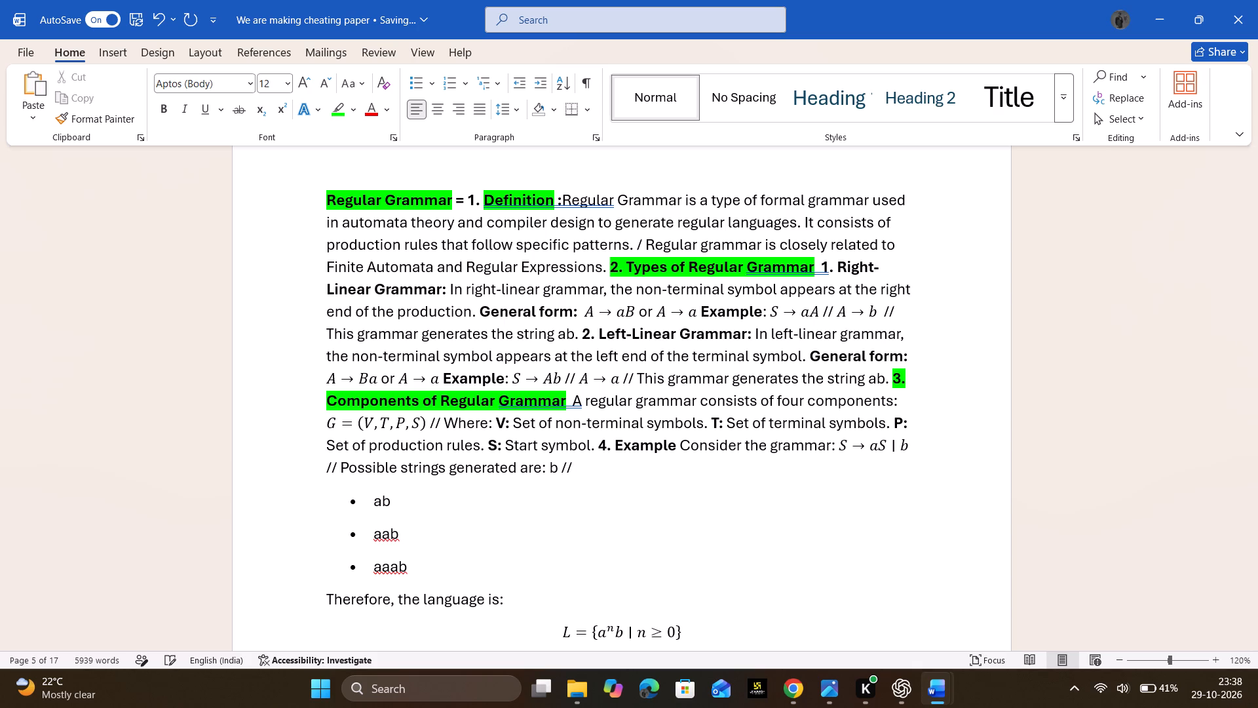
pyautogui.press('Delete')
# Join the bulleted strings aab and aaab onto the line after ab, with "//" before each.
pyautogui.click(617, 472)
pyautogui.press('space')
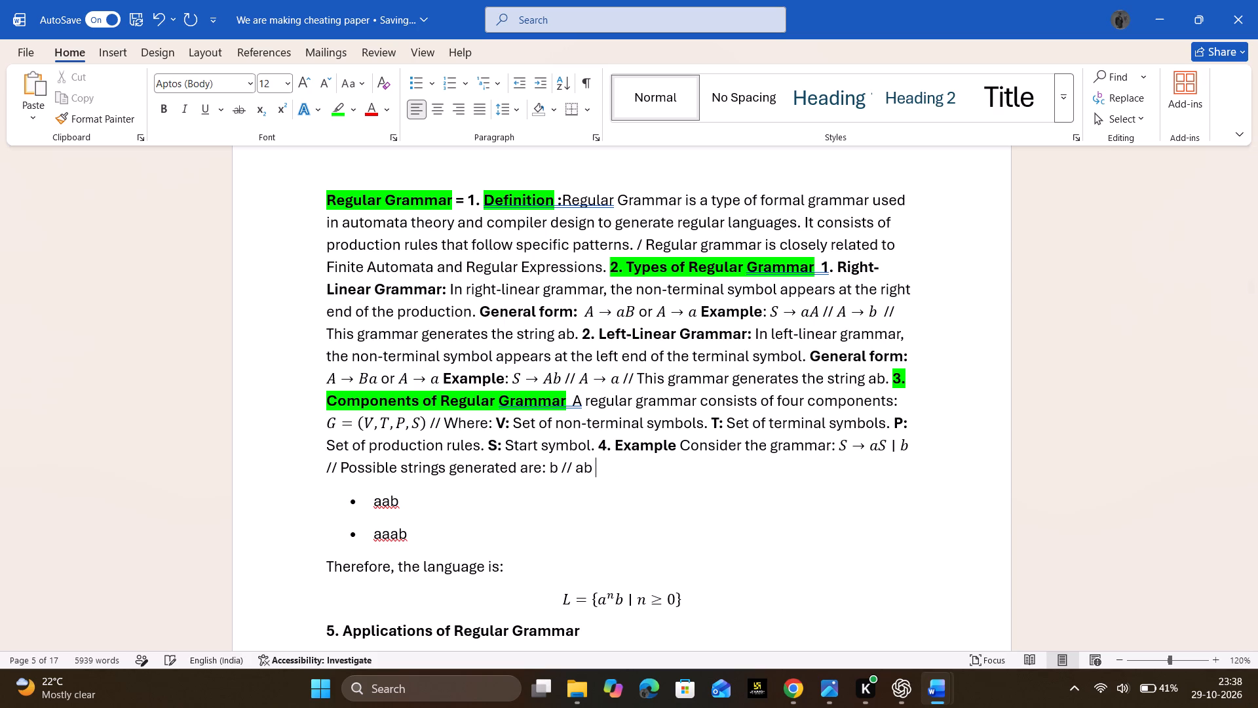
pyautogui.write('//')
pyautogui.press('space')
pyautogui.press('Delete')
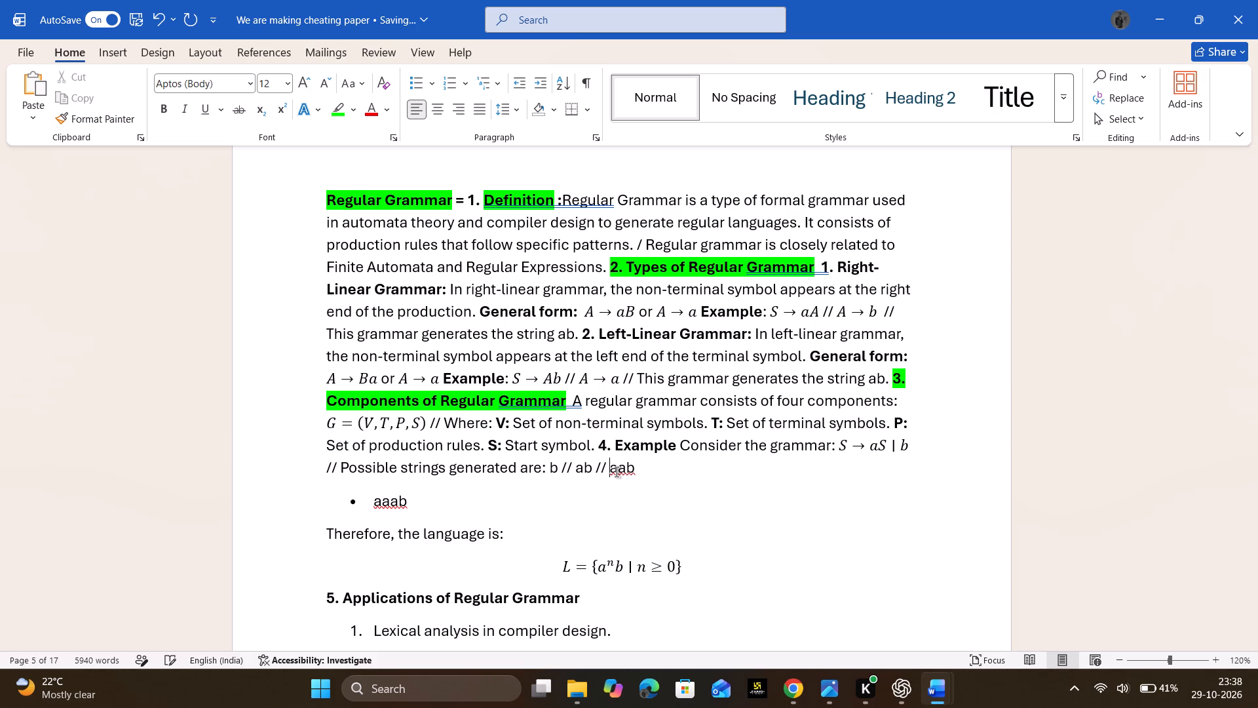
pyautogui.click(657, 469)
pyautogui.press('space')
pyautogui.write('//')
pyautogui.press('space')
pyautogui.press('Delete')
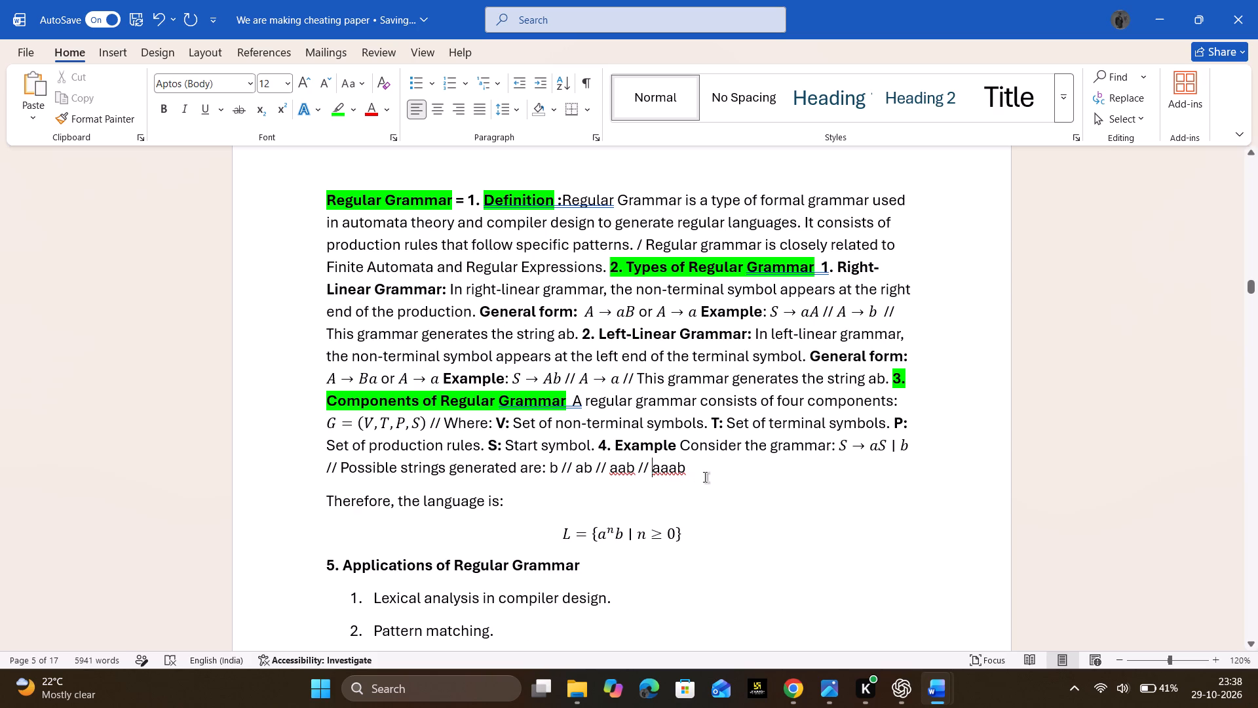
# Join "Therefore, the language is:" and the formula L = {aⁿb | n ≥ 0} after aaab, with "//" before the sentence.
pyautogui.click(717, 475)
pyautogui.press('space')
pyautogui.press('Delete')
pyautogui.write('//')
pyautogui.press('space')
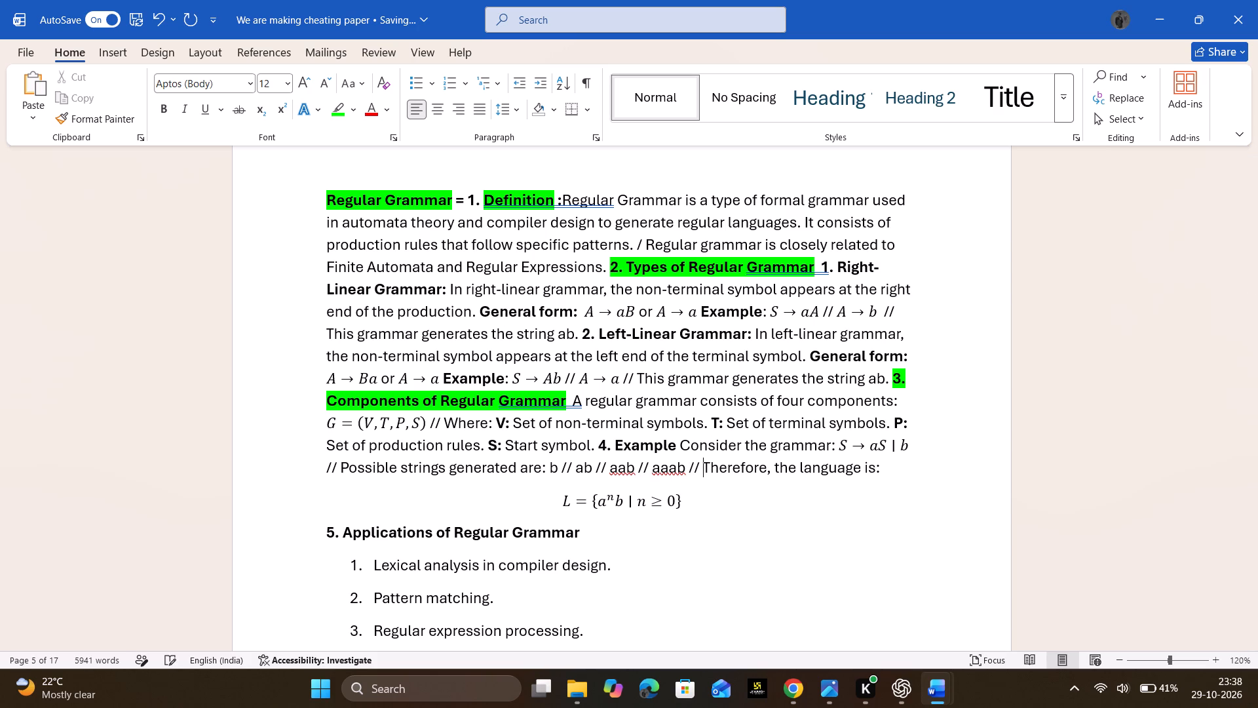
pyautogui.click(896, 476)
pyautogui.press('space')
pyautogui.press('Delete')
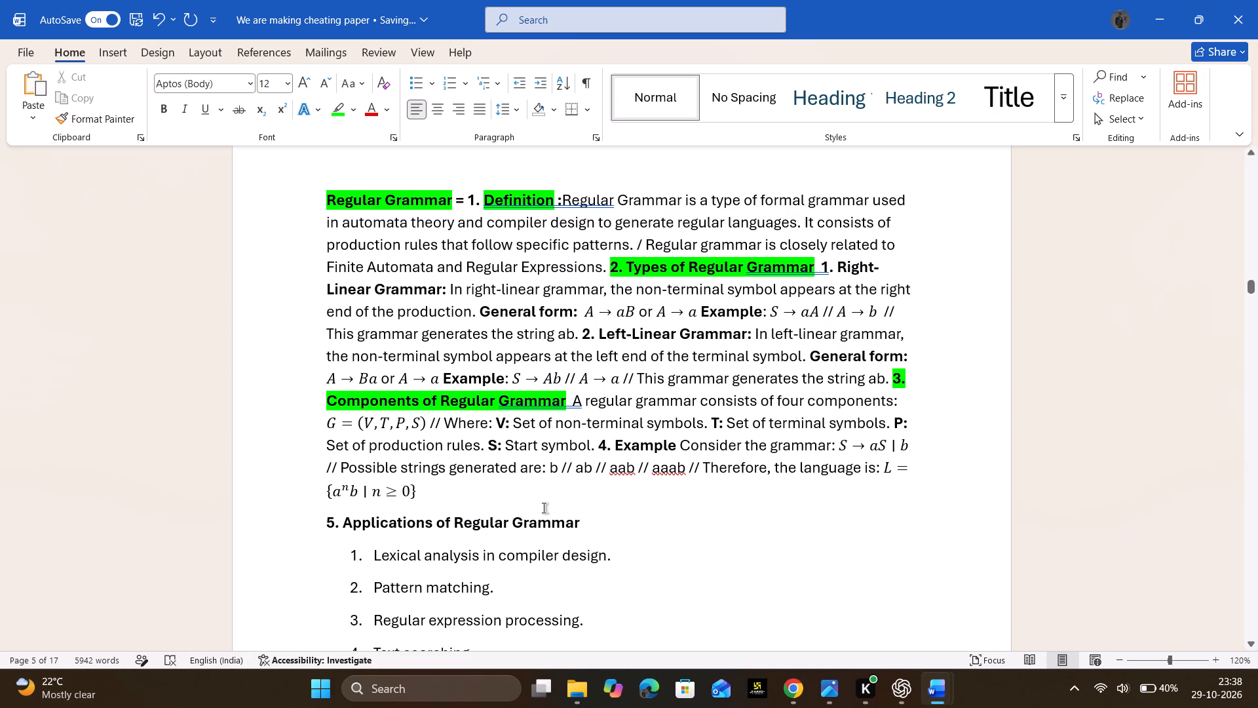
# Join the heading "5. Applications of Regular Grammar" after the language formula and highlight the heading bright green.
pyautogui.click(536, 501)
pyautogui.press('space')
pyautogui.press('Delete')
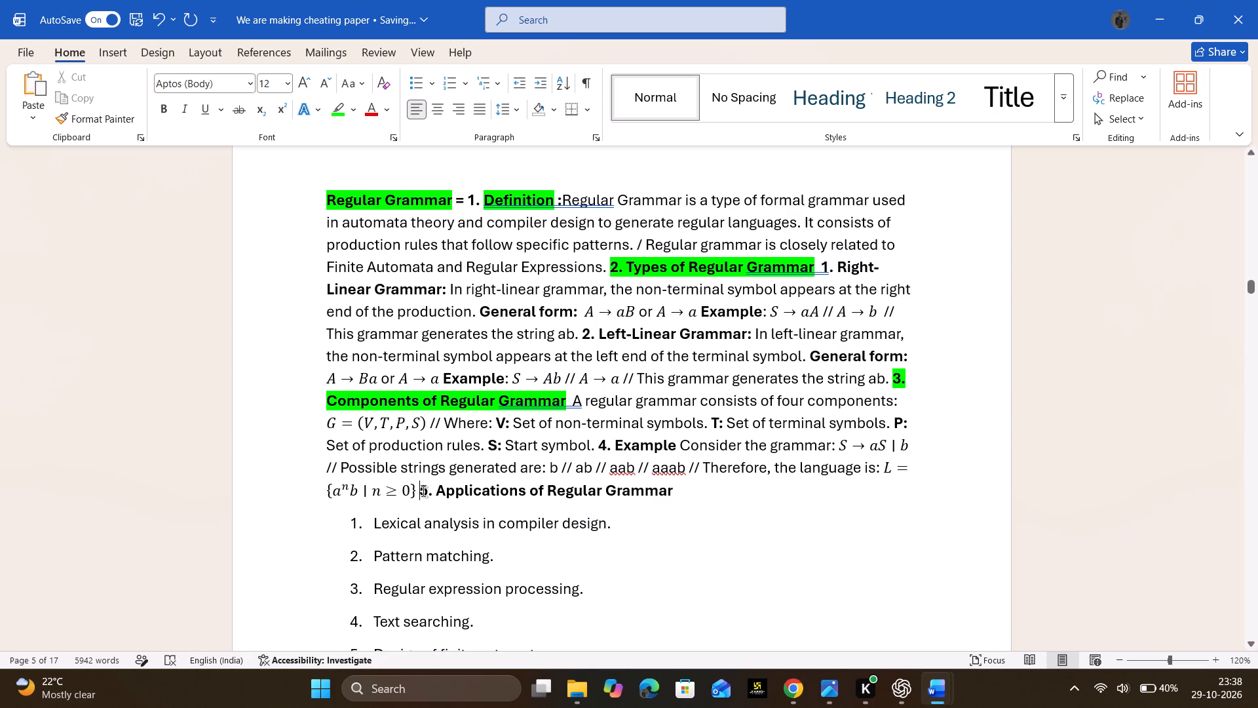
pyautogui.moveTo(423, 491); pyautogui.dragTo(658, 490)
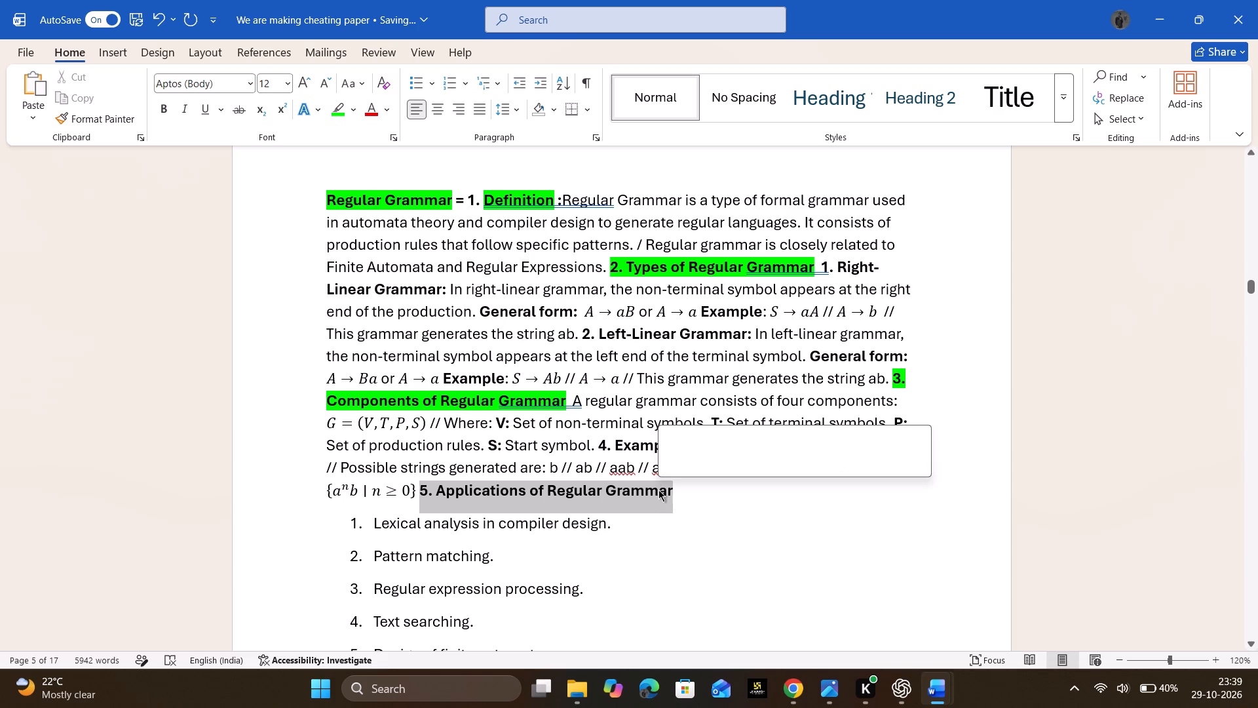
pyautogui.click(729, 460)
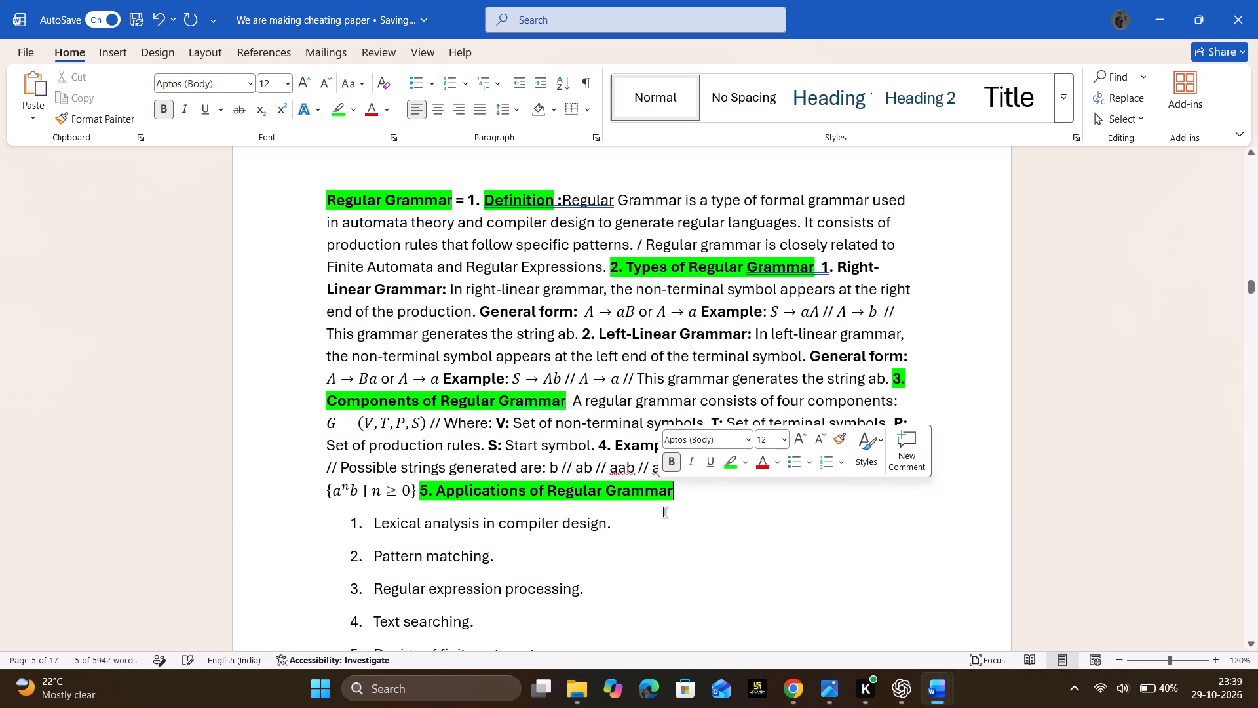
# Join the application items "Lexical analysis in compiler design." and "Pattern matching." after the heading, numbering them 1 and 2 inline.
pyautogui.click(702, 494)
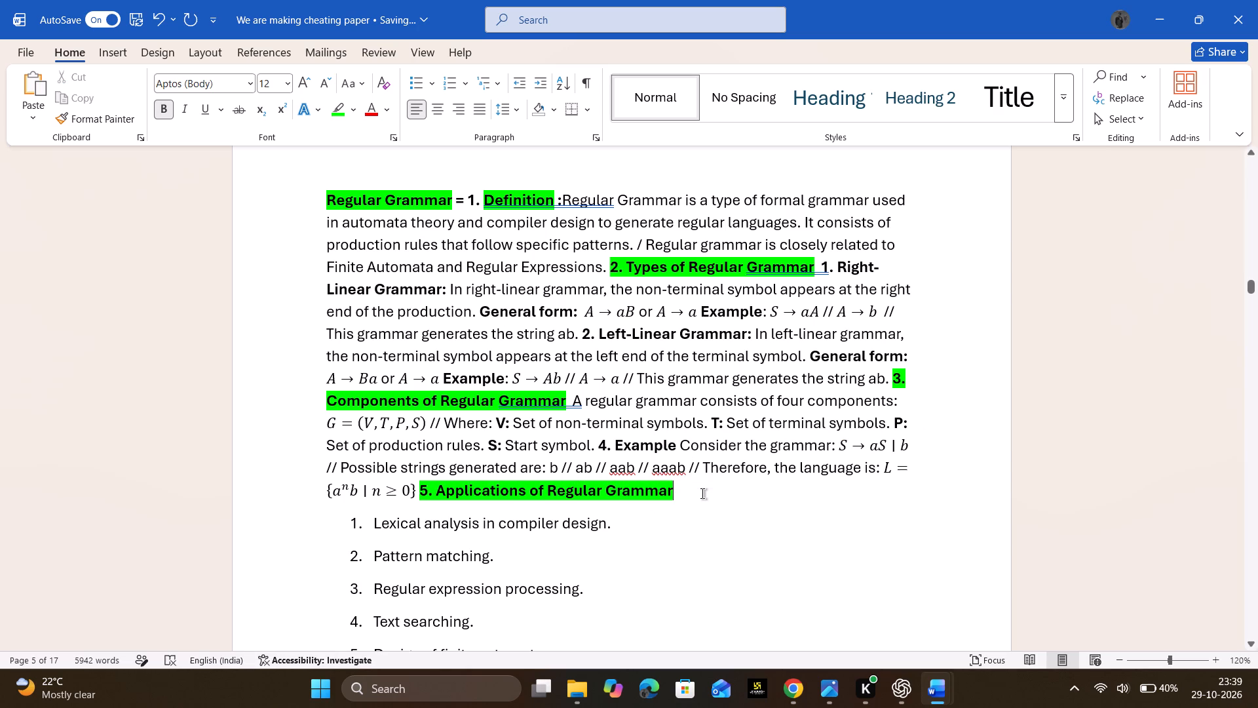
pyautogui.press('space')
pyautogui.press('Delete')
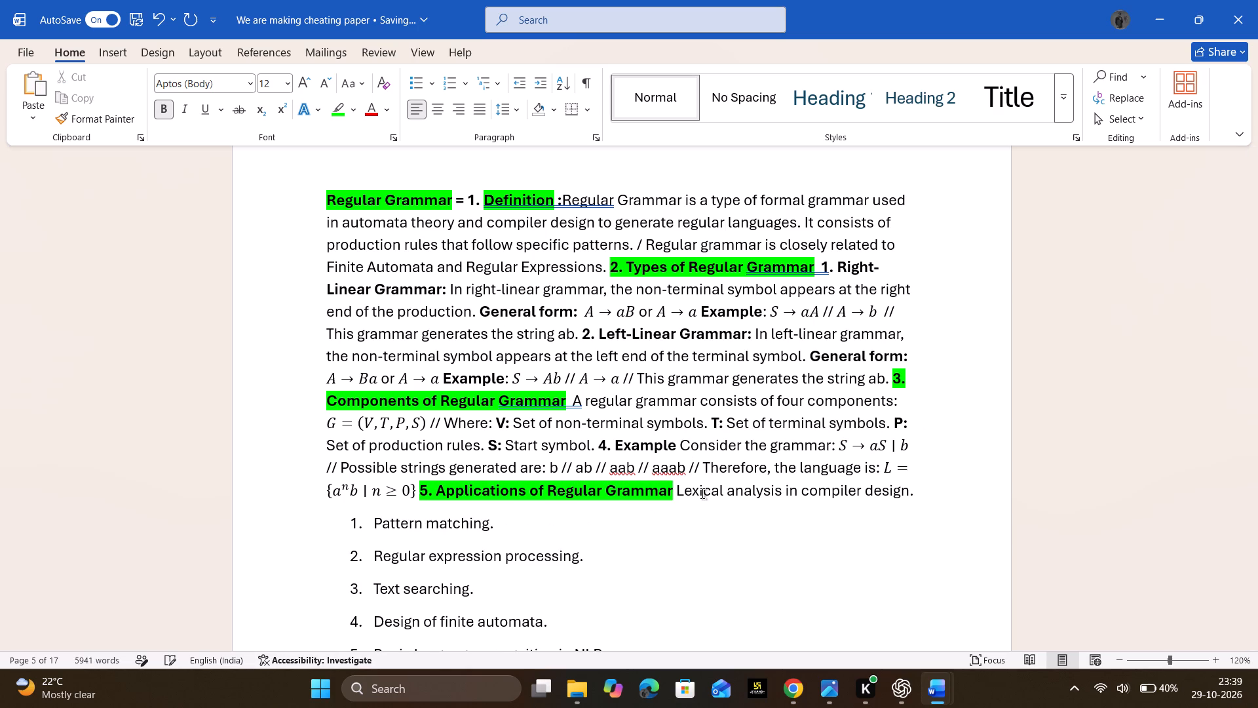
pyautogui.press('space')
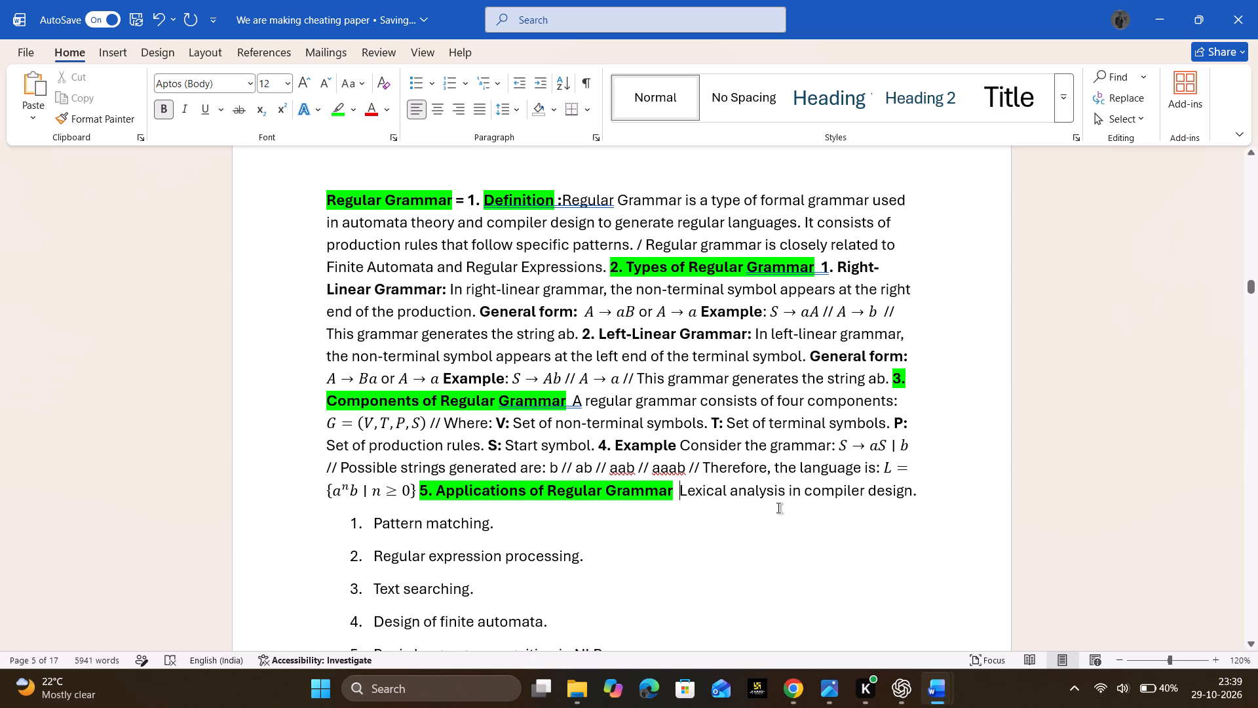
pyautogui.press('1')
pyautogui.press('space')
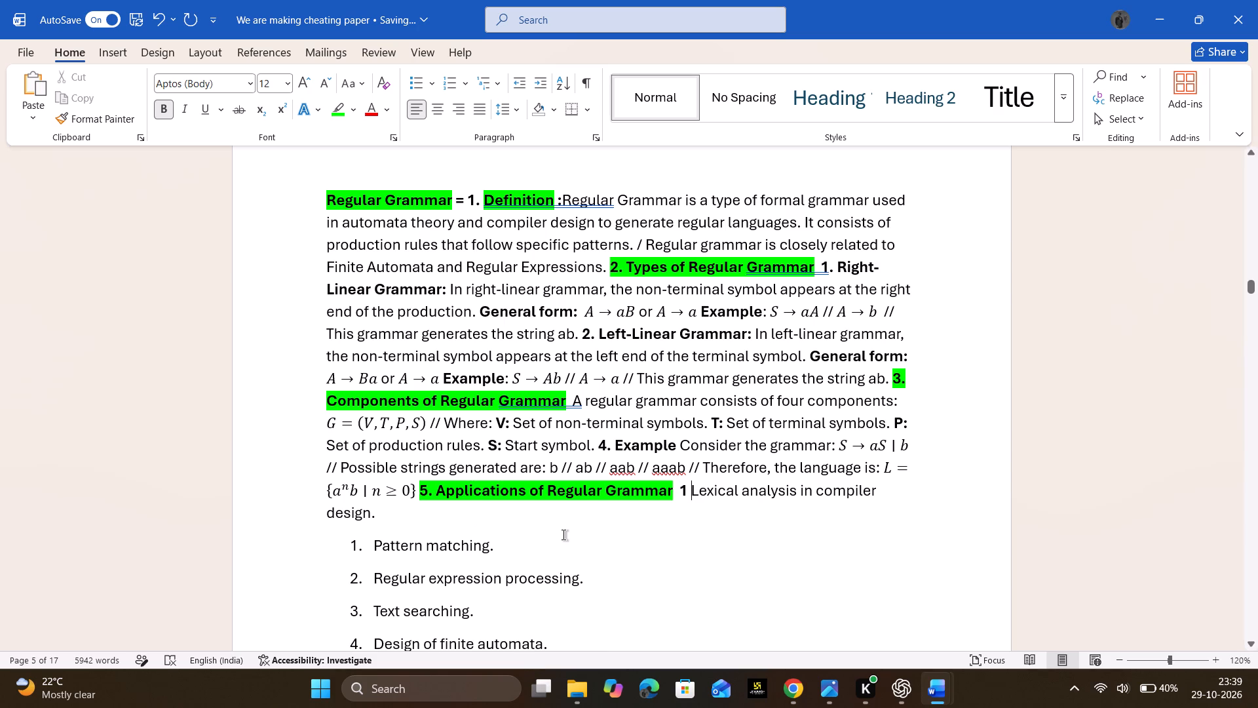
pyautogui.click(553, 529)
pyautogui.press('space')
pyautogui.press('space')
pyautogui.write('2')
pyautogui.press('space')
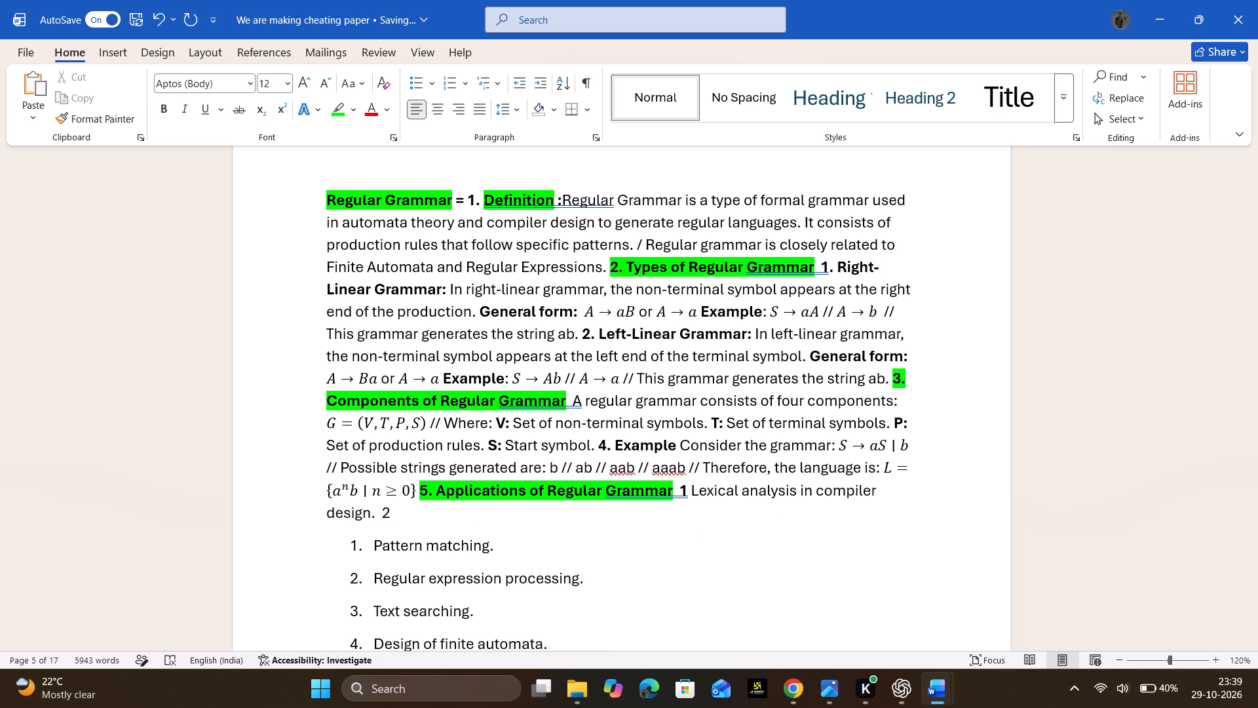
pyautogui.press('Delete')
# Join the application items "Regular expression processing." and "Text searching." into the running text, numbering them 3 and 4 inline.
pyautogui.click(574, 509)
pyautogui.press('space')
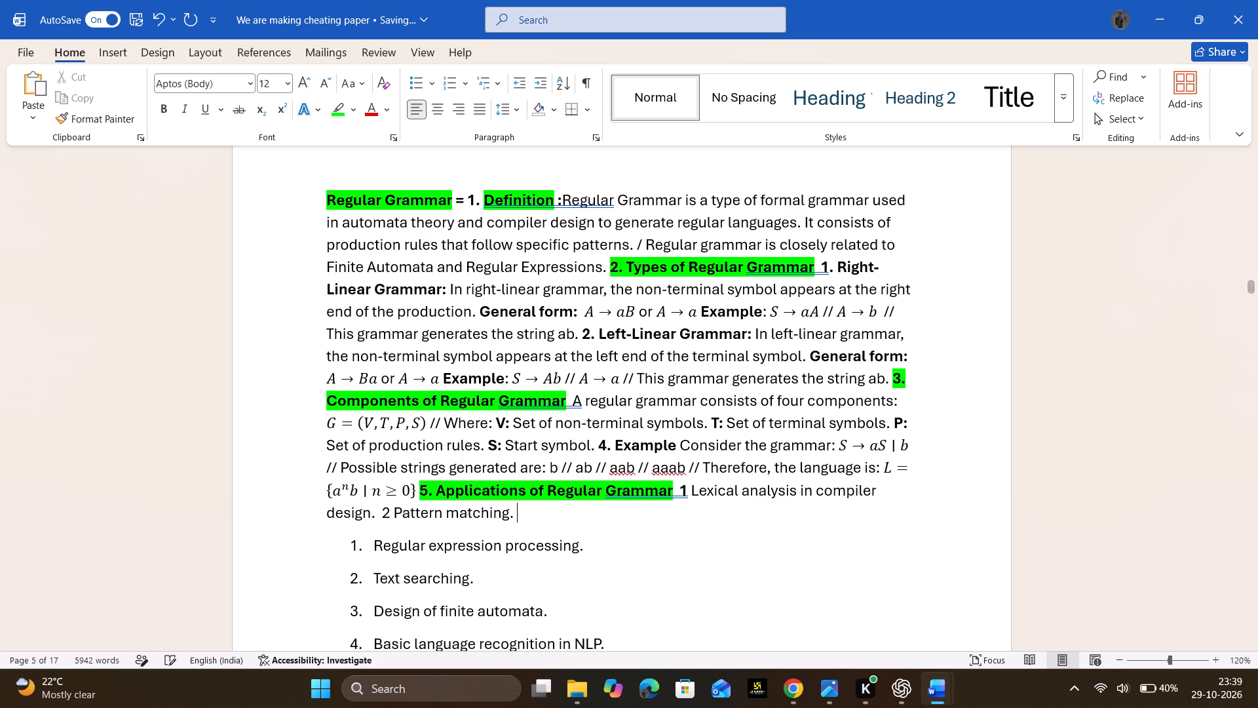
pyautogui.write('3')
pyautogui.press('space')
pyautogui.press('Delete')
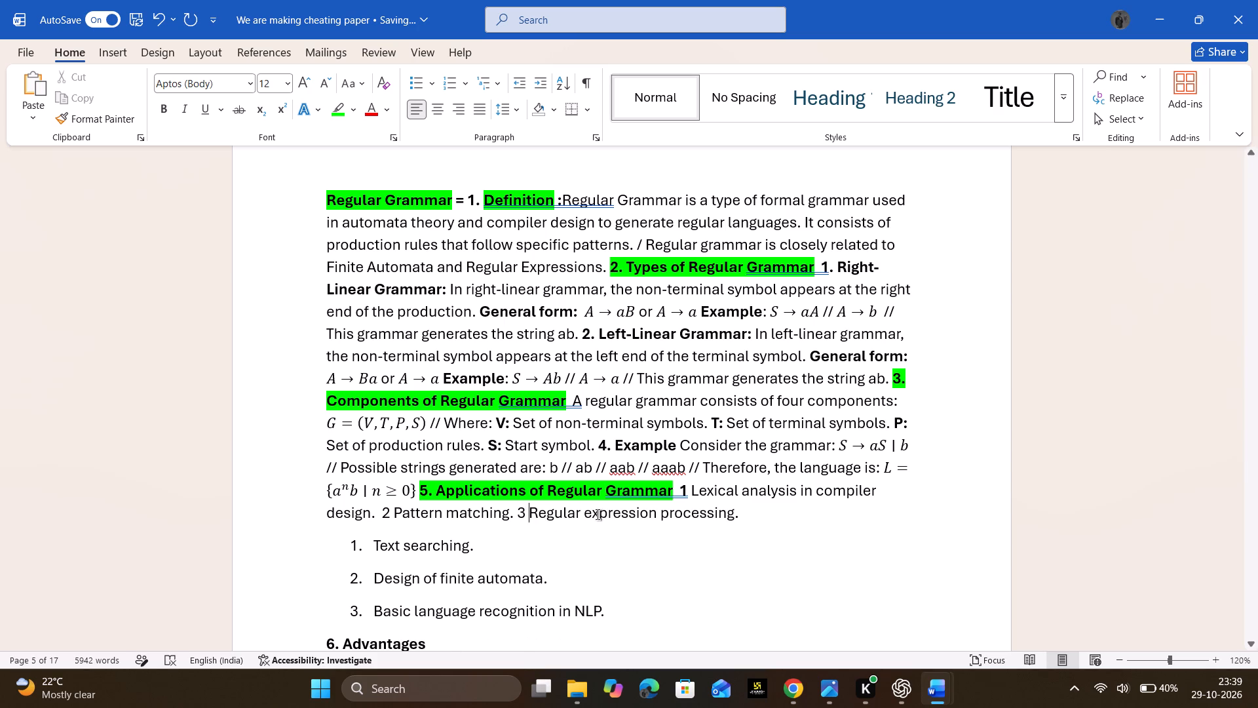
pyautogui.click(769, 516)
pyautogui.press('space')
pyautogui.write('4')
pyautogui.press('space')
pyautogui.press('Delete')
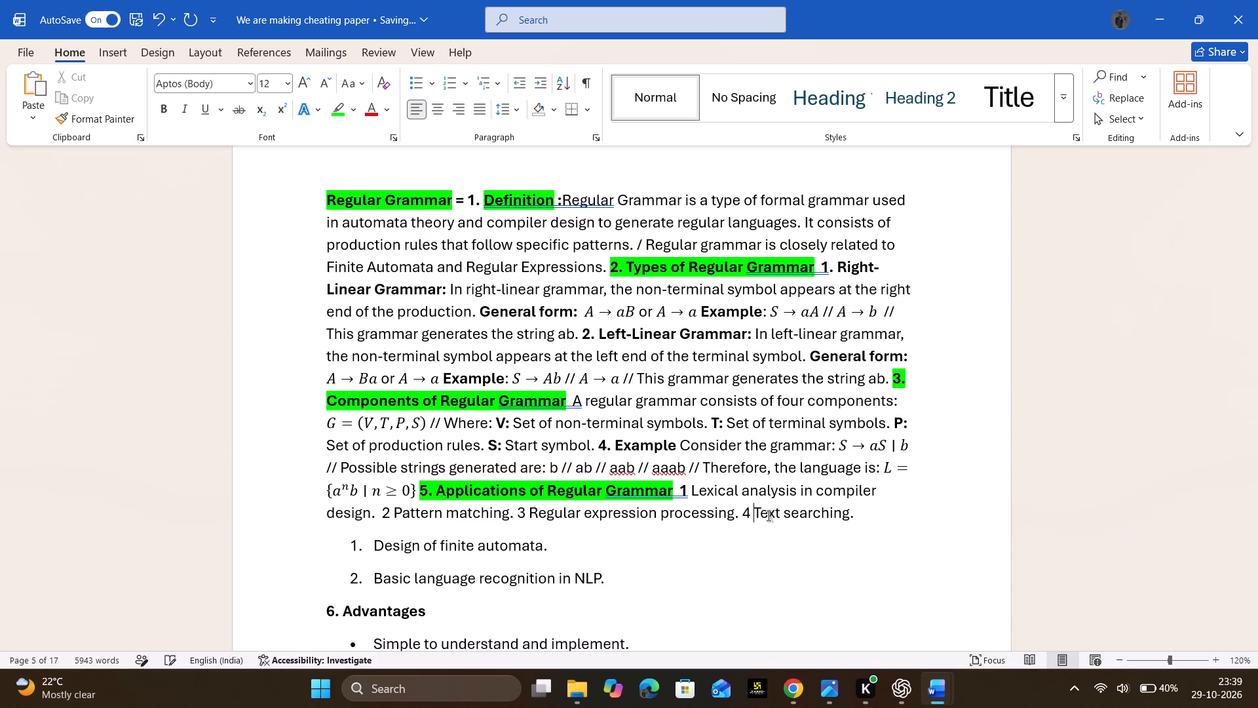
# Join the application items "Design of finite automata." and "Basic language recognition in NLP." into the running text, numbering them 5 and 6 inline.
pyautogui.click(914, 522)
pyautogui.press('space')
pyautogui.write('5')
pyautogui.press('space')
pyautogui.press('Delete')
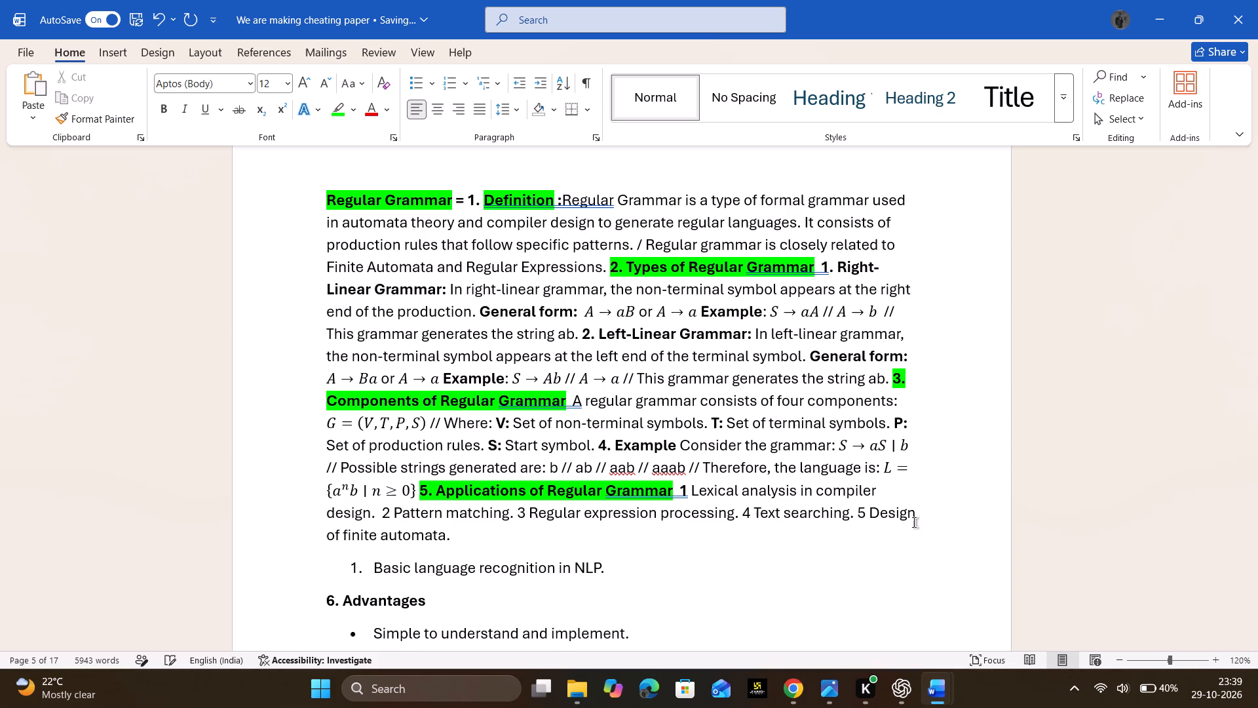
pyautogui.click(638, 523)
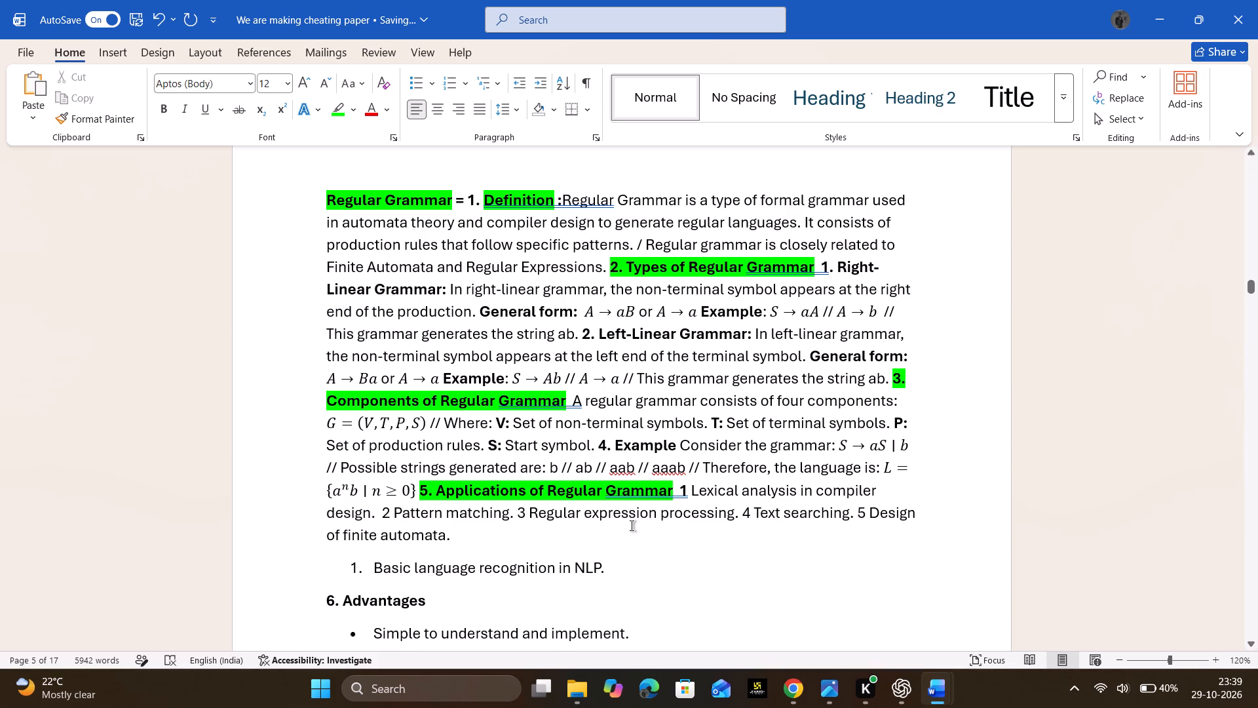
pyautogui.click(631, 526)
pyautogui.press('space')
pyautogui.write('6')
pyautogui.press('space')
pyautogui.press('Delete')
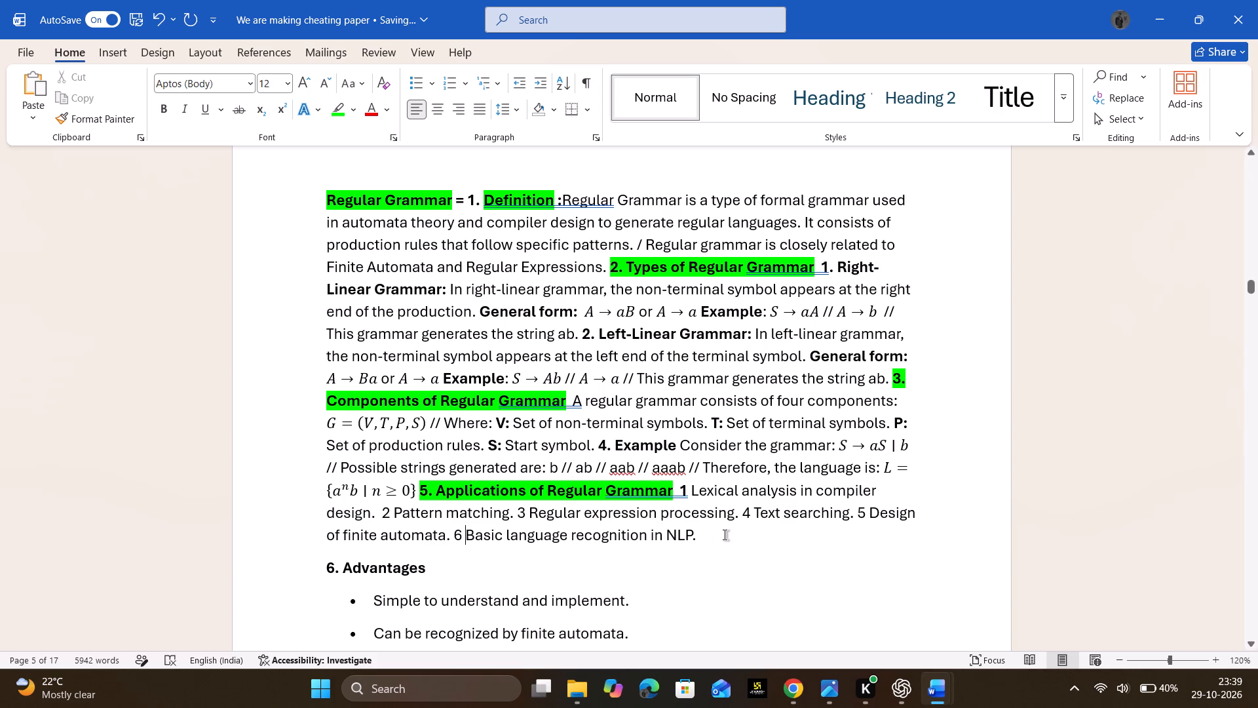
# Delete the "6. Advantages", "7. Limitations" and "Conclusion" sections from the end of the Regular Grammar notes, including the leftover empty line.
pyautogui.click(727, 534)
pyautogui.scroll(-2, 727, 534)
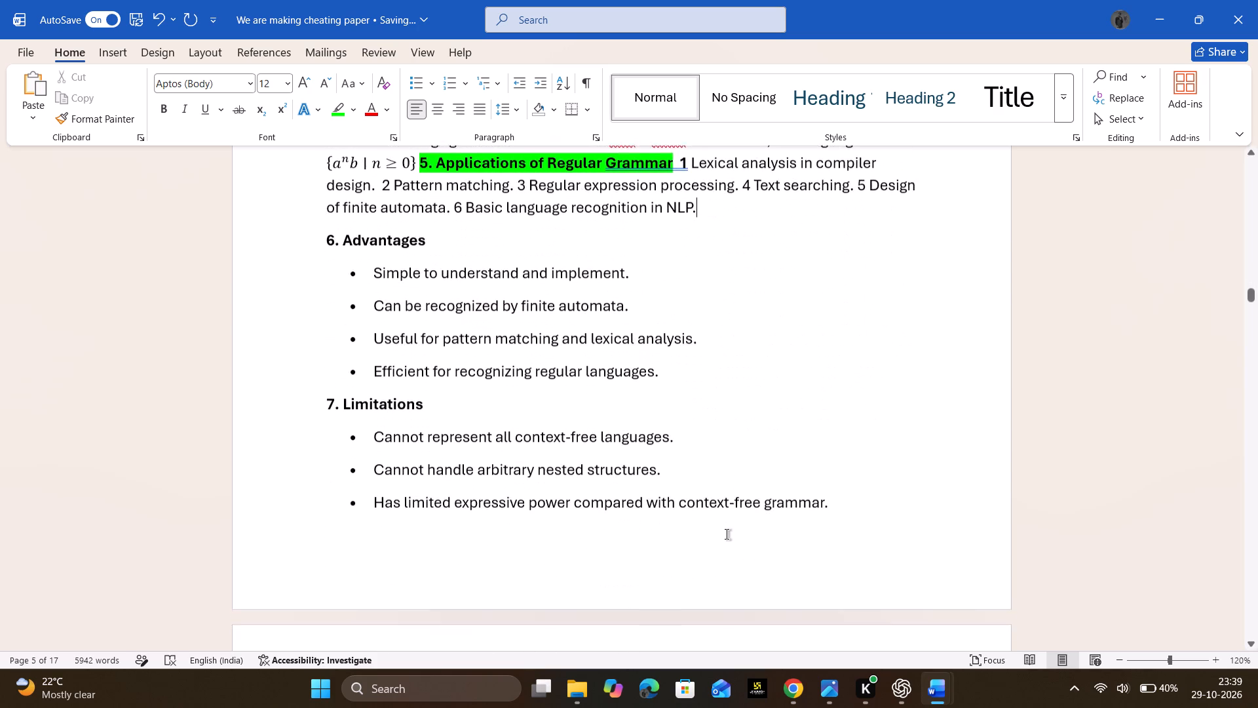
pyautogui.scroll(-2, 727, 534)
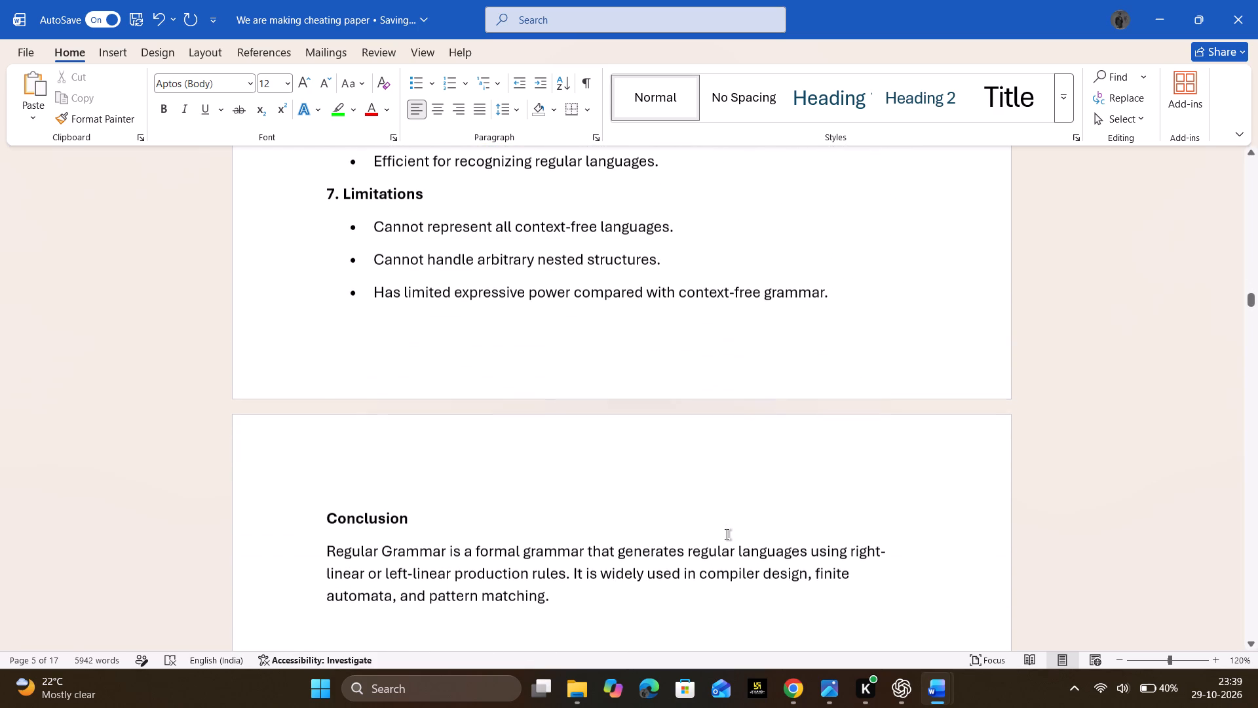
pyautogui.scroll(-1, 727, 534)
pyautogui.click(596, 602)
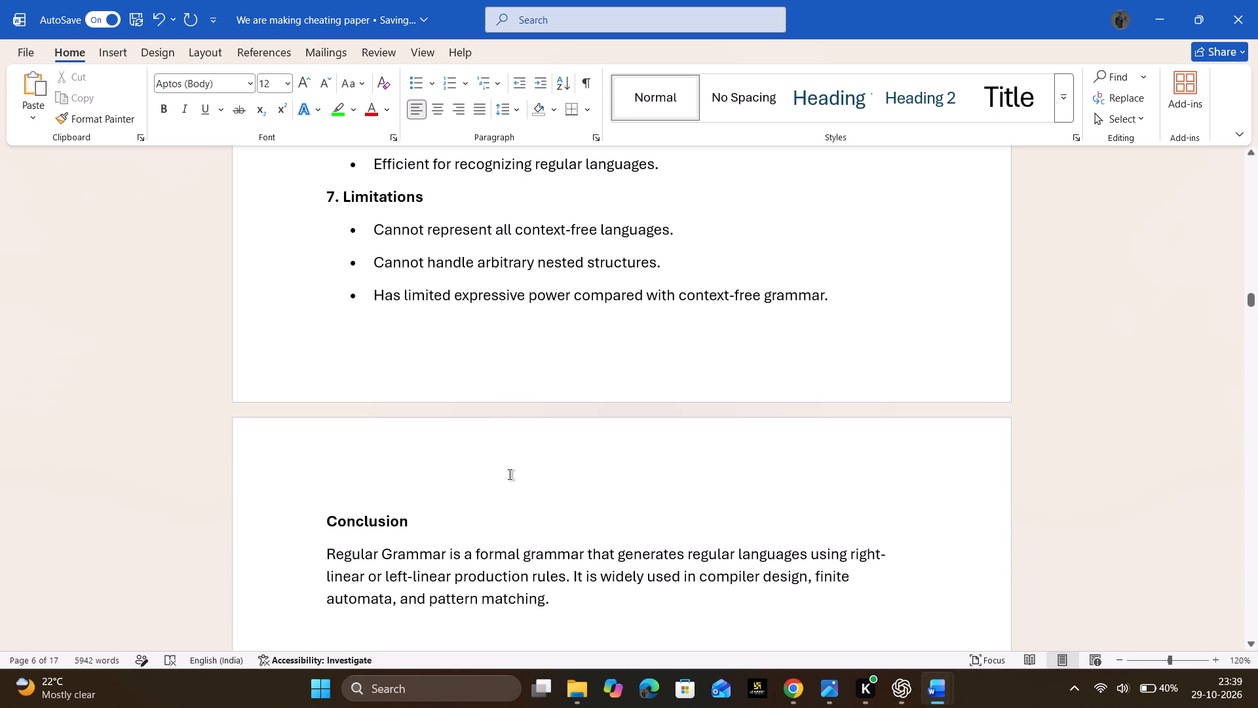
pyautogui.click(554, 602)
pyautogui.moveTo(554, 602); pyautogui.dragTo(449, 235)
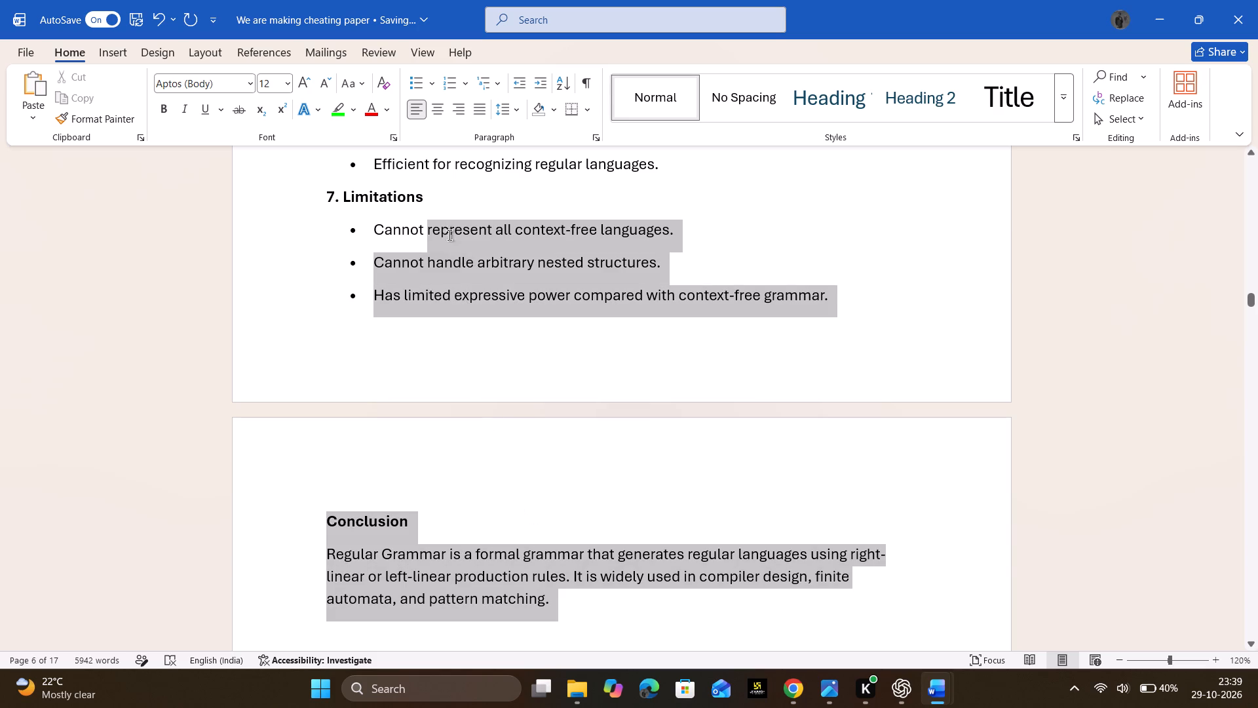
pyautogui.moveTo(449, 235); pyautogui.dragTo(463, 111)
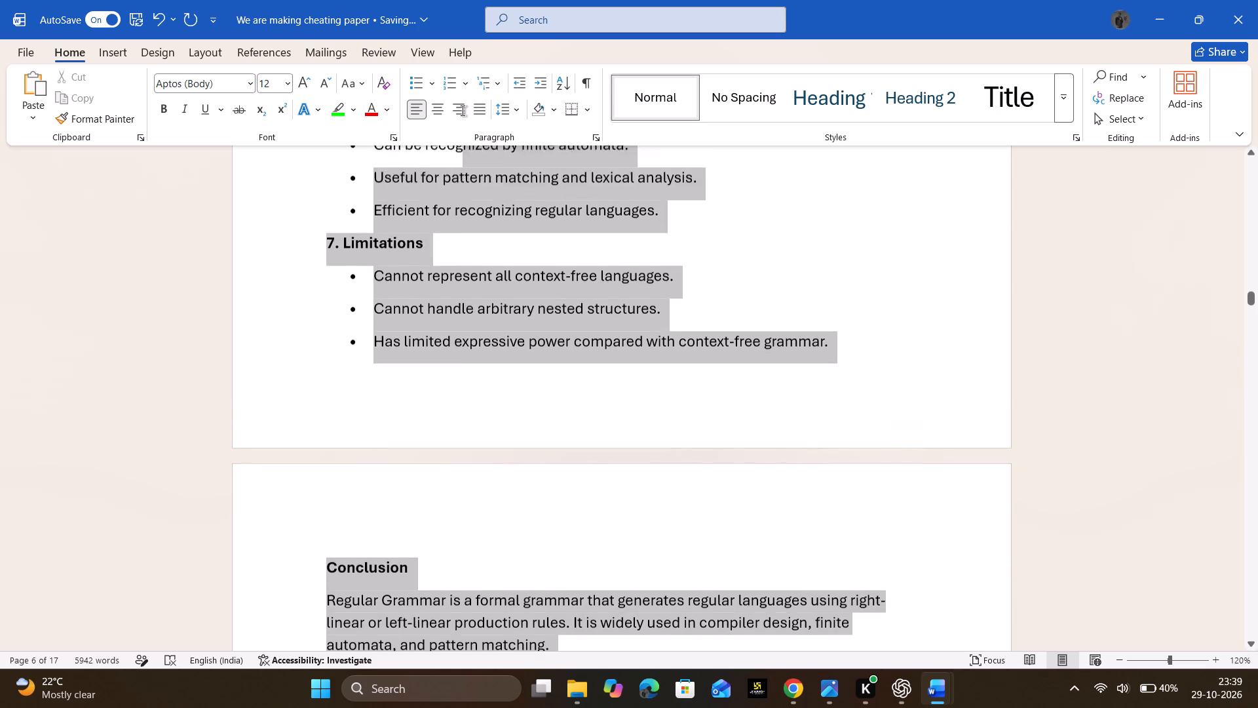
pyautogui.moveTo(463, 111); pyautogui.dragTo(322, 305)
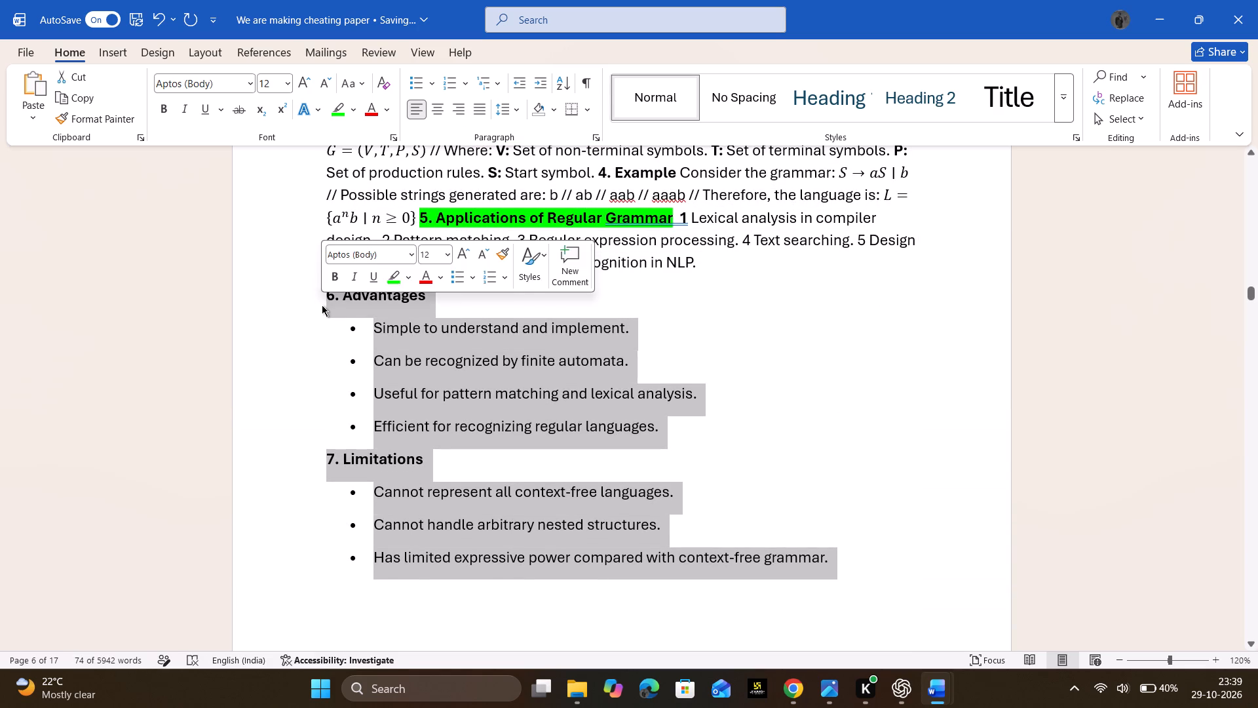
pyautogui.press('BackSpace')
pyautogui.press('BackSpace')
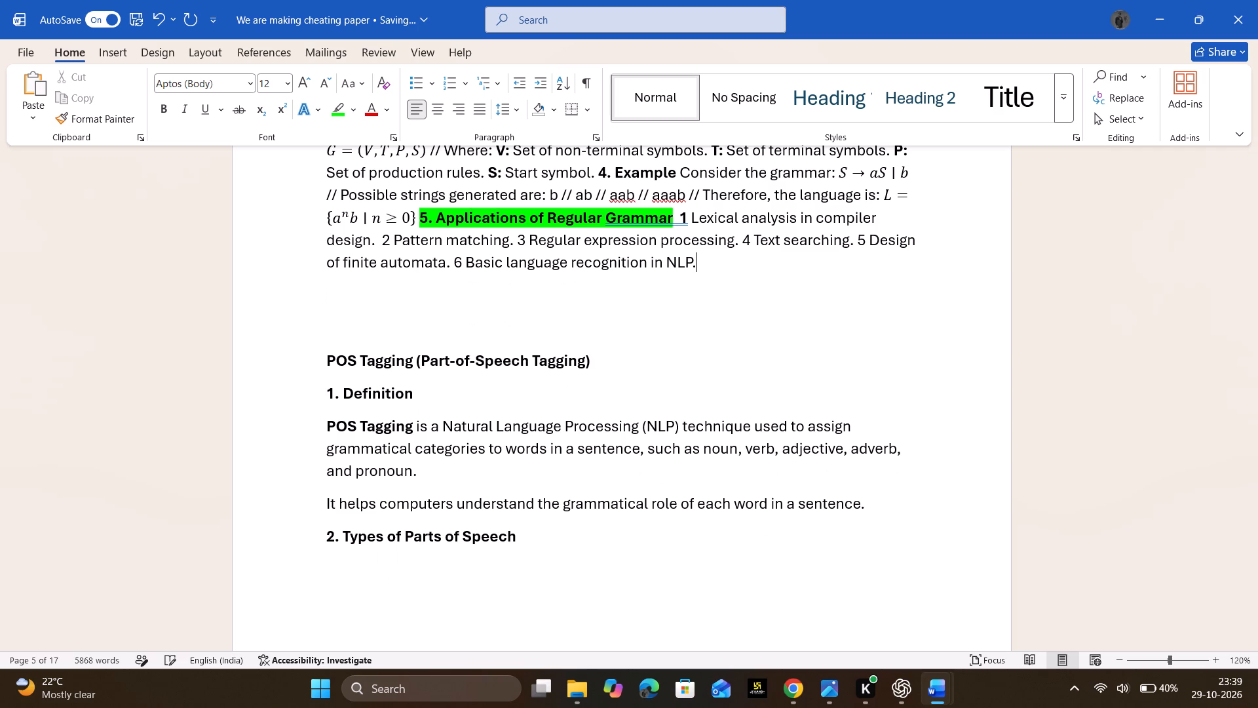
# Remove "(Part-of-Speech Tagging)" from the POS Tagging title and join the heading "1. Definition" onto the same line.
pyautogui.scroll(7, 322, 305)
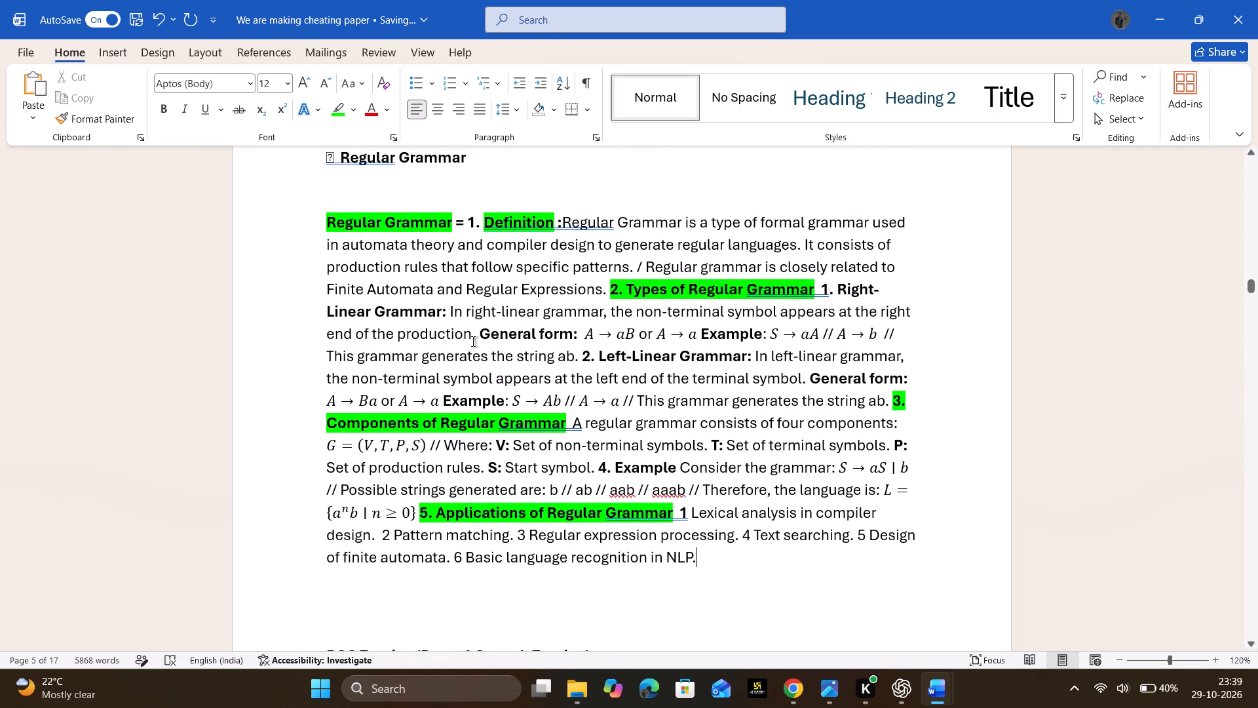
pyautogui.scroll(-2, 482, 353)
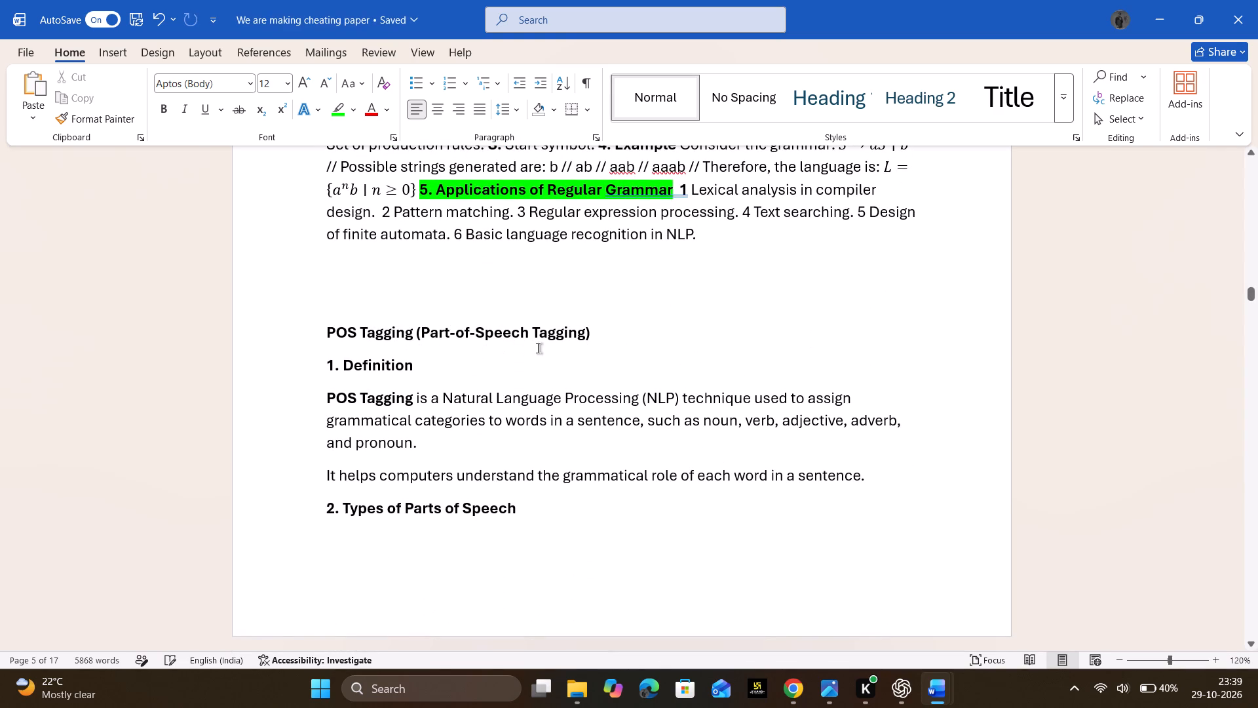
pyautogui.click(587, 330)
pyautogui.moveTo(587, 330); pyautogui.dragTo(457, 322)
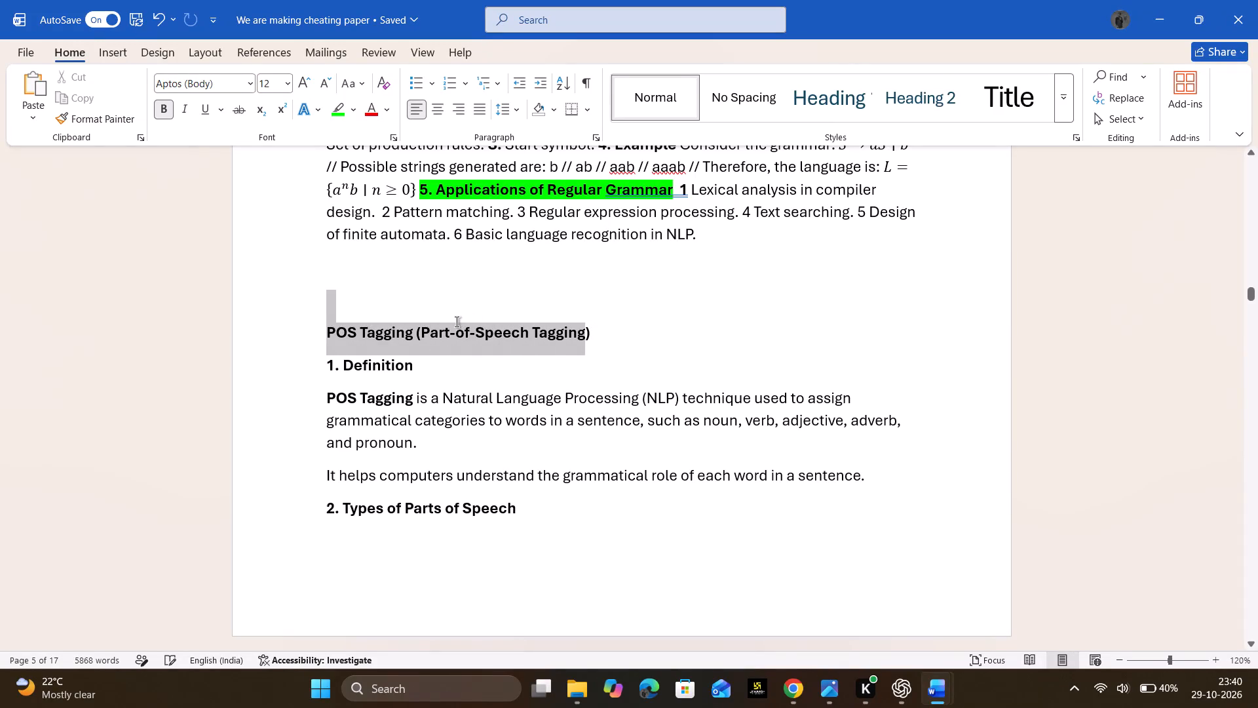
pyautogui.moveTo(457, 322); pyautogui.dragTo(444, 323)
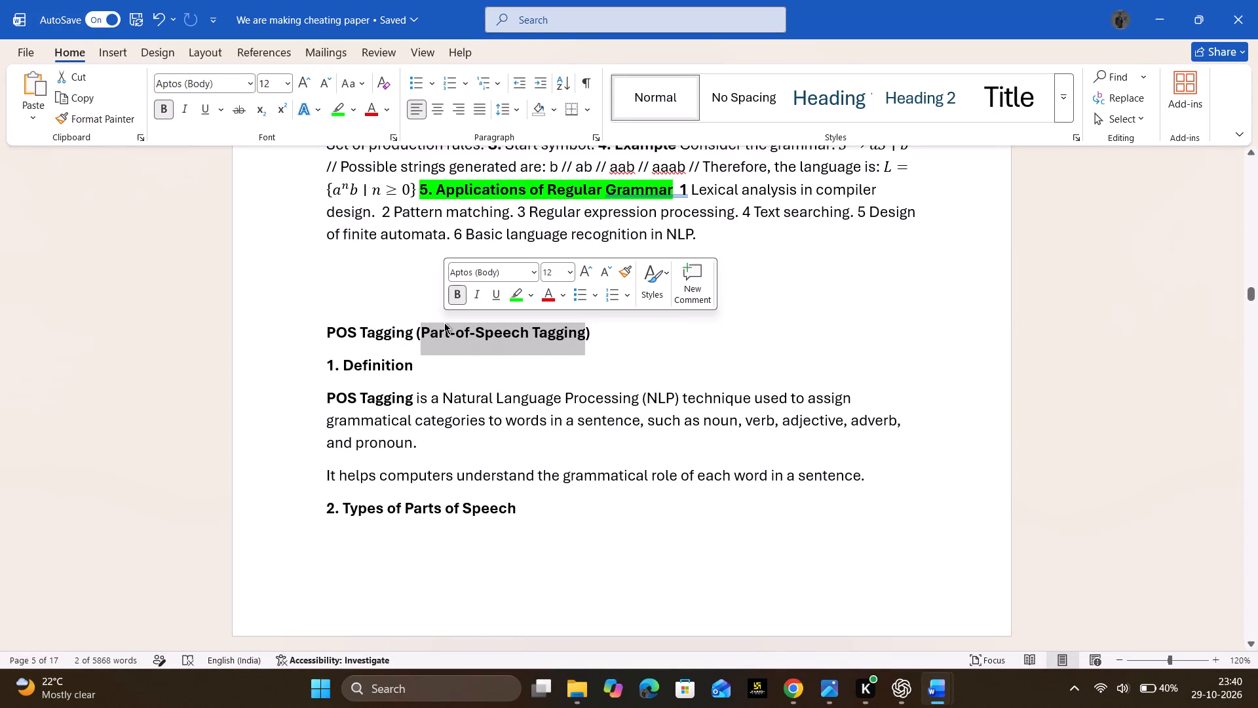
pyautogui.press('BackSpace')
pyautogui.press('BackSpace')
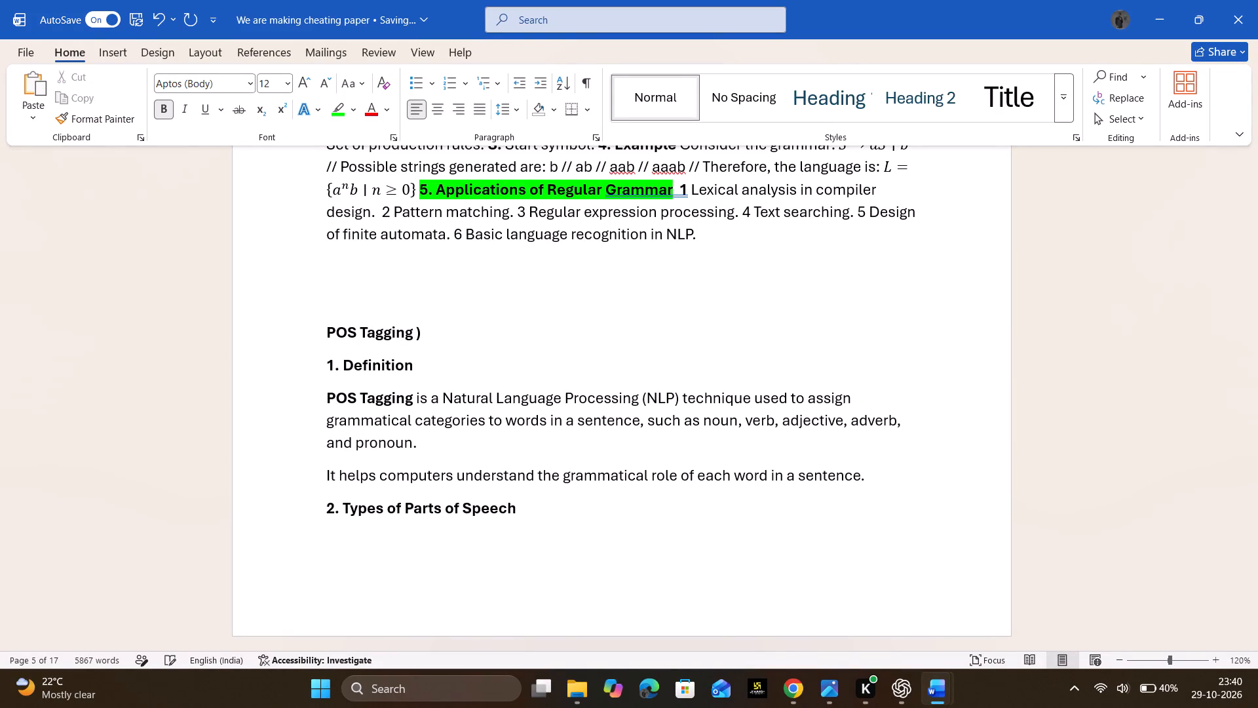
pyautogui.press('/')
pyautogui.press('Delete')
pyautogui.press('Delete')
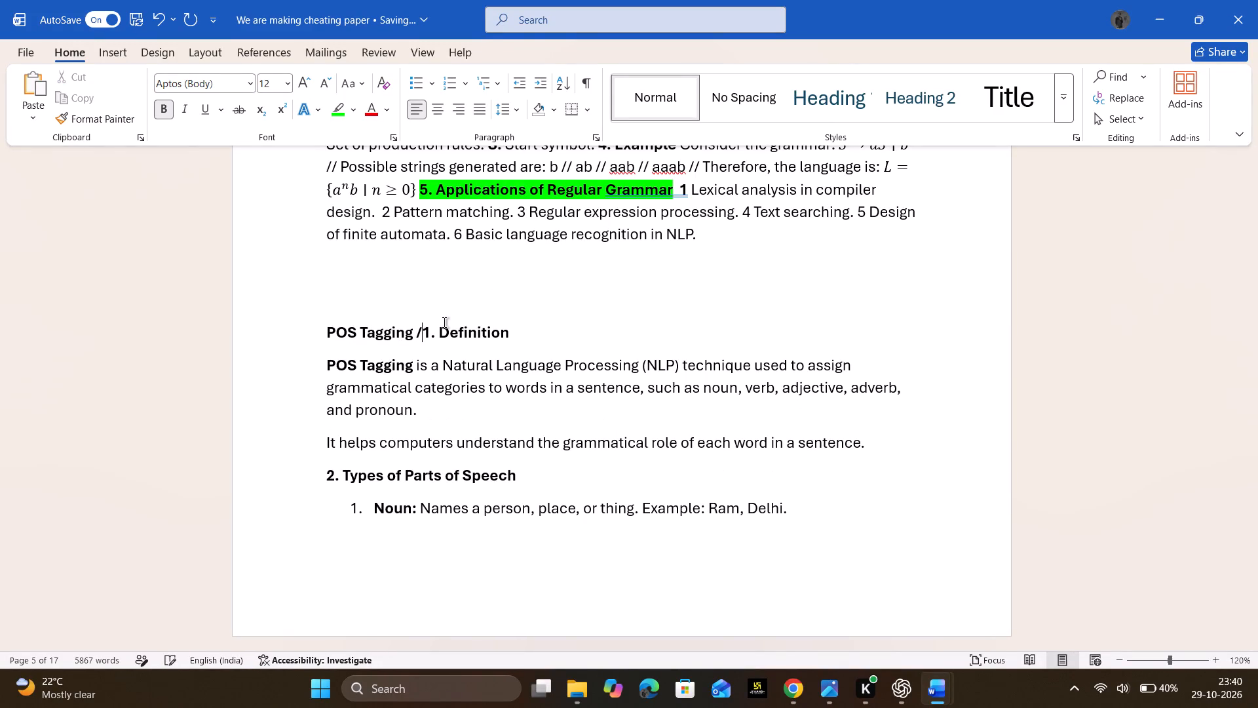
pyautogui.press('BackSpace')
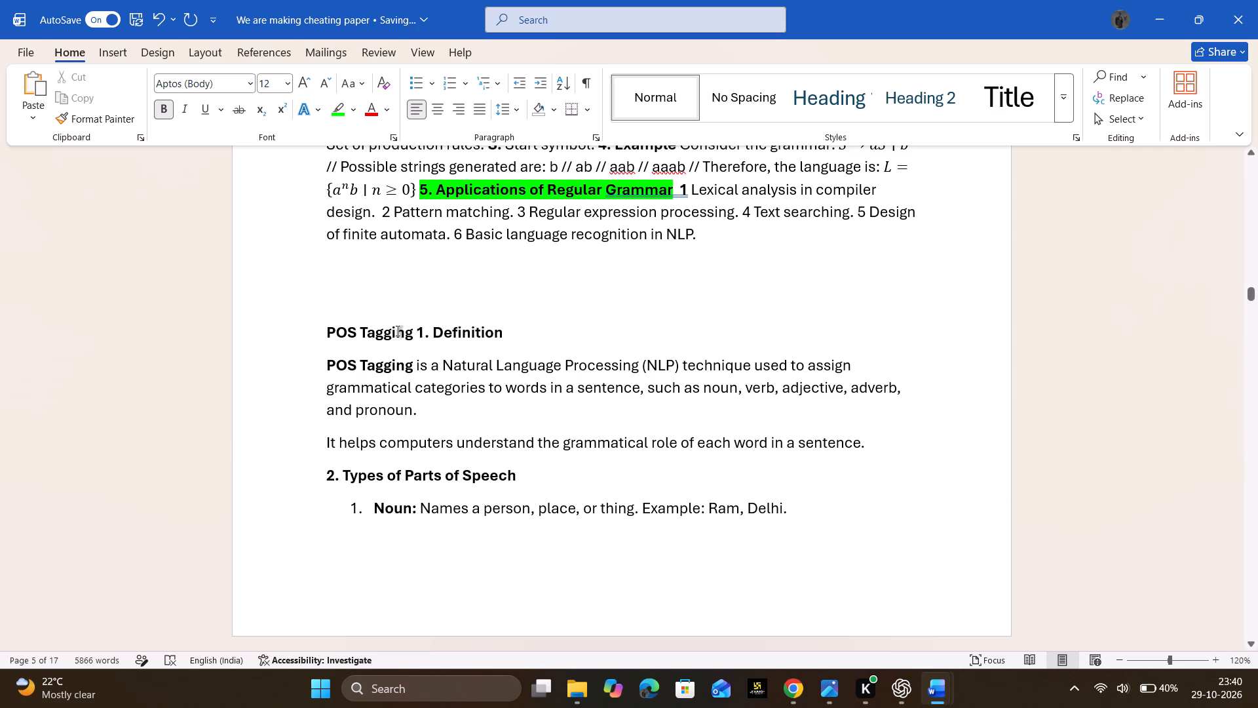
# Highlight "POS Tagging" and "Definition" in the title line bright green and insert "=" before "1.".
pyautogui.click(398, 333)
pyautogui.moveTo(398, 333); pyautogui.dragTo(347, 332)
pyautogui.click(412, 310)
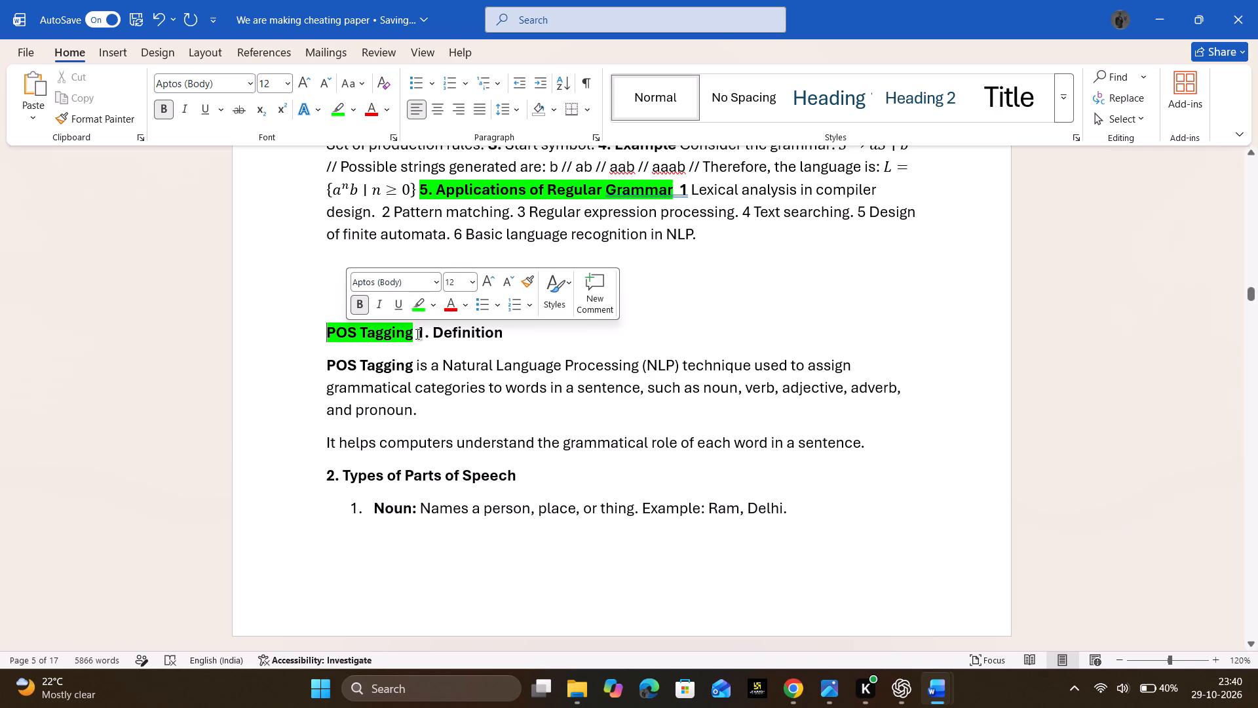
pyautogui.click(417, 334)
pyautogui.press('space')
pyautogui.write('=')
pyautogui.press('space')
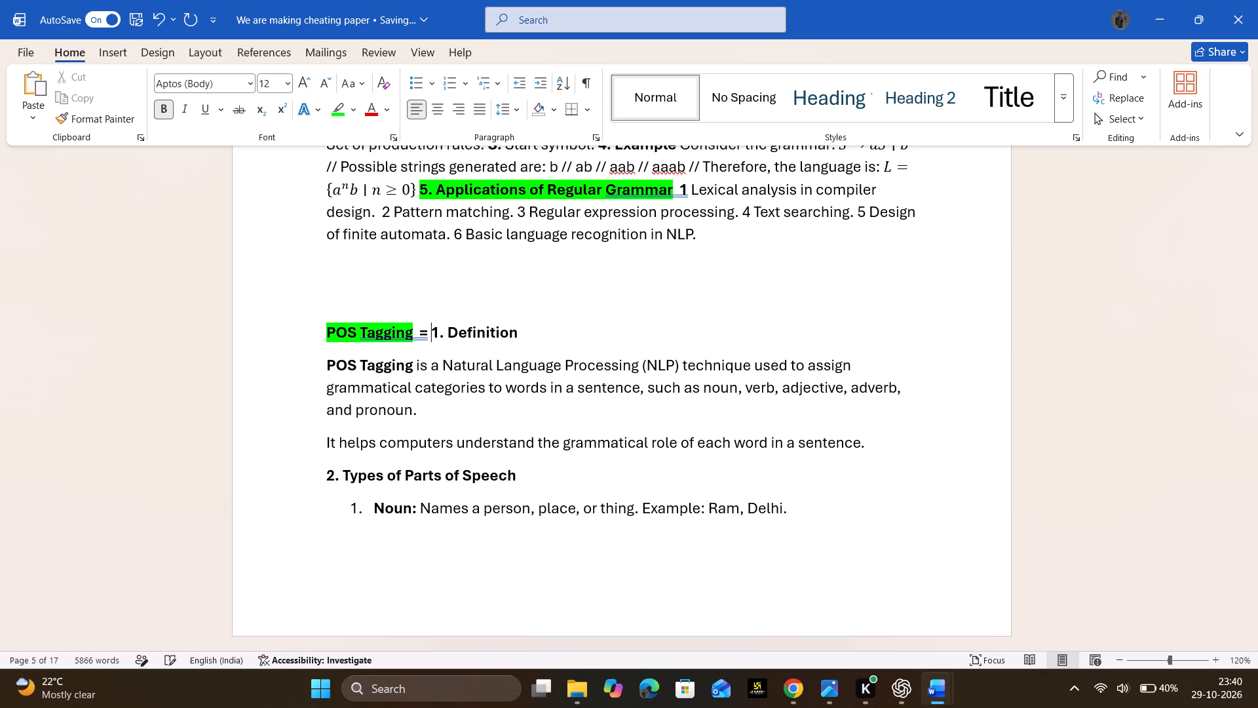
pyautogui.doubleClick(487, 331)
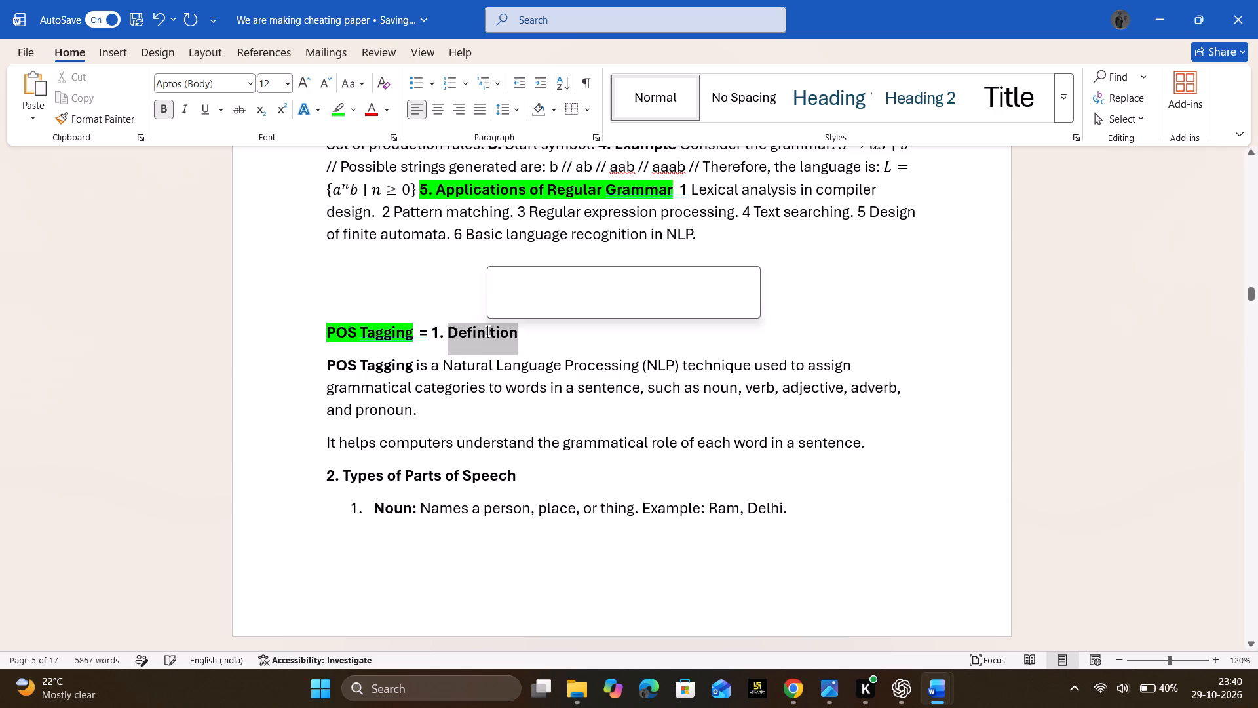
pyautogui.click(560, 303)
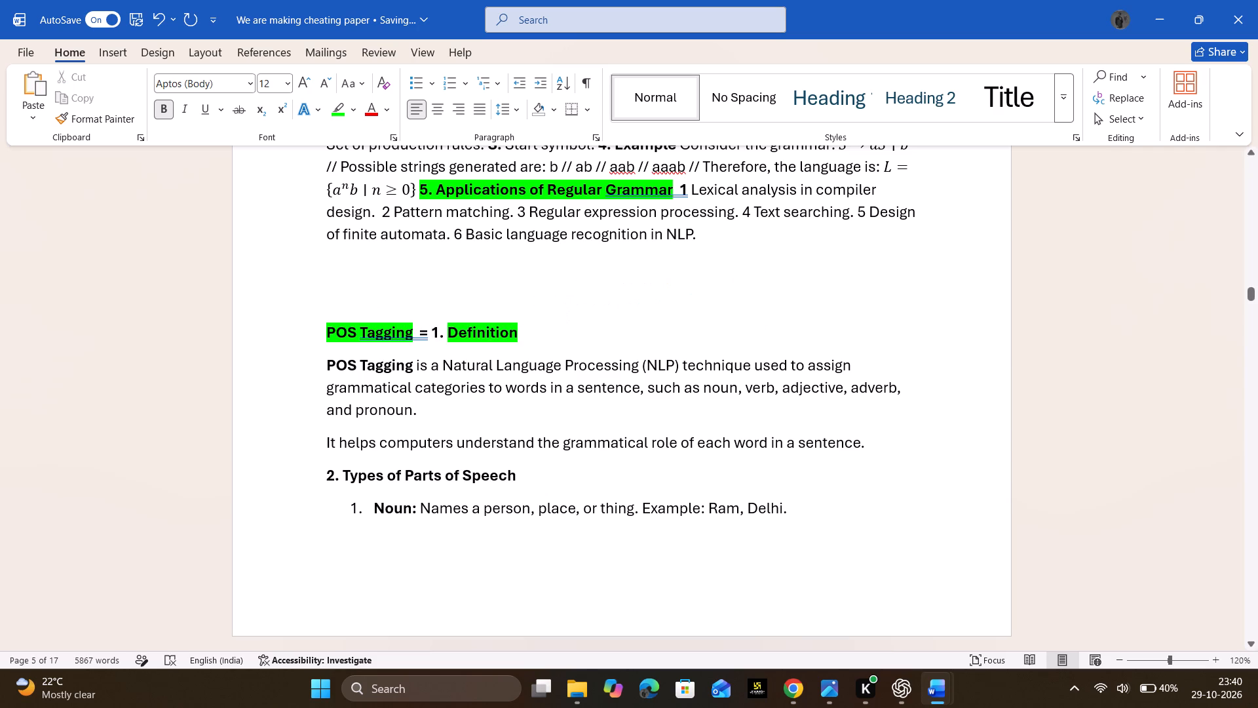
# Join the POS Tagging definition paragraph after the "Definition" heading and remove the bold from its opening words "POS Tagging".
pyautogui.click(553, 332)
pyautogui.press('space')
pyautogui.press('Delete')
pyautogui.click(527, 334)
pyautogui.moveTo(527, 334); pyautogui.dragTo(567, 332)
pyautogui.click(582, 300)
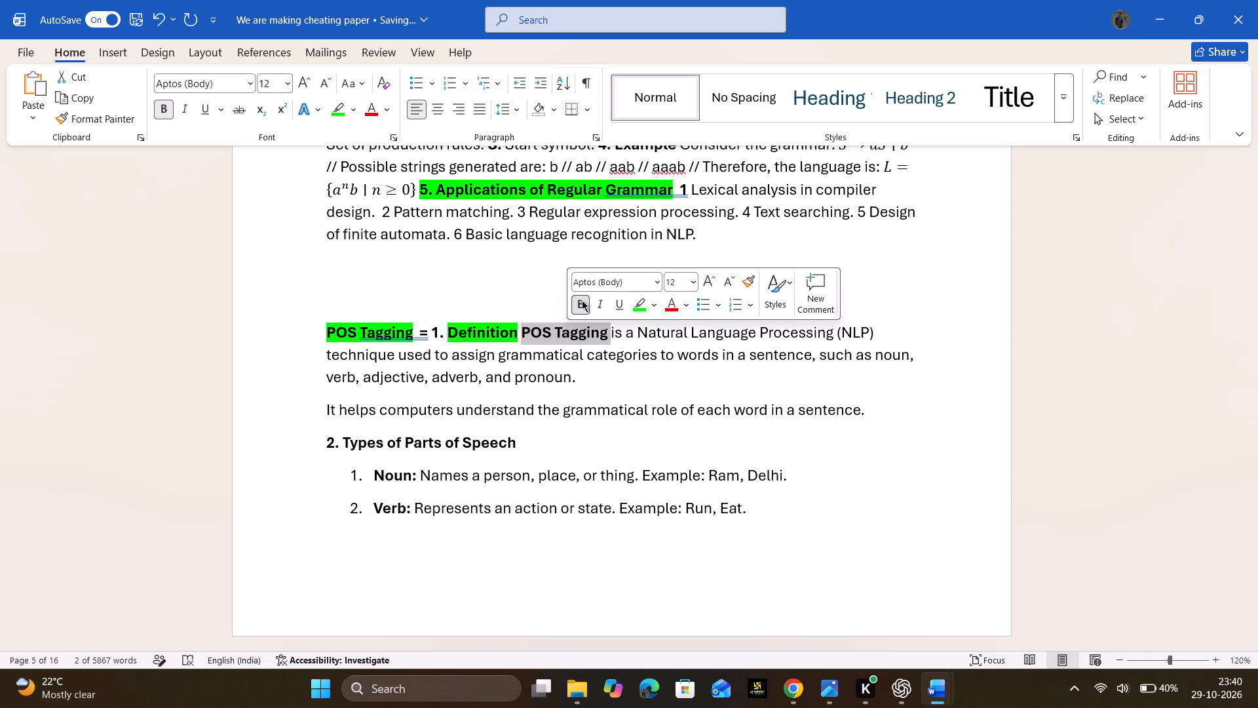
# Join the sentence starting "It helps computers understand" to the definition text, separated by "//".
pyautogui.click(608, 386)
pyautogui.press('space')
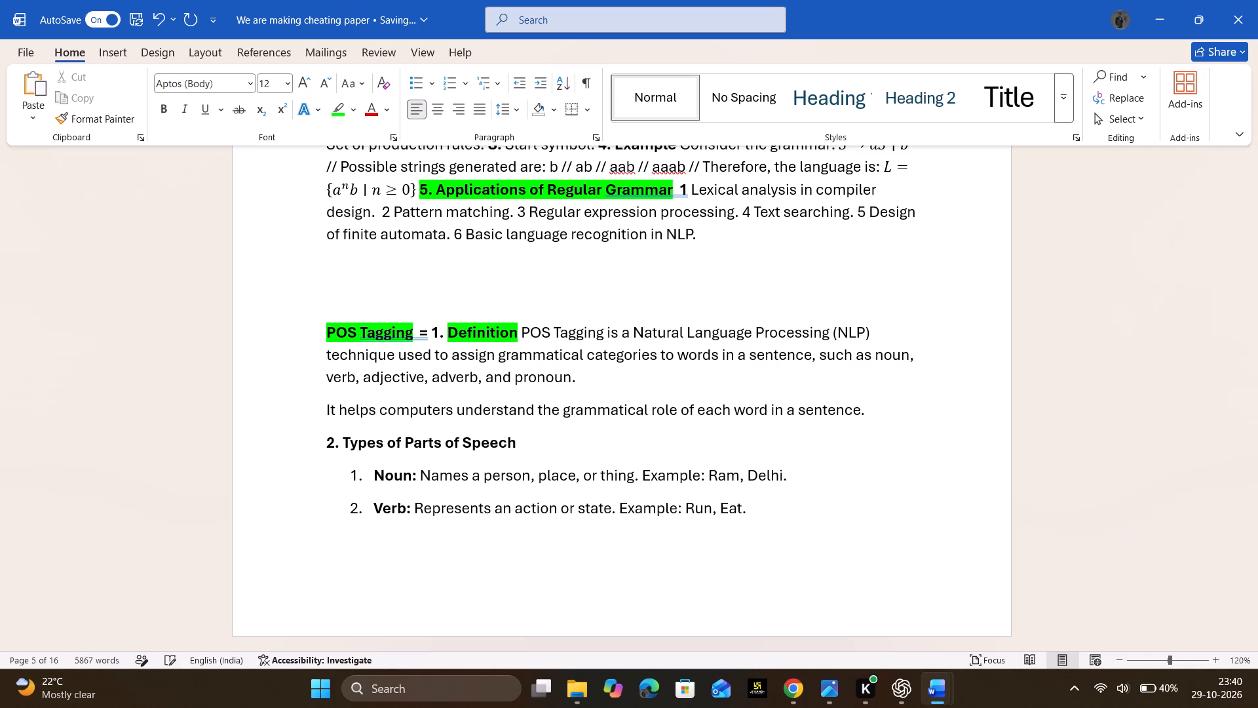
pyautogui.write('//')
pyautogui.press('space')
pyautogui.press('Delete')
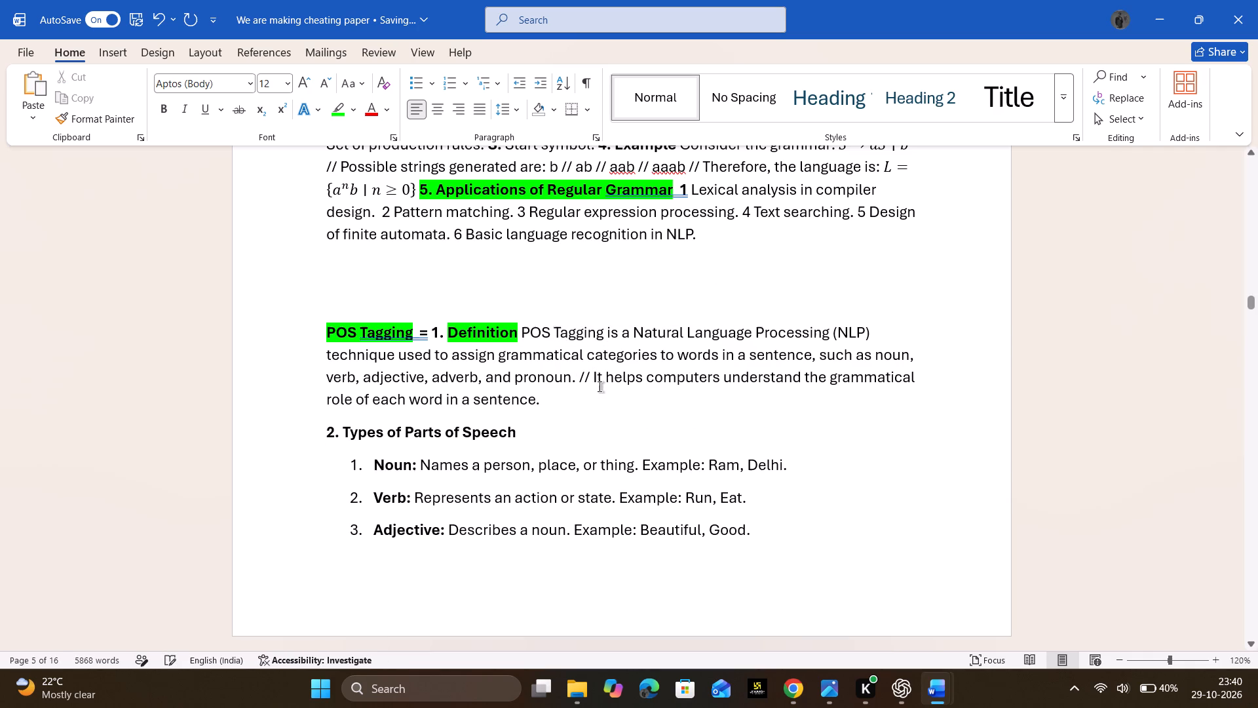
# Join the heading "2. Types of Parts of Speech" after the definition text and highlight the heading bright green.
pyautogui.click(582, 398)
pyautogui.press('space')
pyautogui.press('Delete')
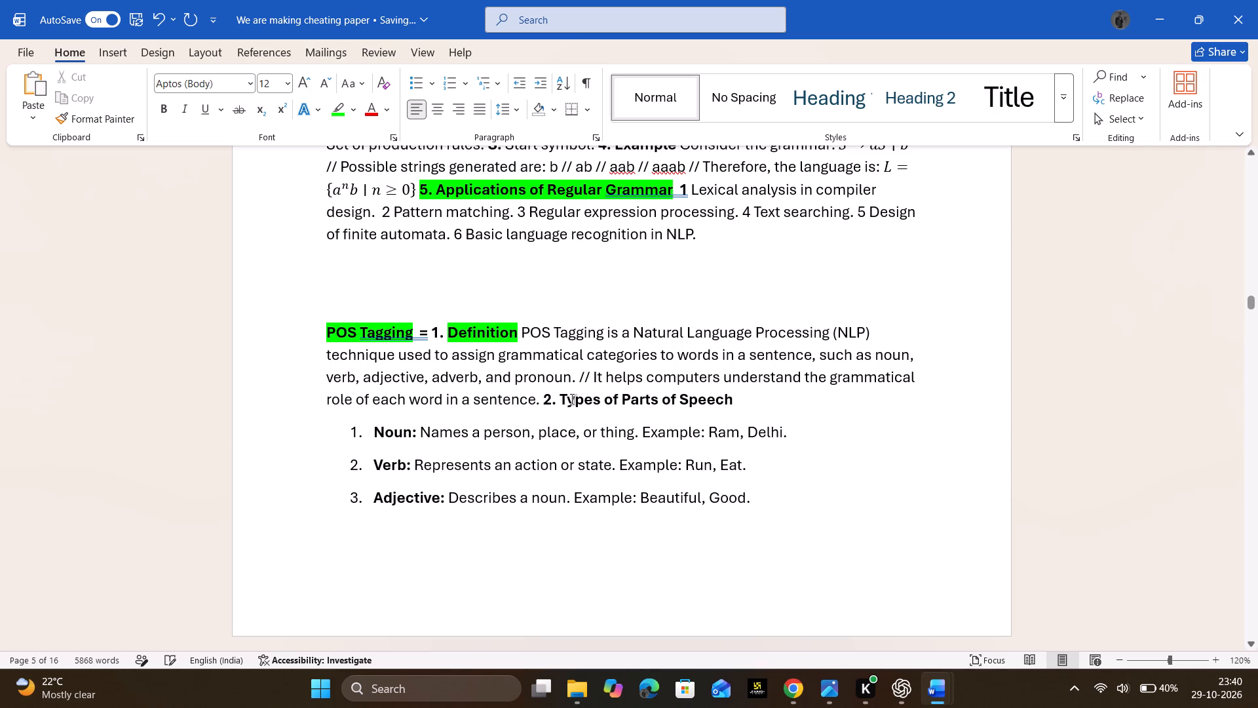
pyautogui.moveTo(544, 401); pyautogui.dragTo(710, 396)
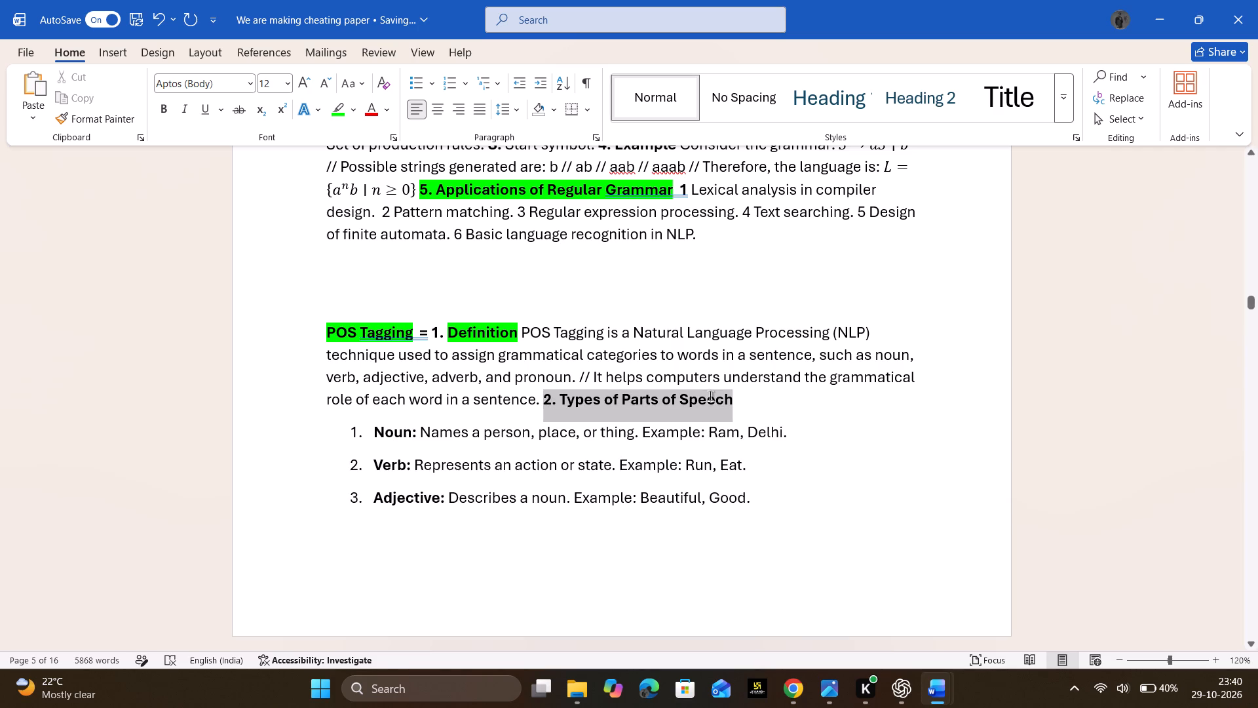
pyautogui.moveTo(710, 396); pyautogui.dragTo(719, 396)
pyautogui.click(796, 368)
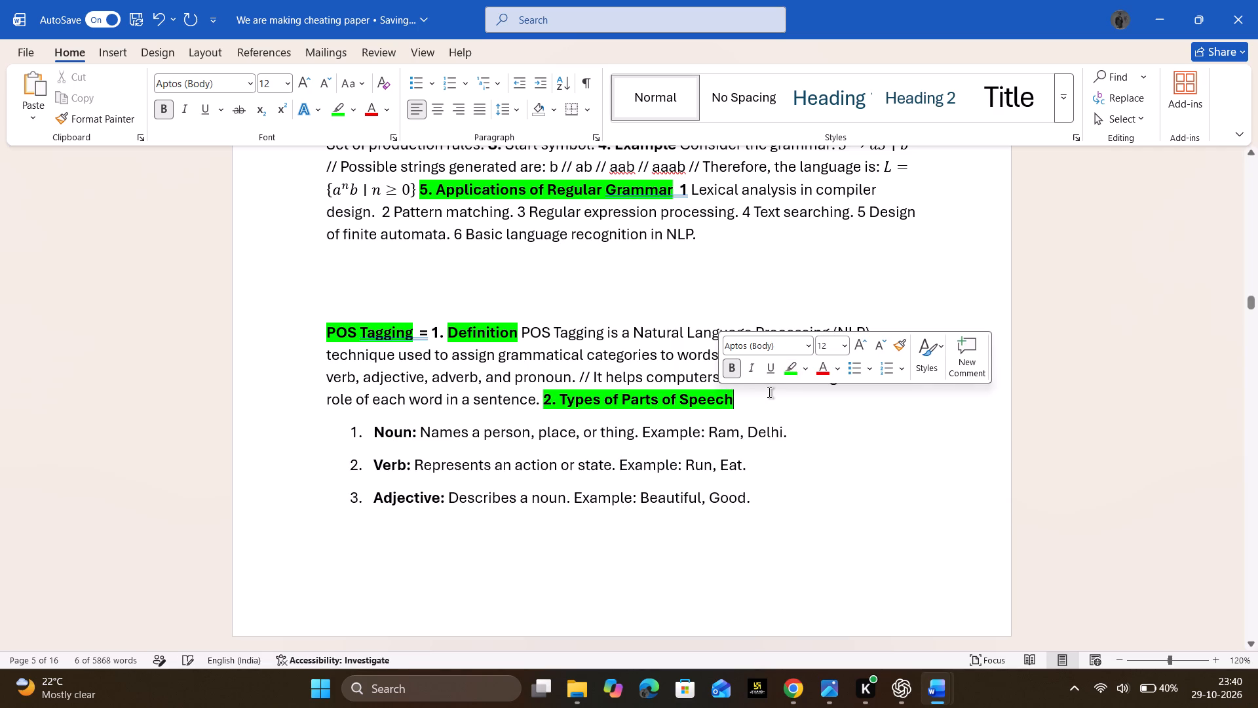
# Join the Noun, Verb and Adjective list items into the running text after the "2. Types of Parts of Speech" heading.
pyautogui.click(769, 395)
pyautogui.press('space')
pyautogui.press('Delete')
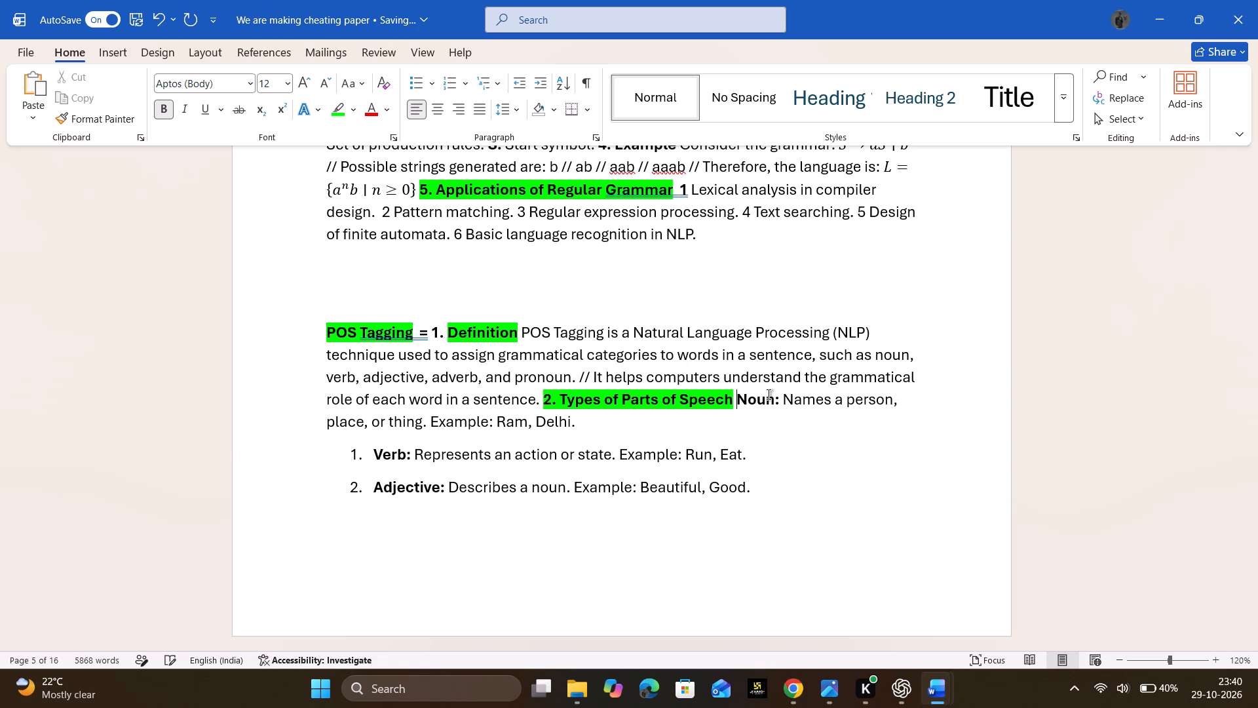
pyautogui.click(672, 423)
pyautogui.press('space')
pyautogui.press('Delete')
pyautogui.click(600, 451)
pyautogui.press('space')
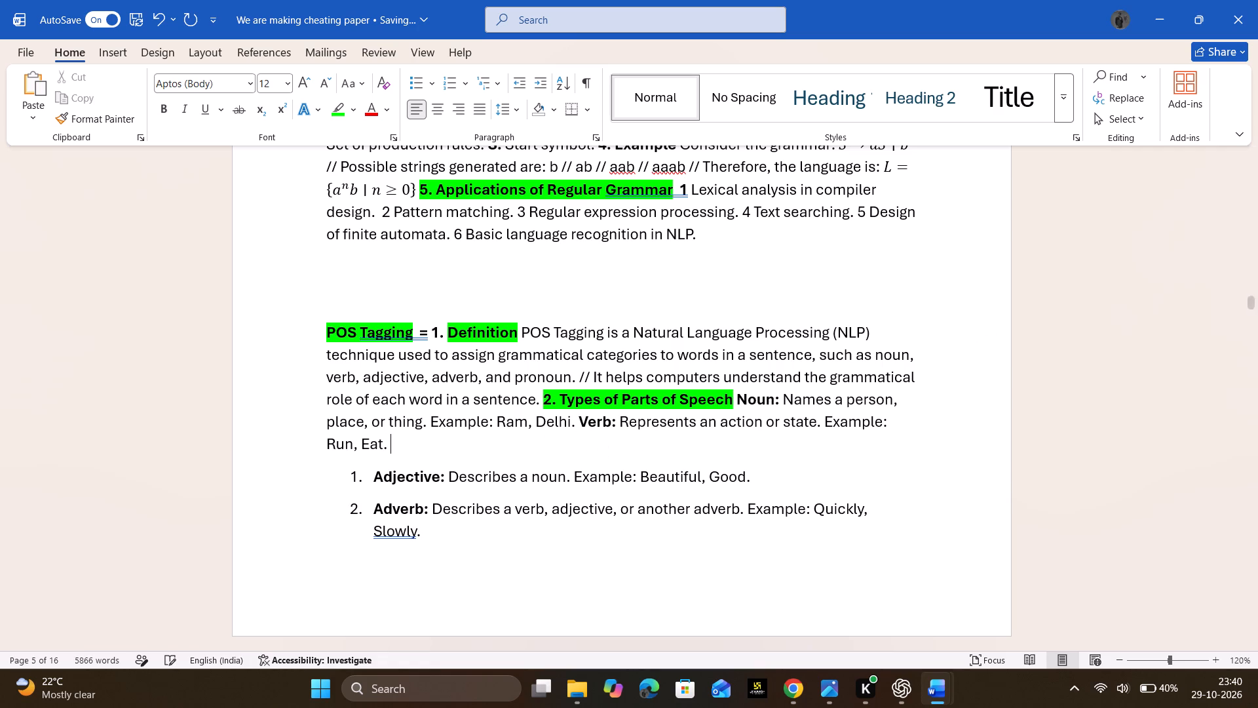
pyautogui.press('Delete')
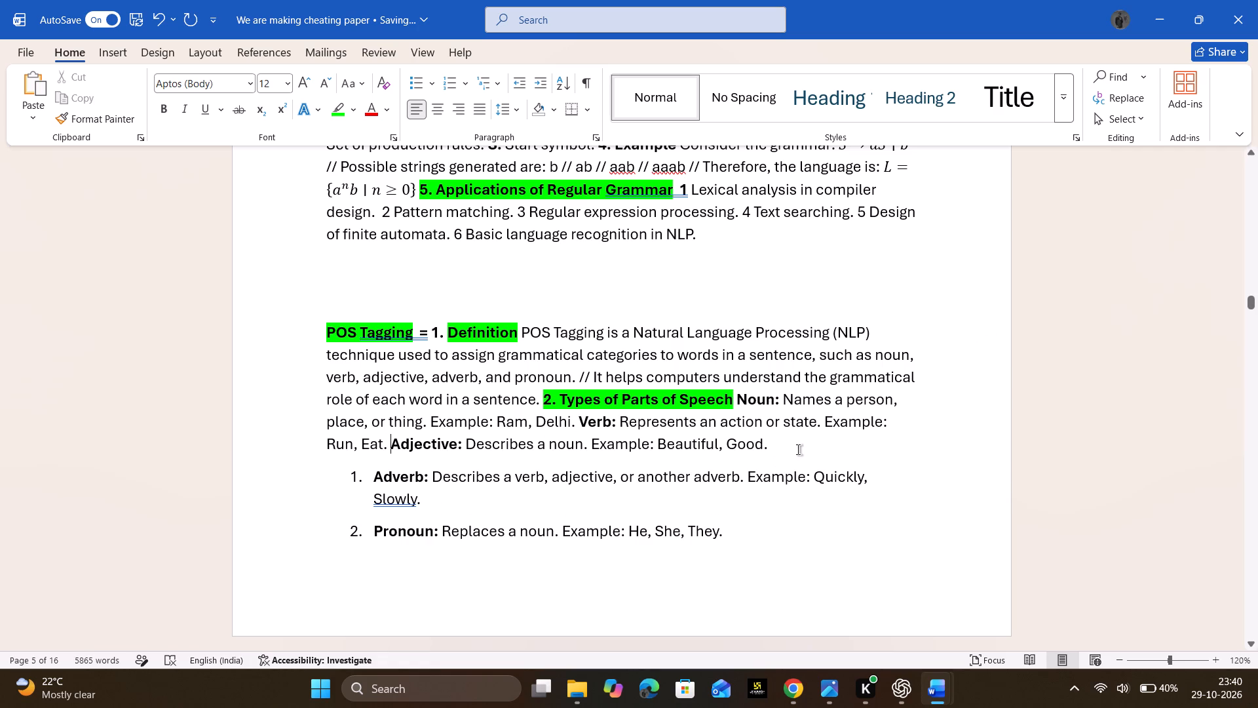
# Join the Adverb, Pronoun and Preposition list items into the running text after the Adjective item.
pyautogui.click(798, 450)
pyautogui.press('space')
pyautogui.press('Delete')
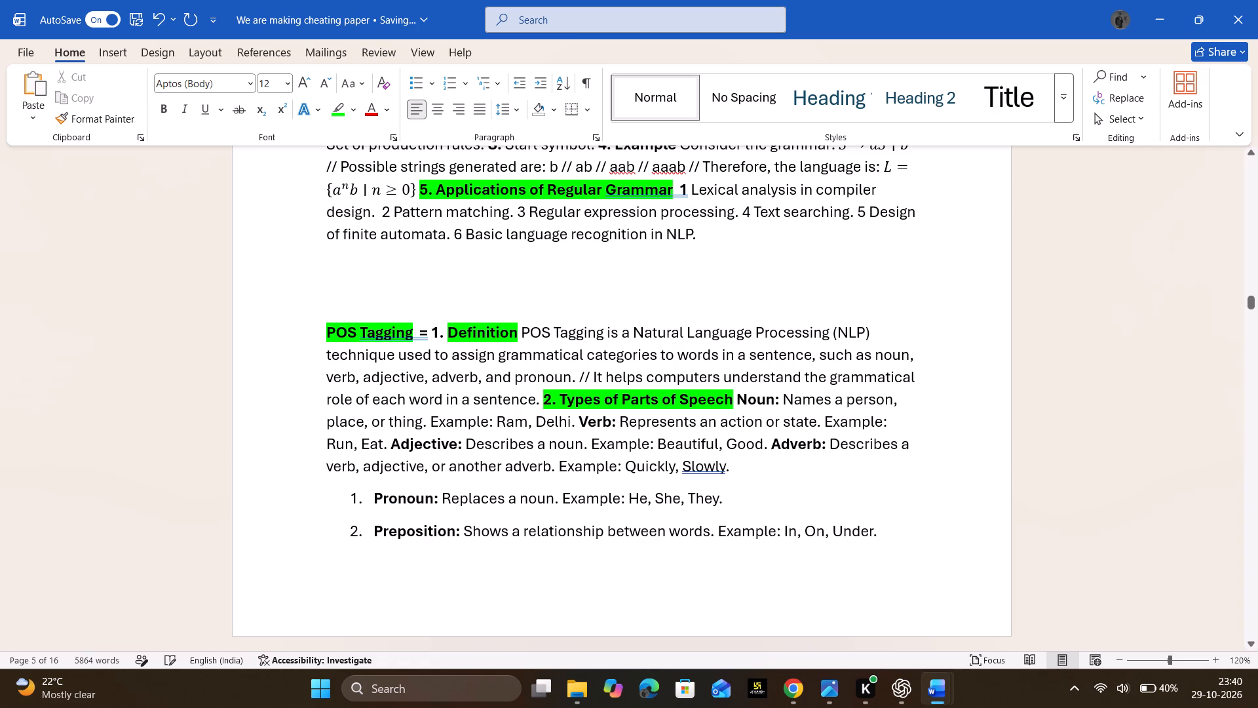
pyautogui.click(769, 477)
pyautogui.press('space')
pyautogui.press('Delete')
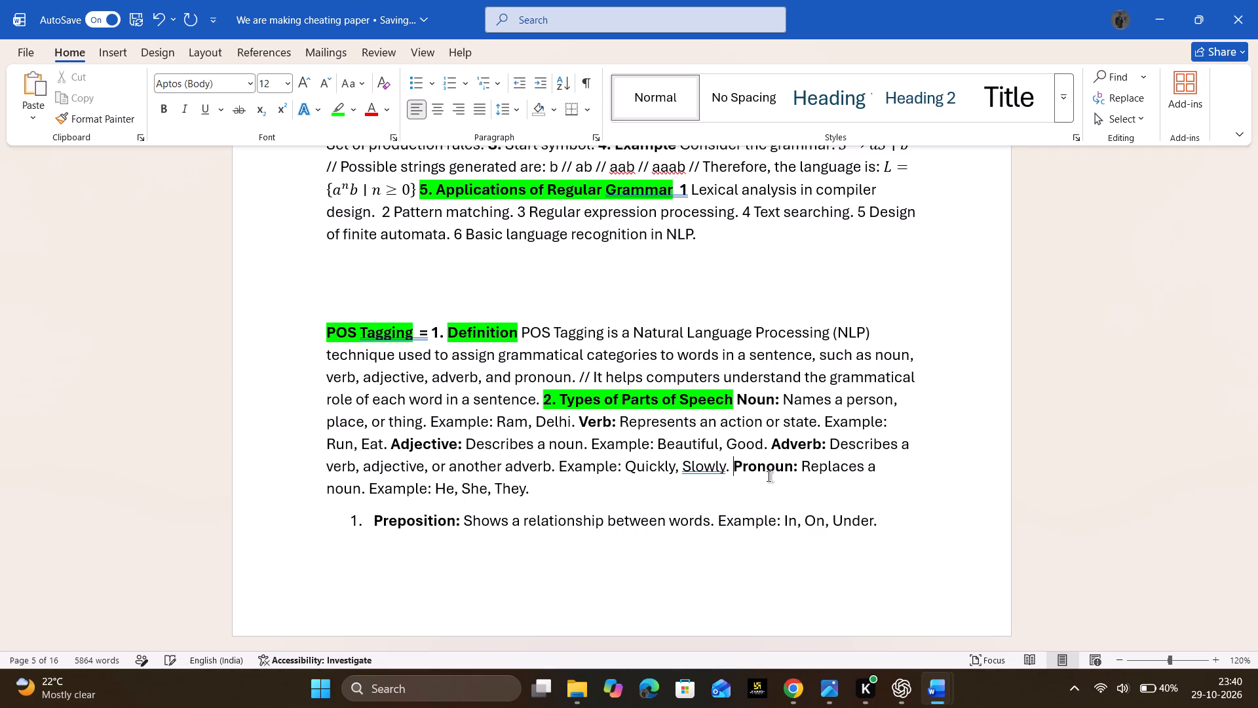
pyautogui.click(658, 490)
pyautogui.press('space')
pyautogui.press('Delete')
pyautogui.scroll(-2, 658, 490)
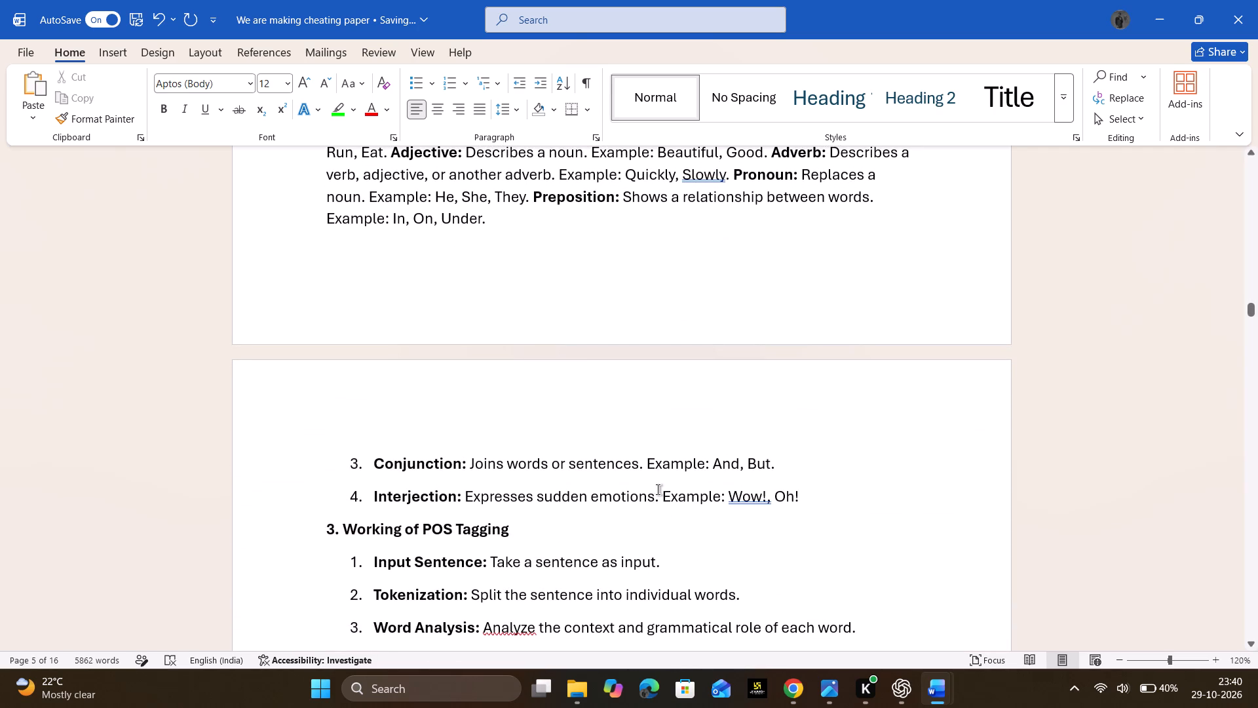
pyautogui.scroll(1, 579, 319)
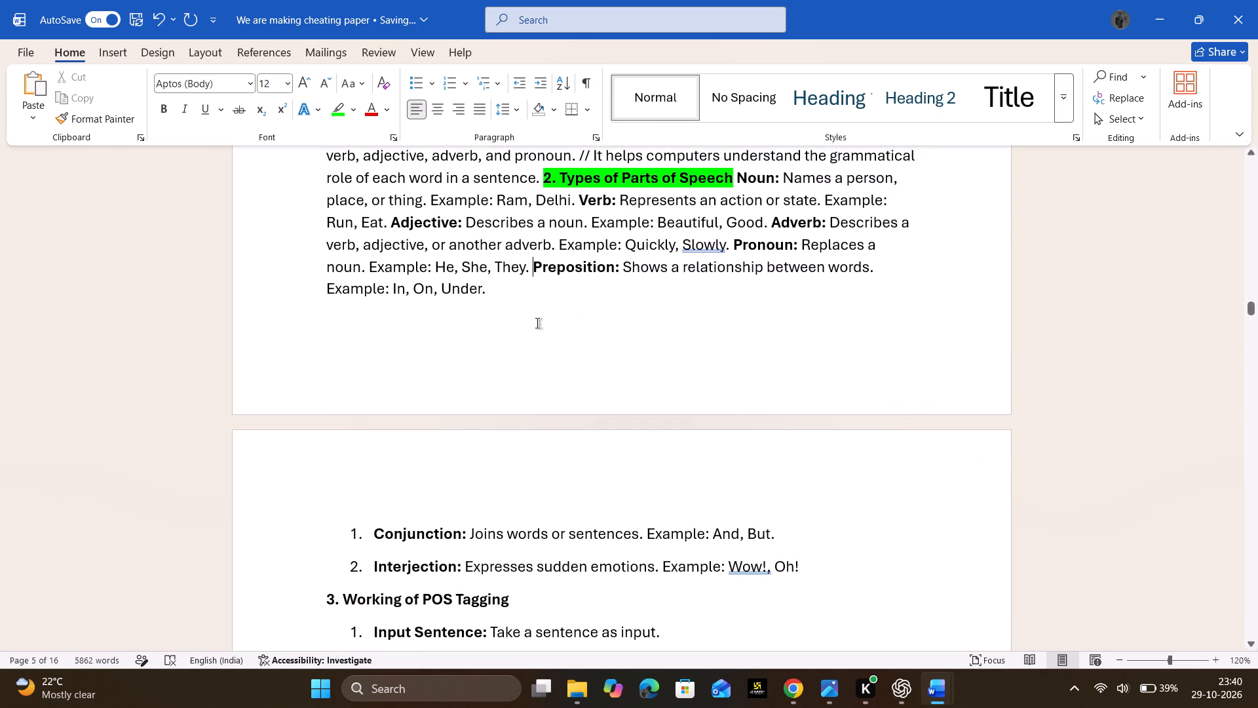
# Make the word "Example" in the Preposition item bold.
pyautogui.click(879, 269)
pyautogui.press('space')
pyautogui.press('BackSpace')
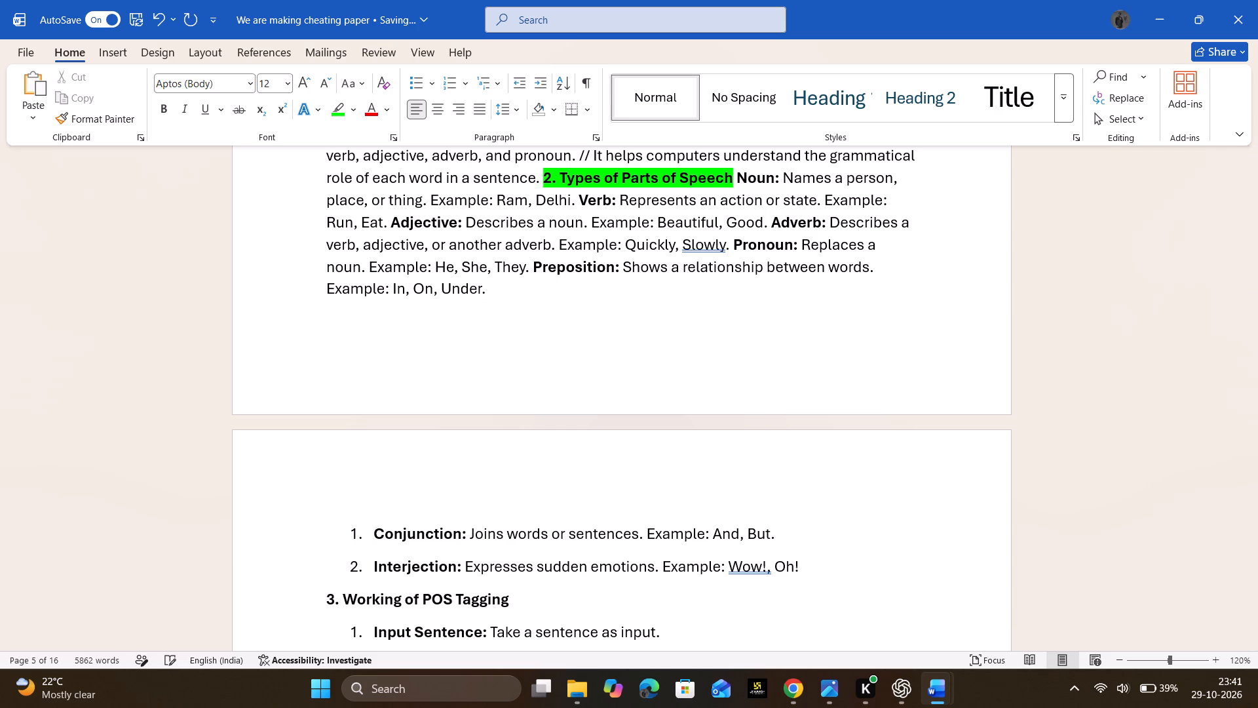
pyautogui.doubleClick(369, 290)
pyautogui.click(384, 266)
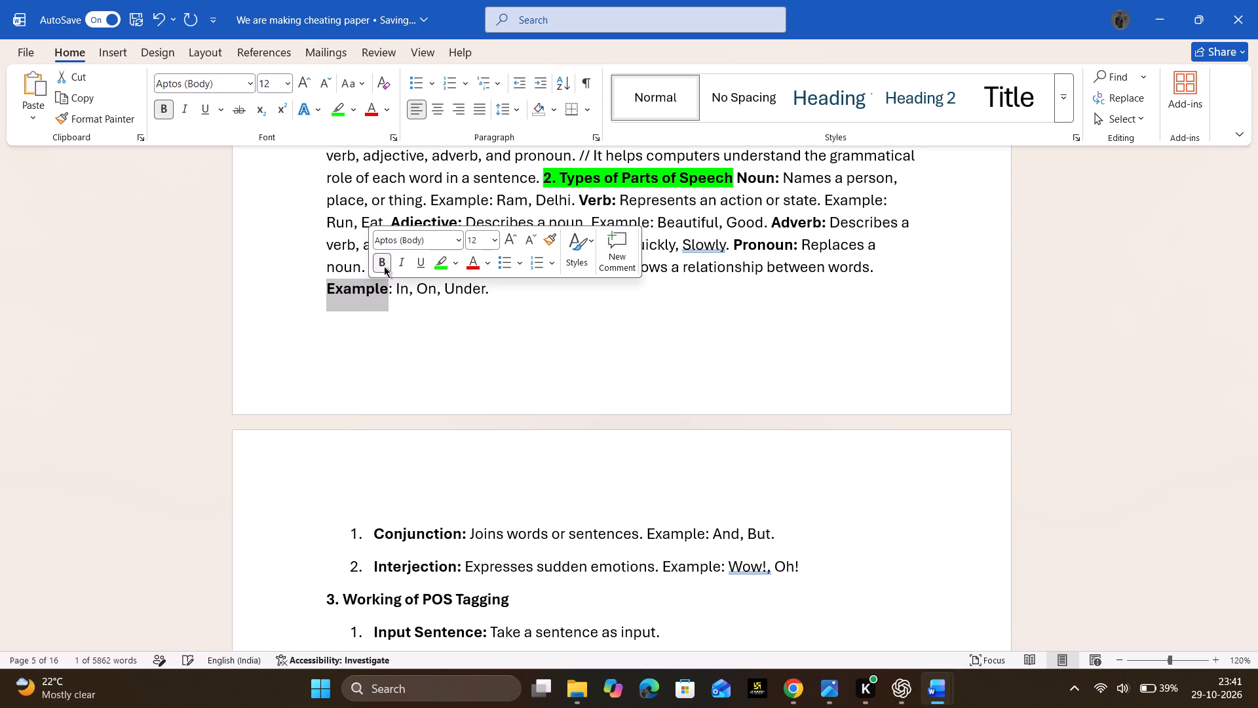
pyautogui.click(507, 296)
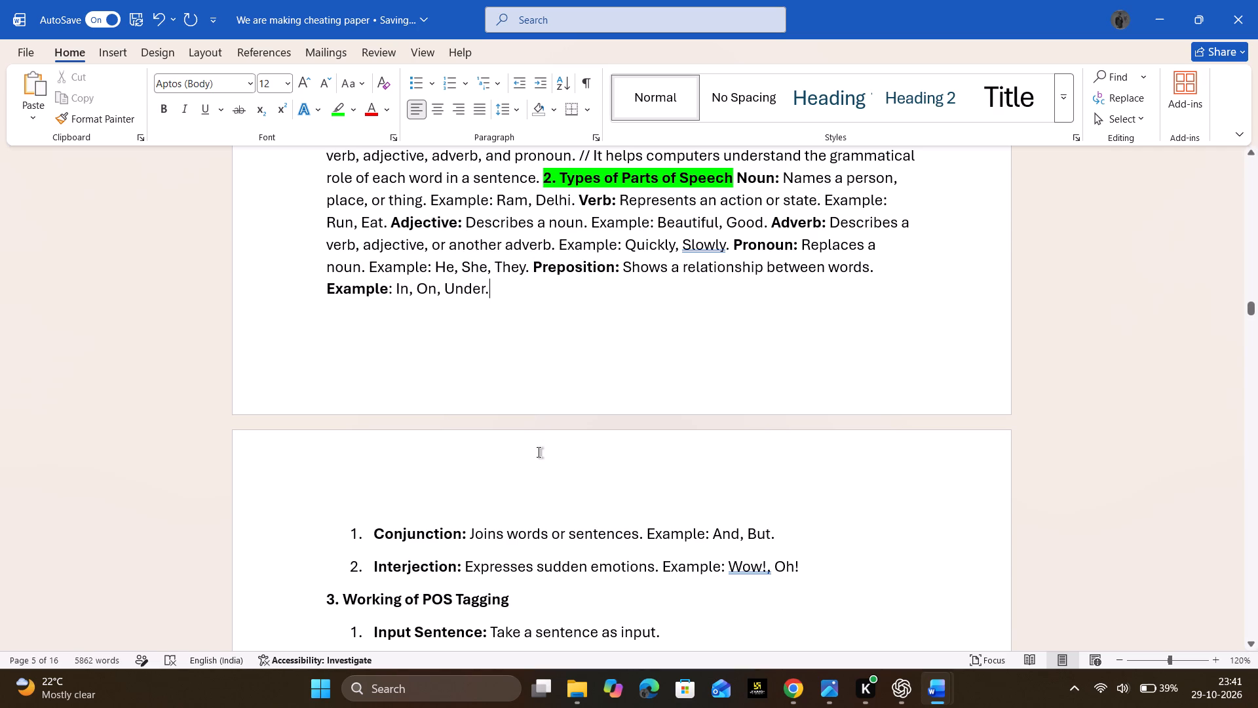
# Look over the remaining POS Tagging notes between the Preposition item and the diagram section.
pyautogui.scroll(-6, 539, 452)
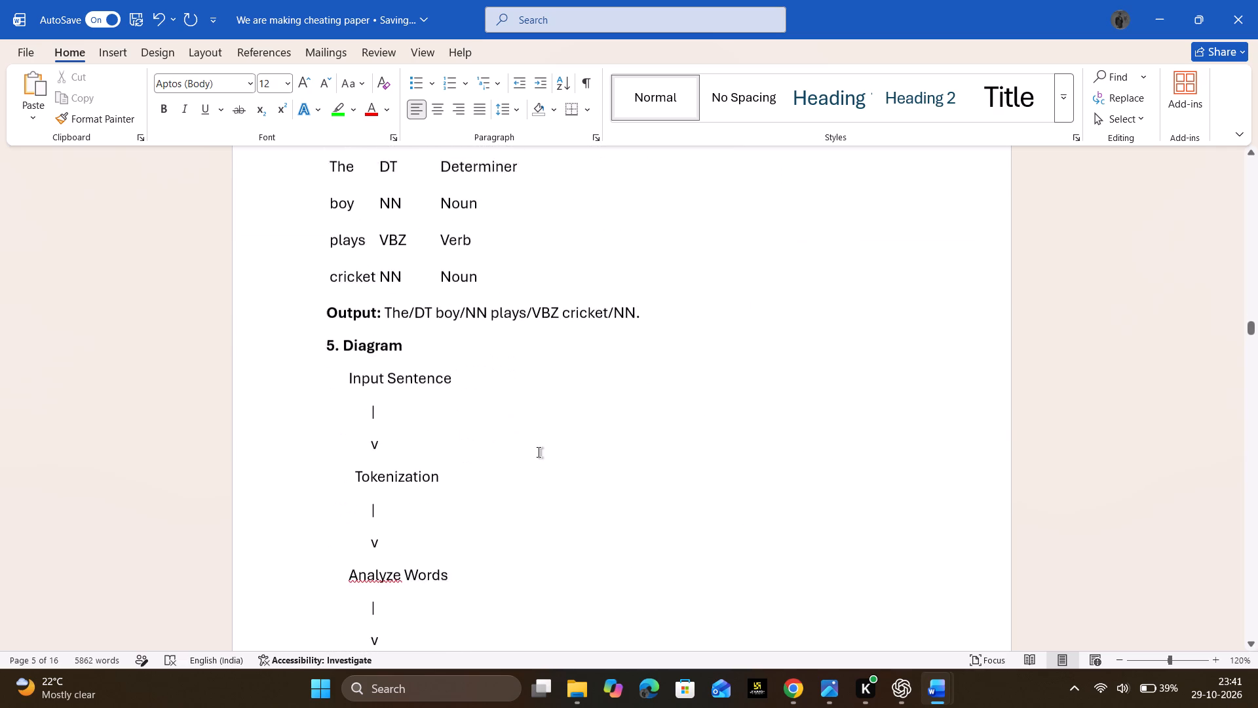
pyautogui.scroll(1, 539, 452)
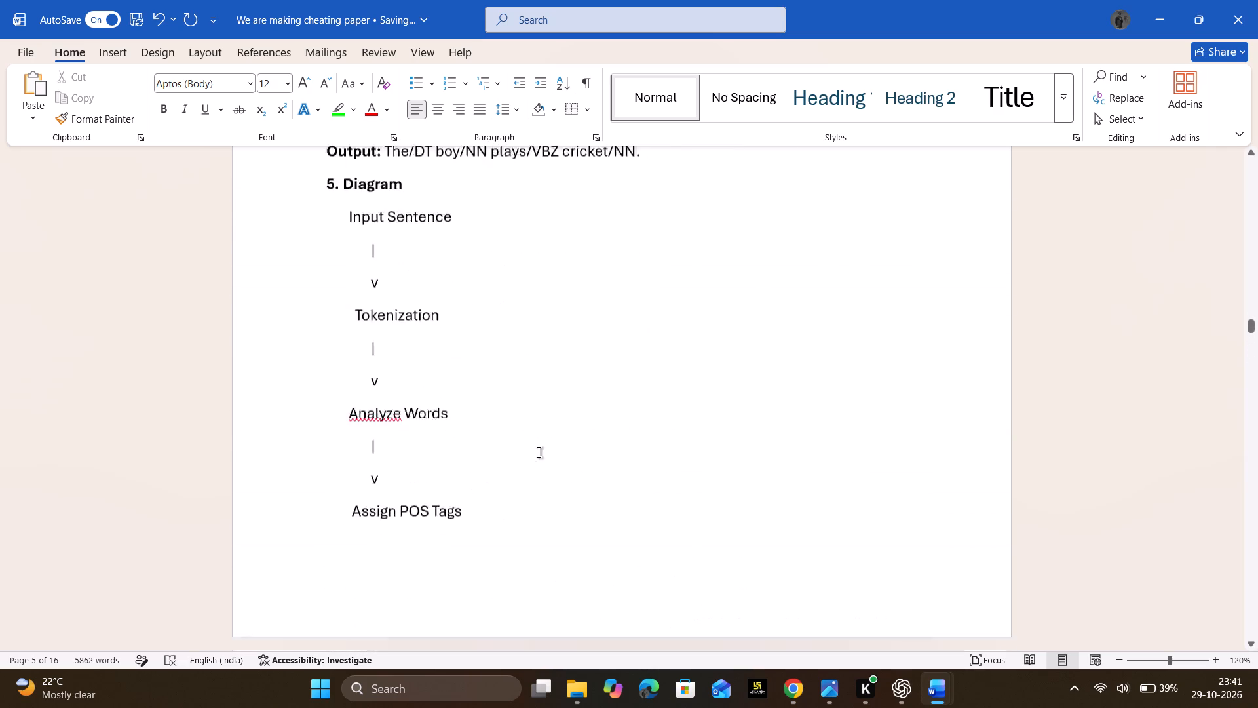
pyautogui.scroll(5, 539, 452)
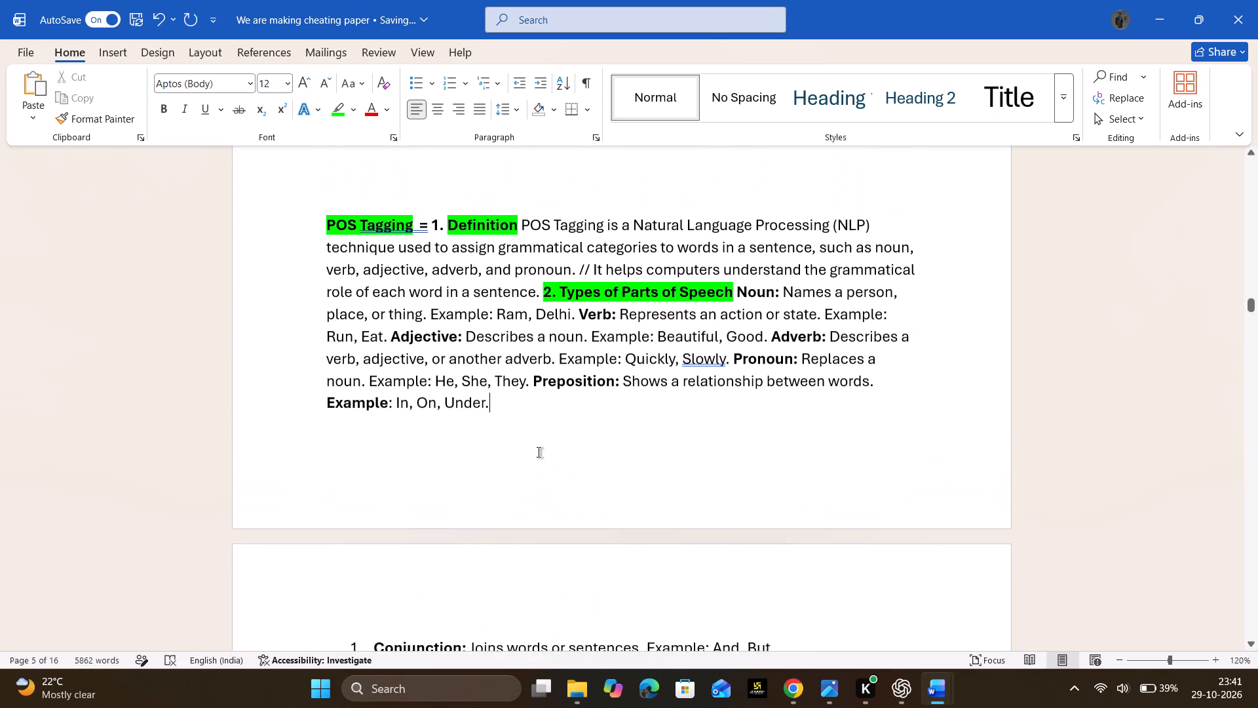
pyautogui.scroll(1, 539, 452)
pyautogui.scroll(-2, 539, 452)
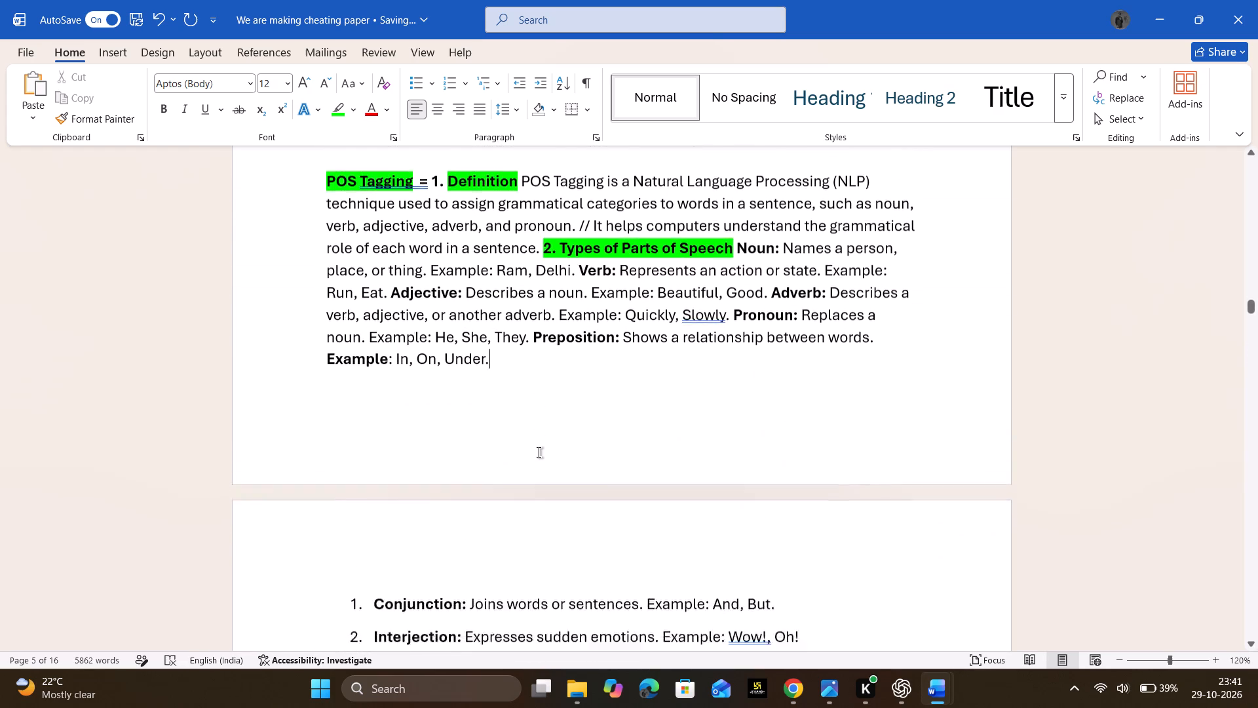
pyautogui.scroll(-4, 539, 452)
pyautogui.scroll(1, 539, 452)
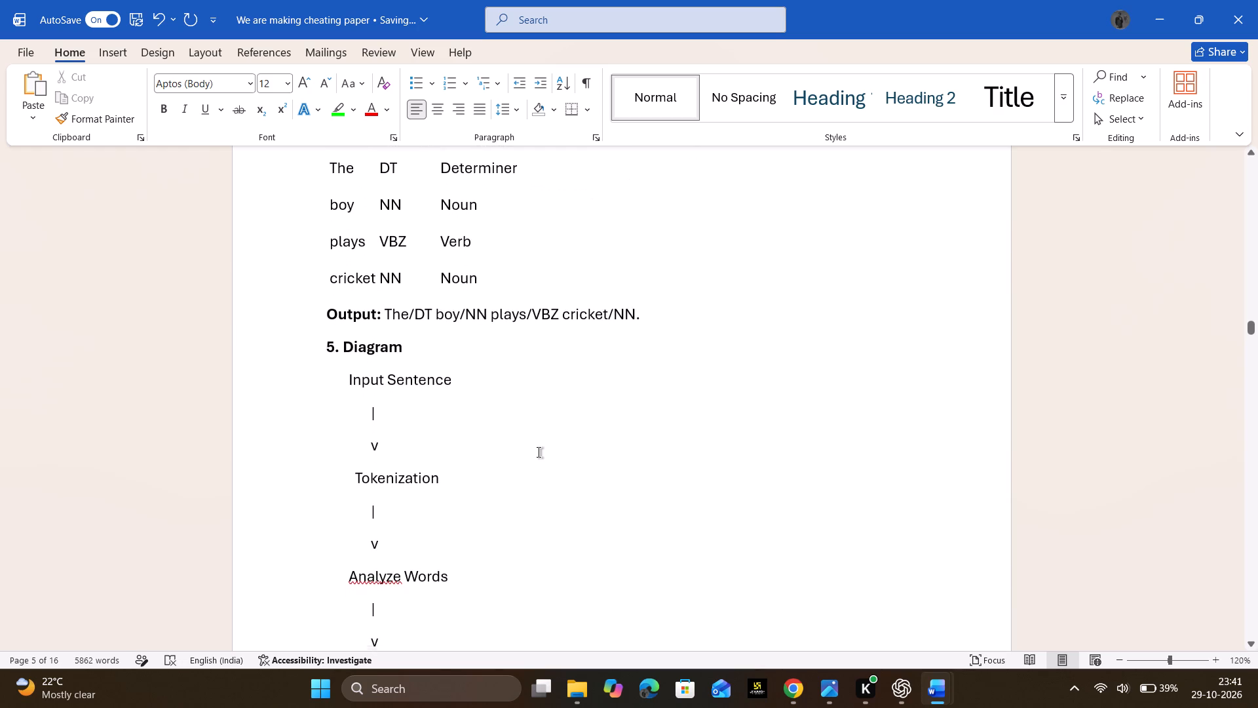
pyautogui.scroll(4, 539, 452)
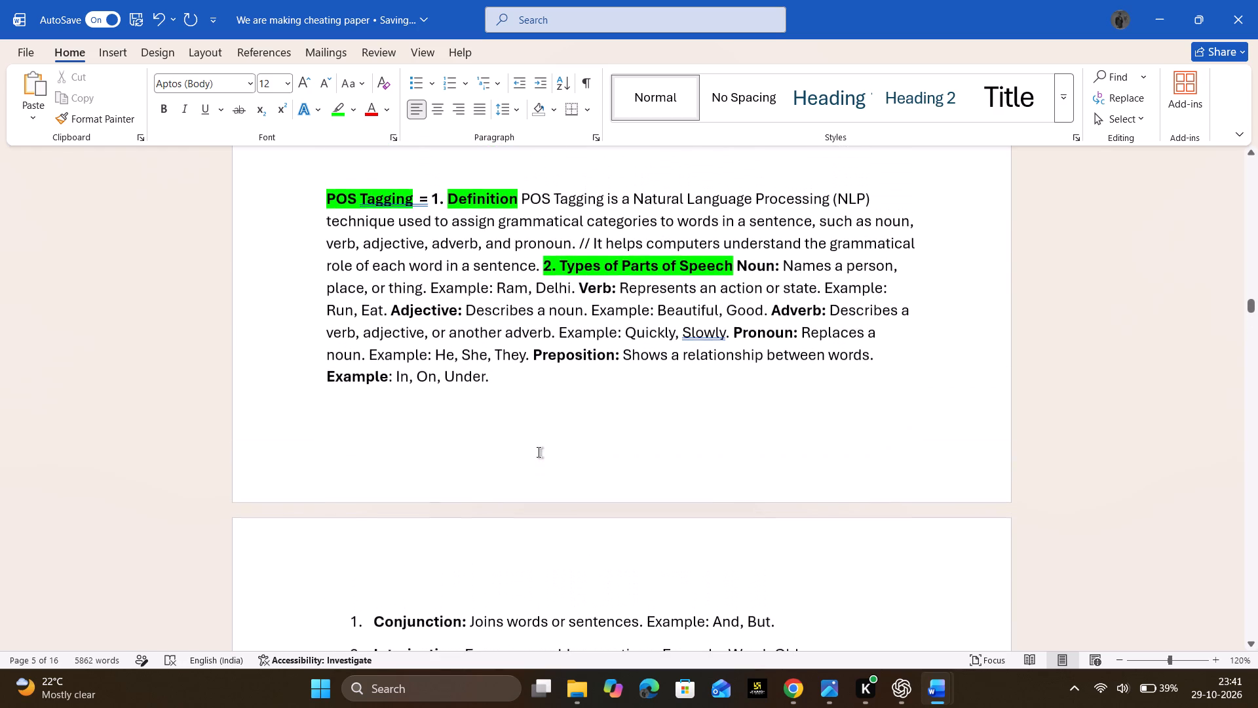
# Join the Conjunction and Interjection list items into the running text after the Preposition item.
pyautogui.click(533, 386)
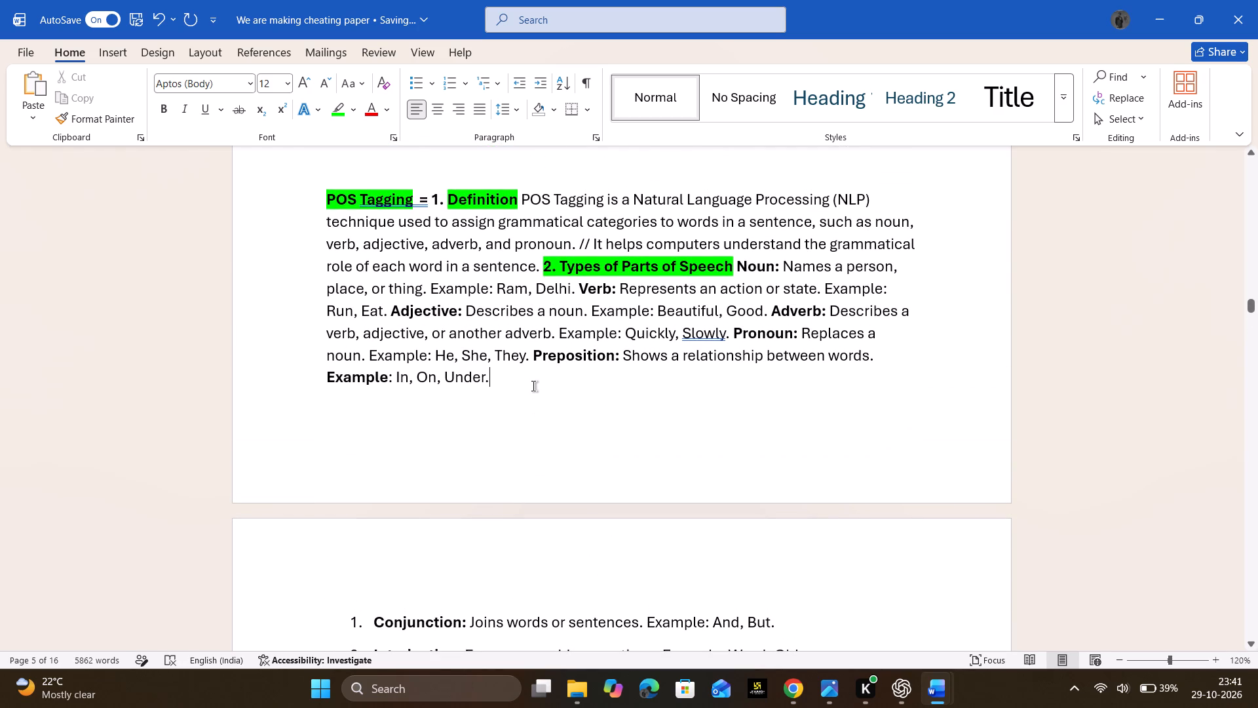
pyautogui.press('space')
pyautogui.press('Delete')
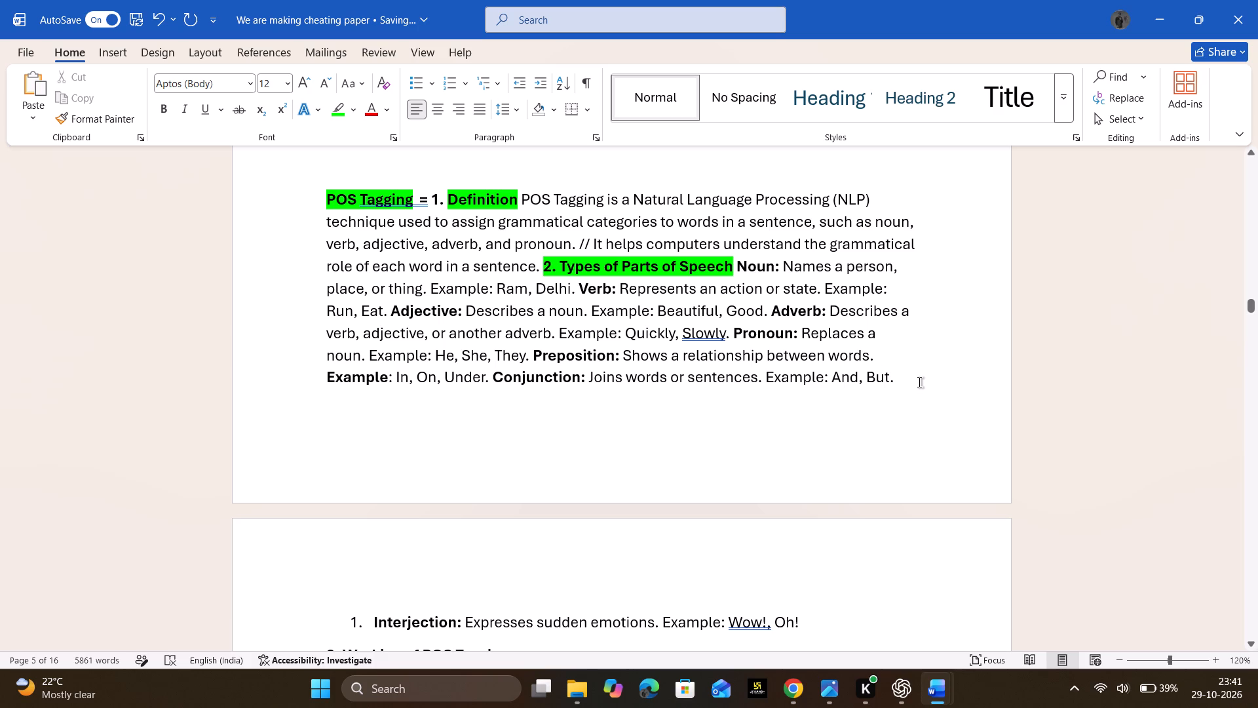
pyautogui.click(919, 382)
pyautogui.press('space')
pyautogui.press('Delete')
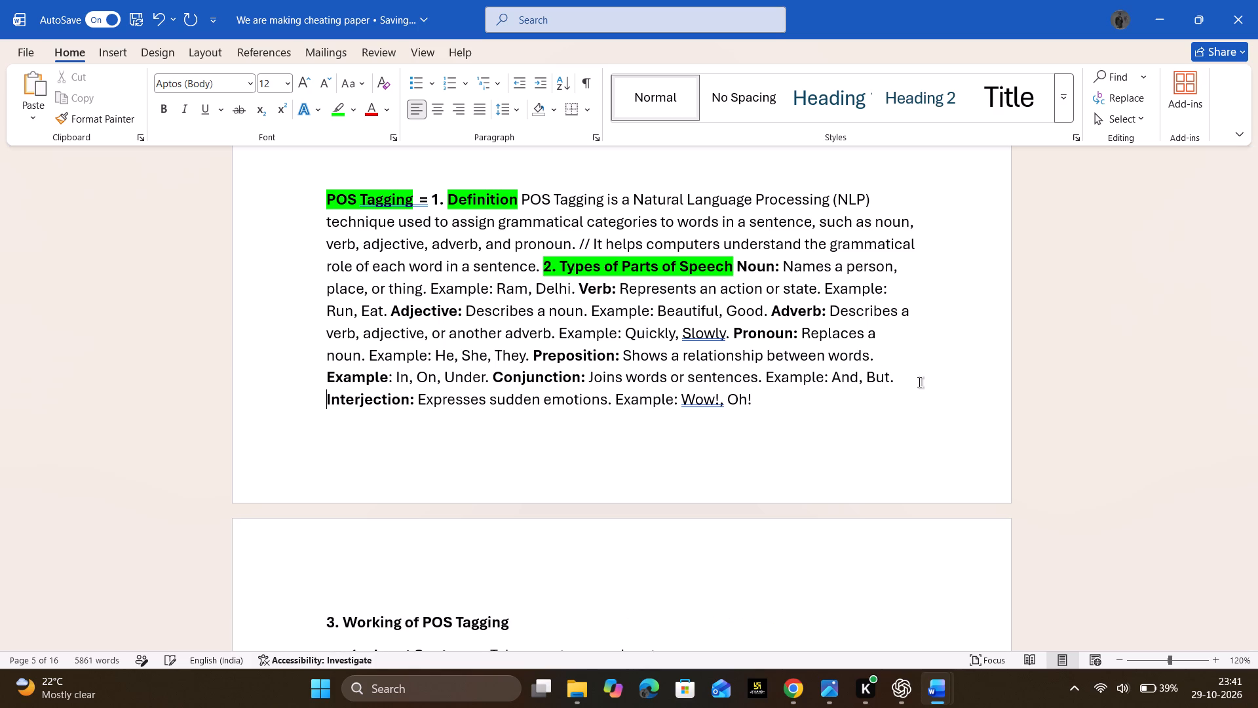
# Join the heading "3. Working of POS Tagging" after the Interjection item and highlight the whole heading bright green.
pyautogui.click(833, 416)
pyautogui.press('space')
pyautogui.press('Delete')
pyautogui.scroll(-1, 605, 522)
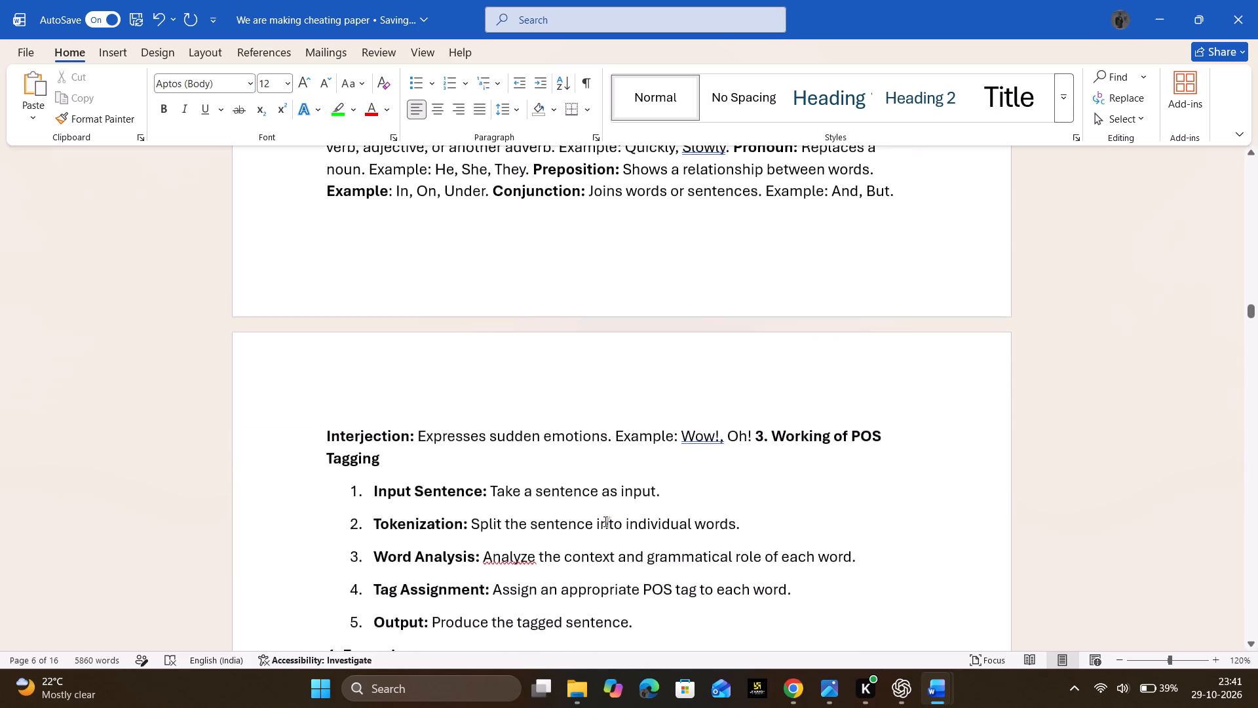
pyautogui.scroll(-1, 605, 522)
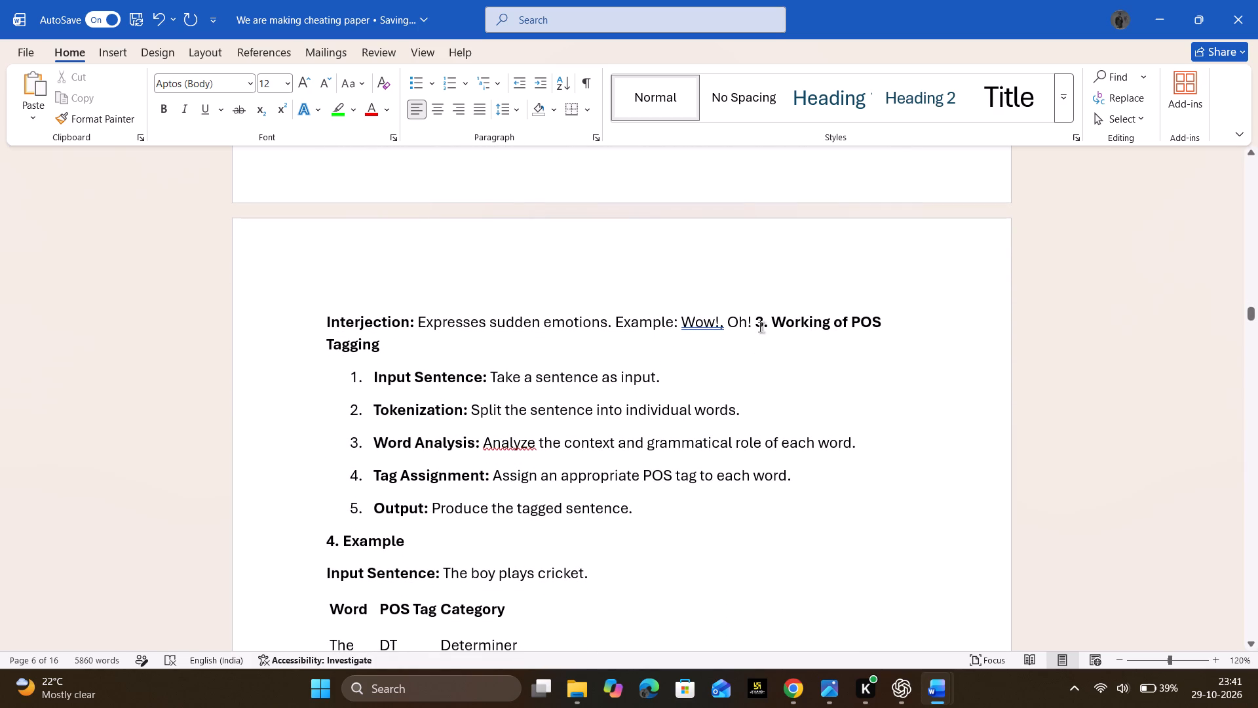
pyautogui.moveTo(760, 327); pyautogui.dragTo(763, 336)
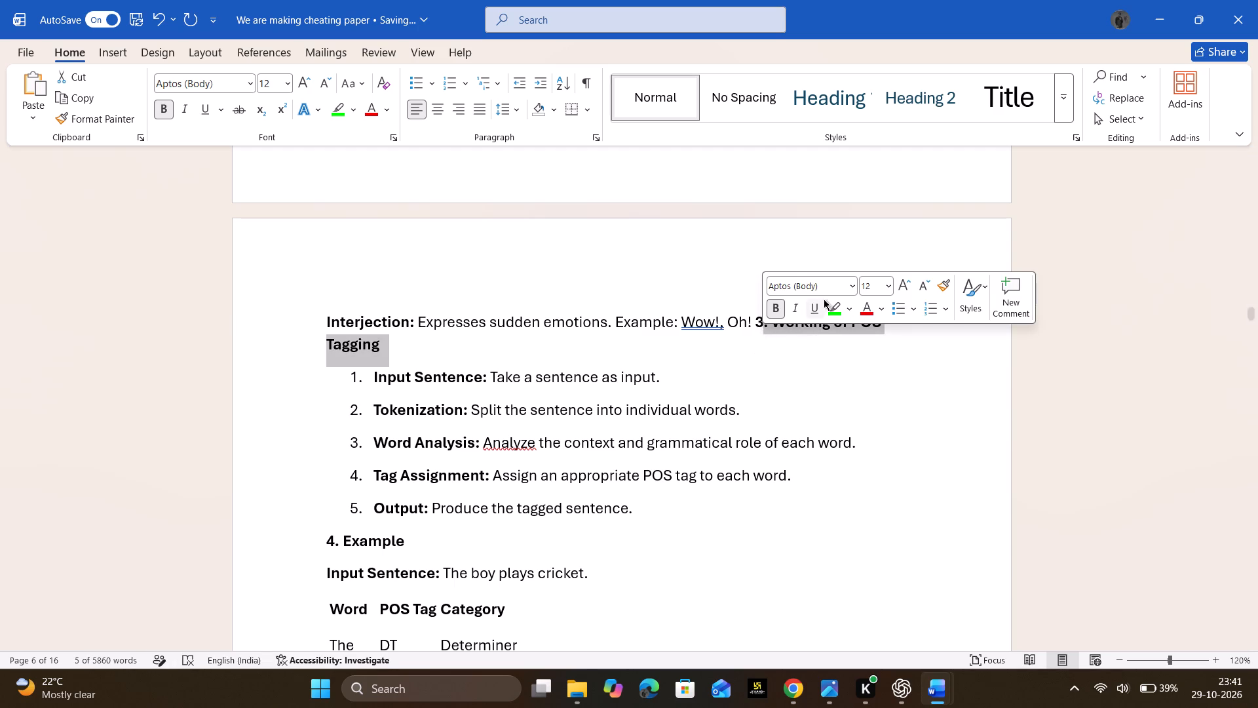
pyautogui.click(832, 302)
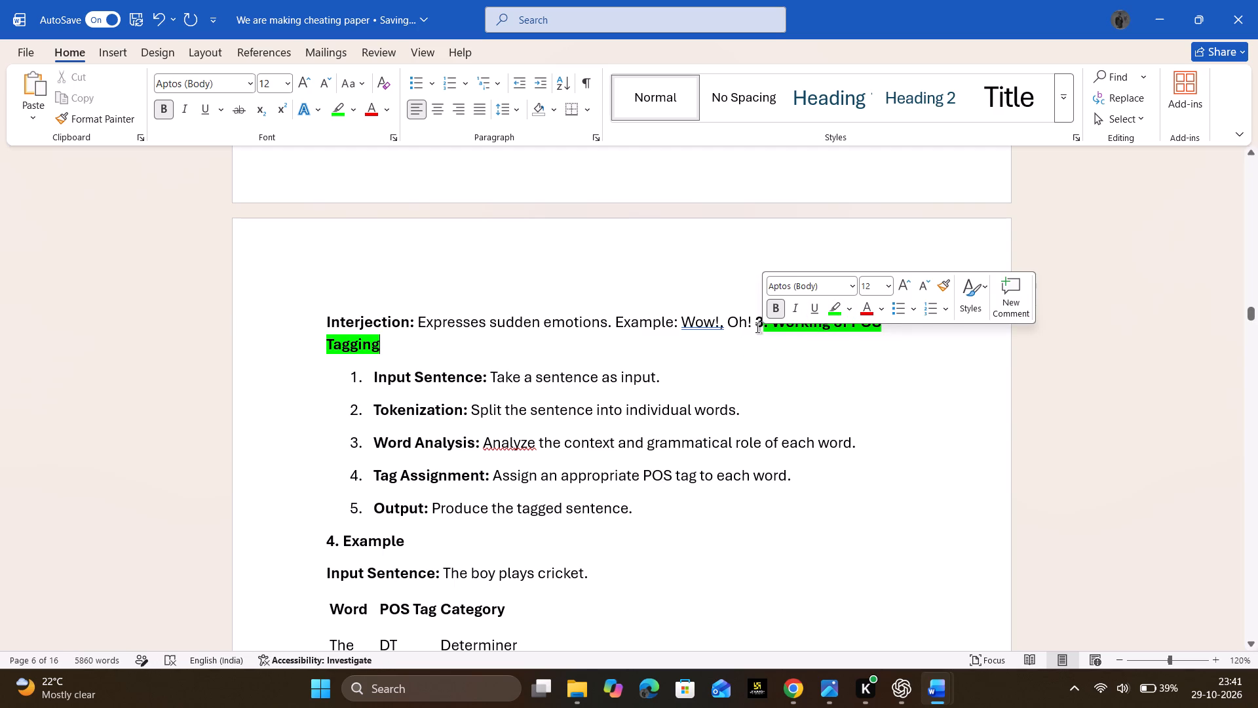
pyautogui.click(757, 328)
pyautogui.moveTo(757, 328); pyautogui.dragTo(765, 325)
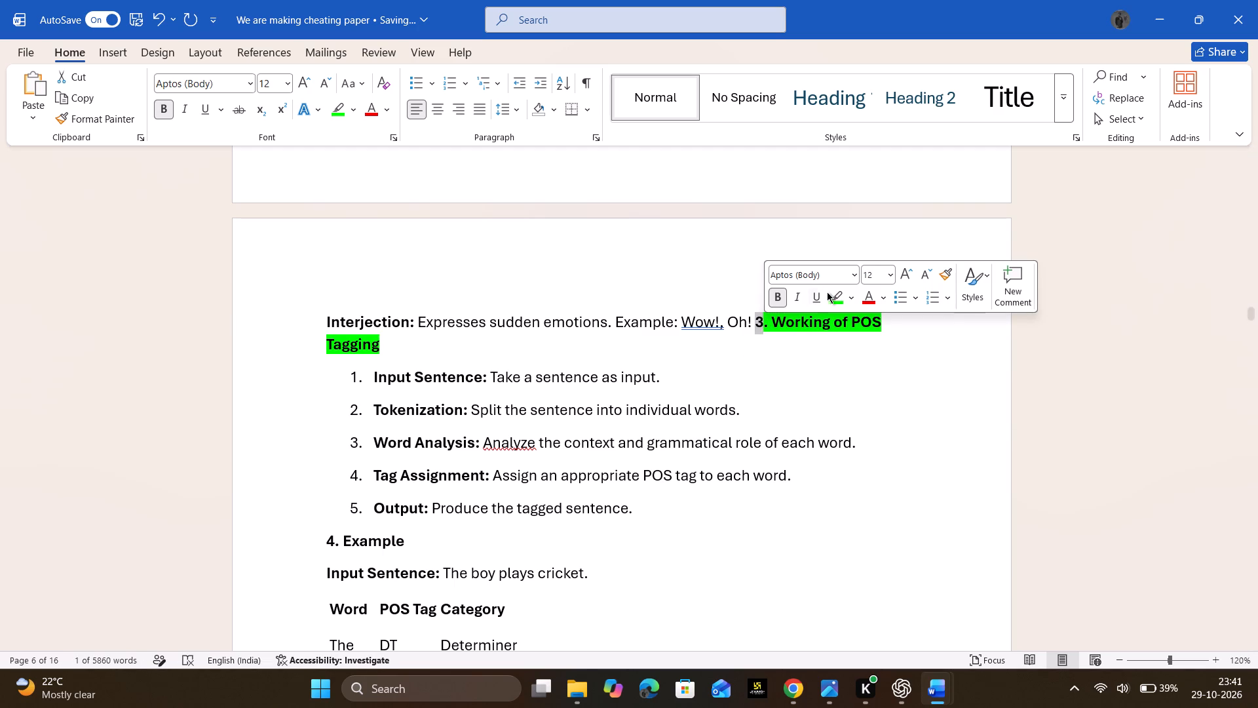
pyautogui.click(831, 292)
# Join the Input Sentence, Tokenization and Word Analysis list items into the running text after the "3. Working of POS Tagging" heading.
pyautogui.click(607, 355)
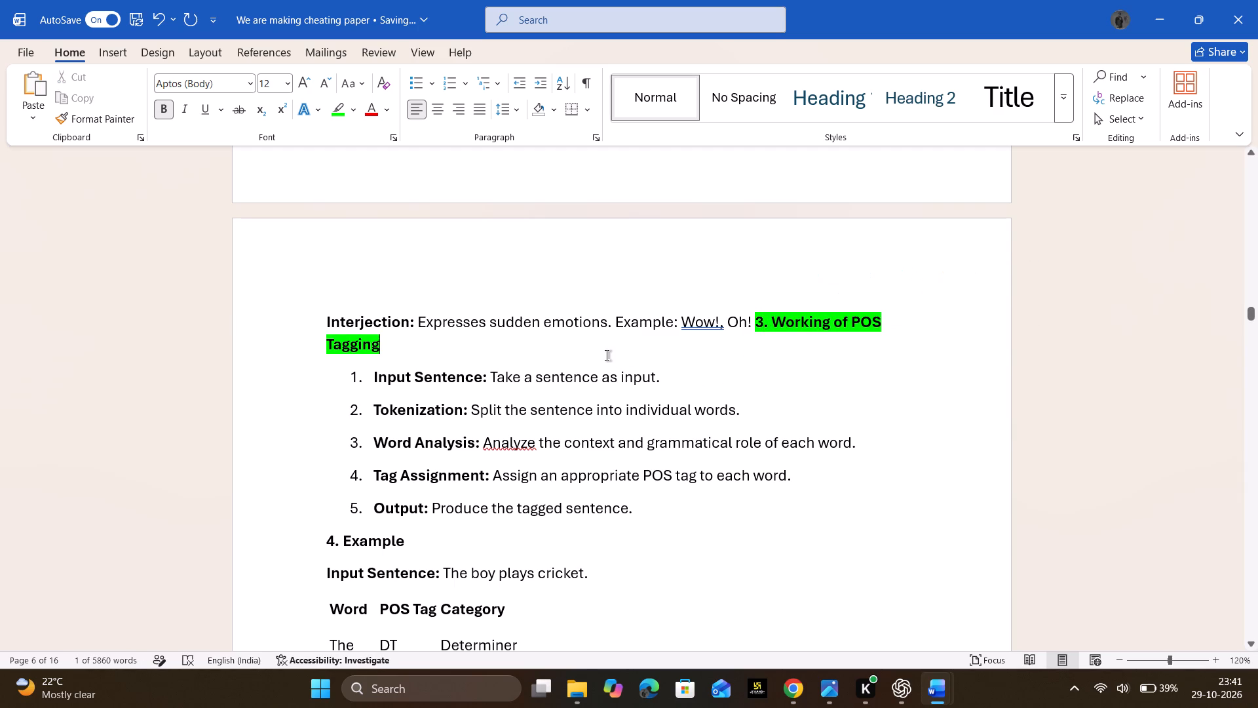
pyautogui.press('space')
pyautogui.press('Delete')
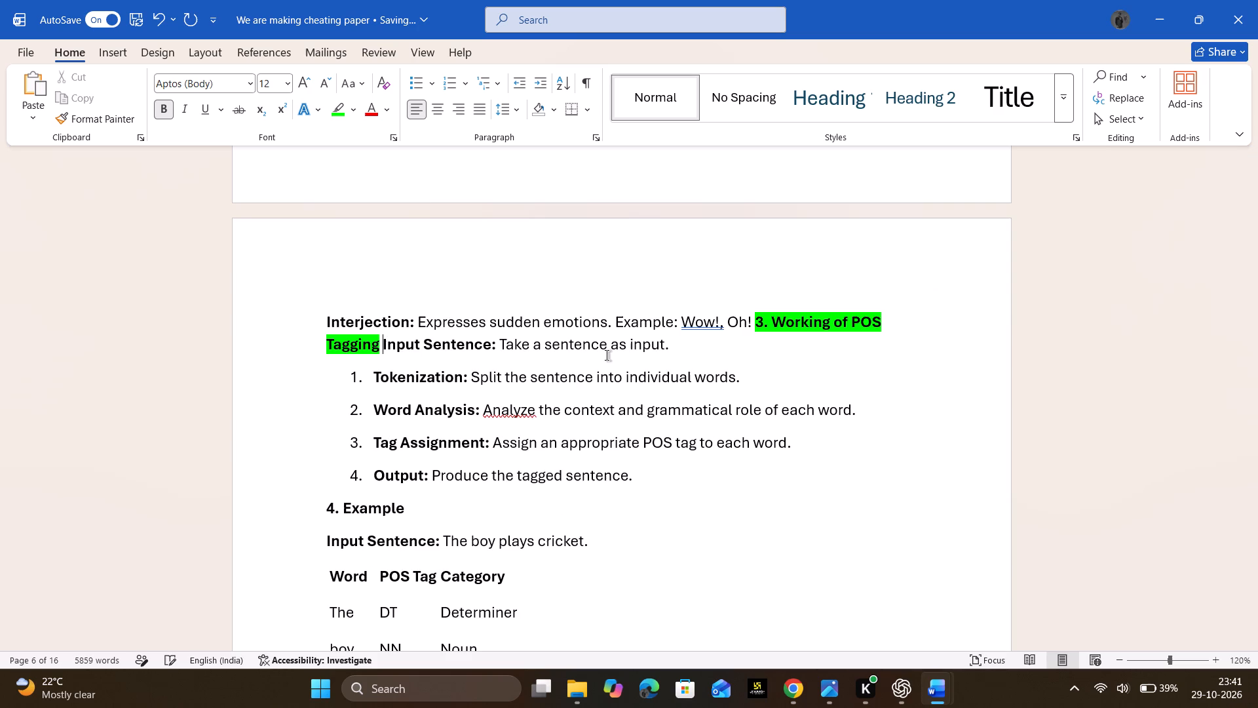
pyautogui.click(698, 344)
pyautogui.press('space')
pyautogui.press('Delete')
pyautogui.click(577, 361)
pyautogui.press('space')
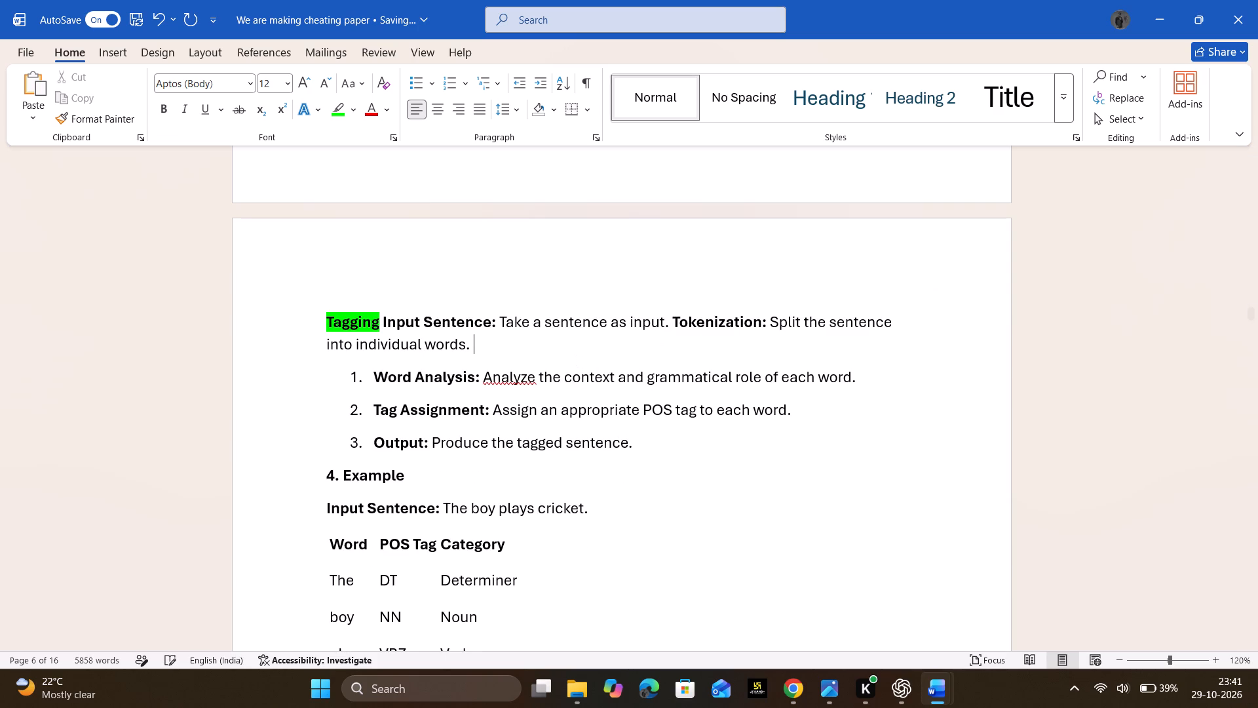
pyautogui.press('Delete')
# Join the Tag Assignment and Output list items into the running text after the Word Analysis item.
pyautogui.click(552, 360)
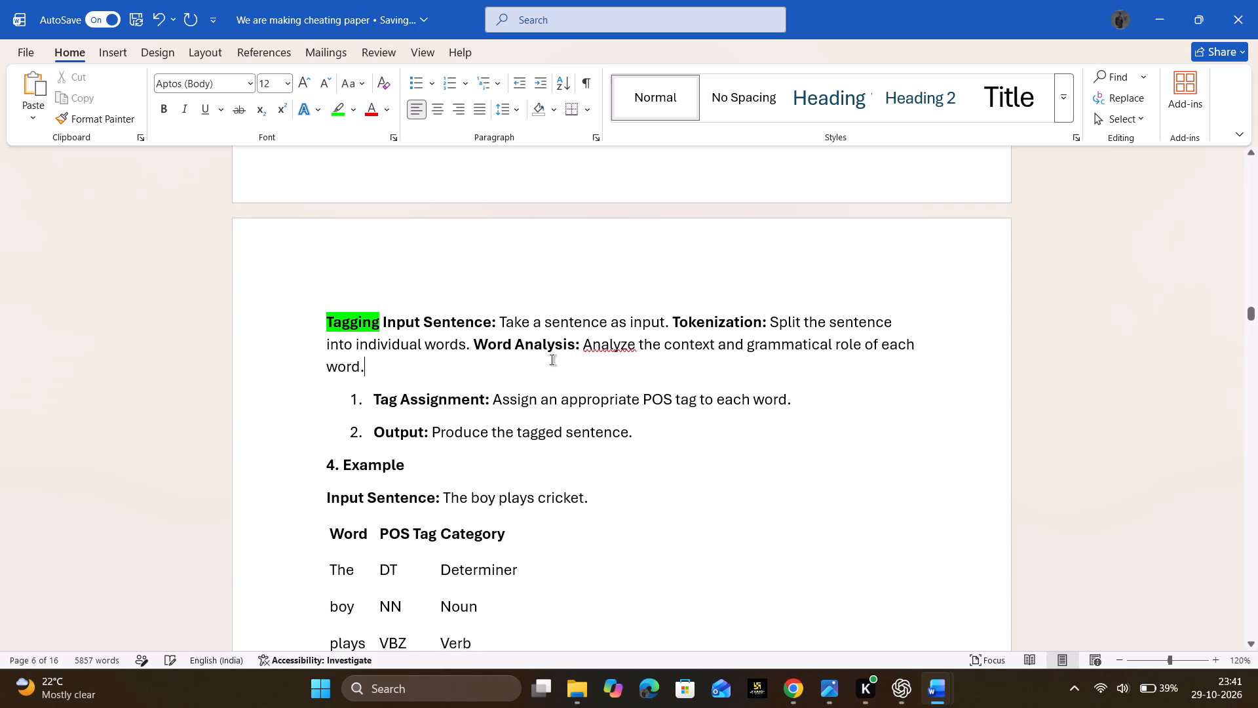
pyautogui.press('space')
pyautogui.press('Delete')
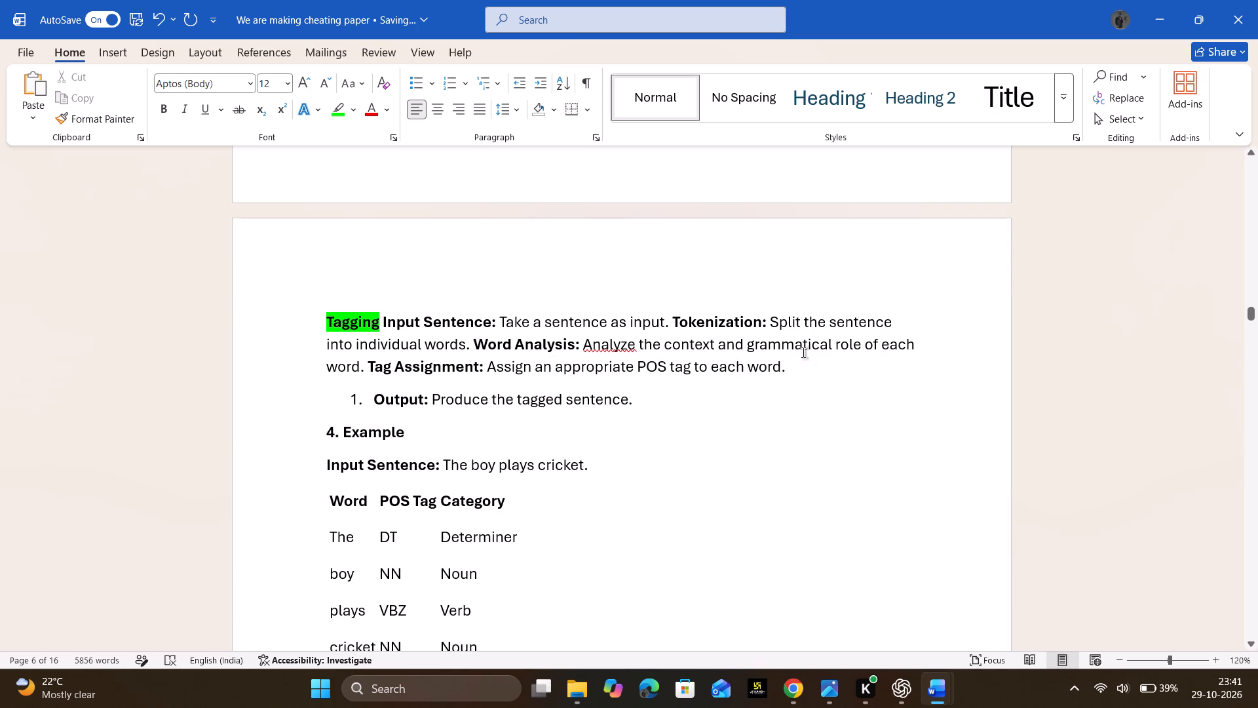
pyautogui.click(824, 373)
pyautogui.press('space')
pyautogui.press('Delete')
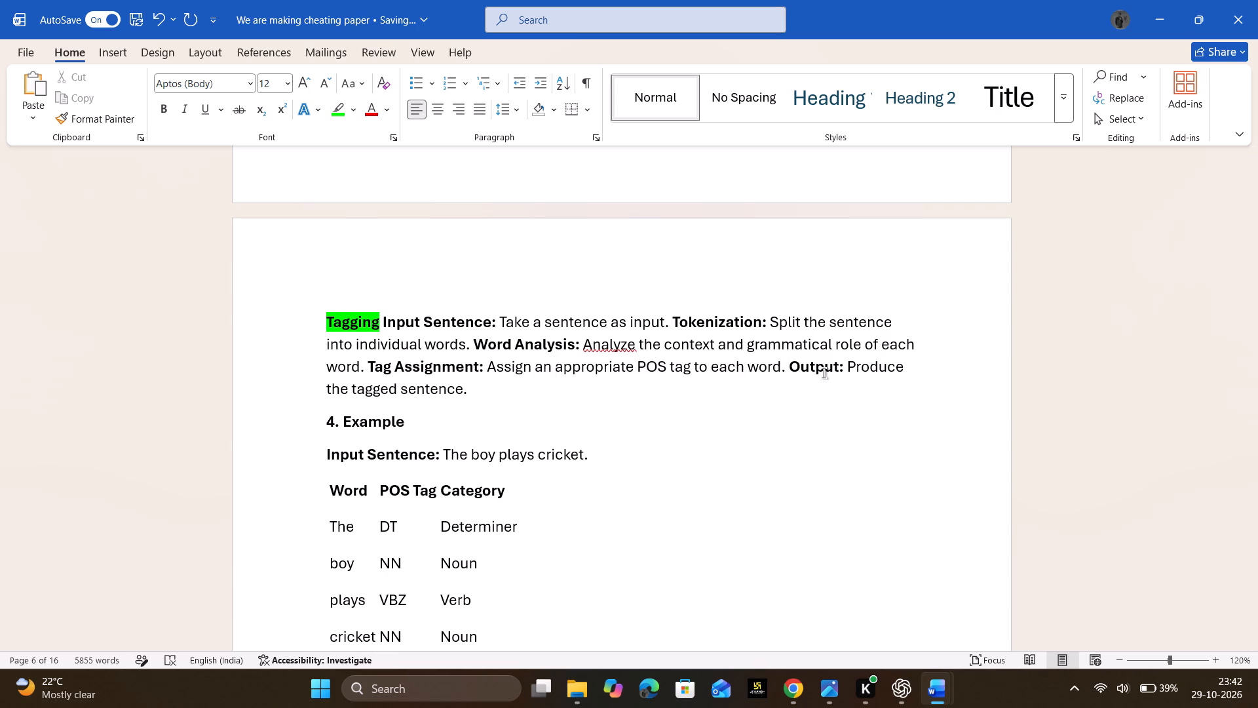
# Delete the rest of the POS Tagging notes, from the "4. Example" heading through the Conclusion paragraph.
pyautogui.scroll(-1, 611, 414)
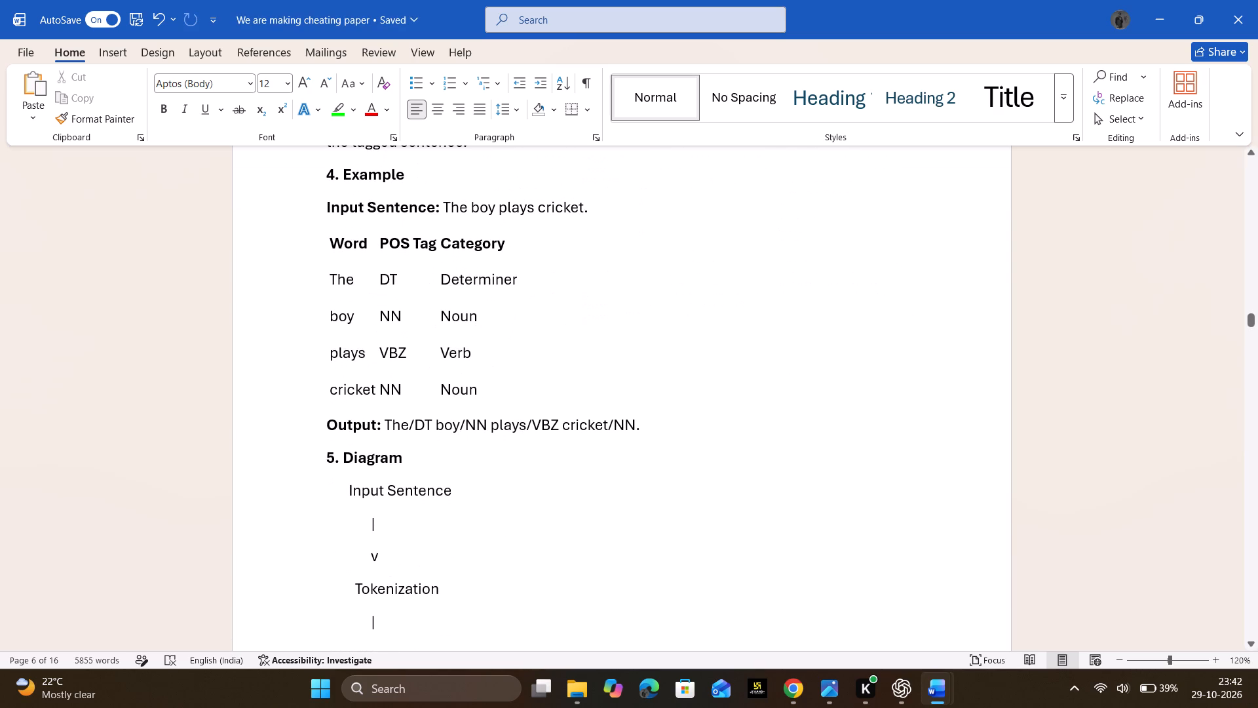
pyautogui.scroll(-1, 611, 414)
pyautogui.scroll(1, 611, 414)
pyautogui.scroll(-3, 611, 414)
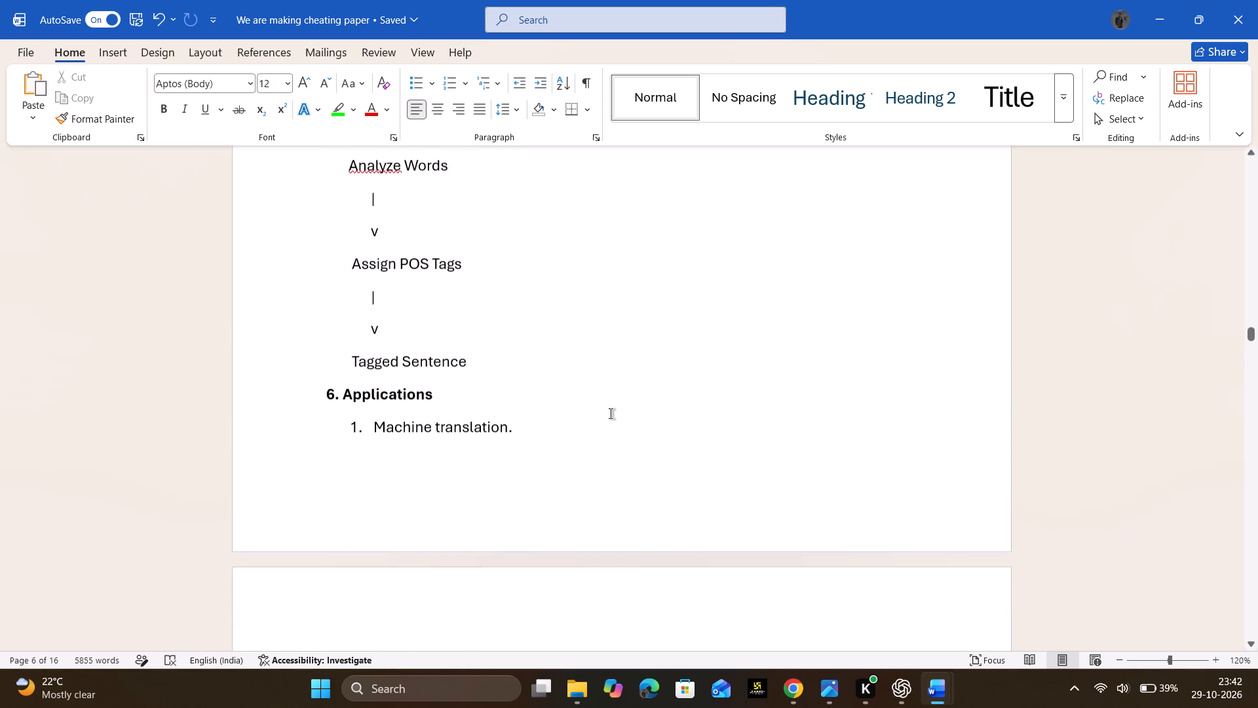
pyautogui.scroll(-6, 611, 414)
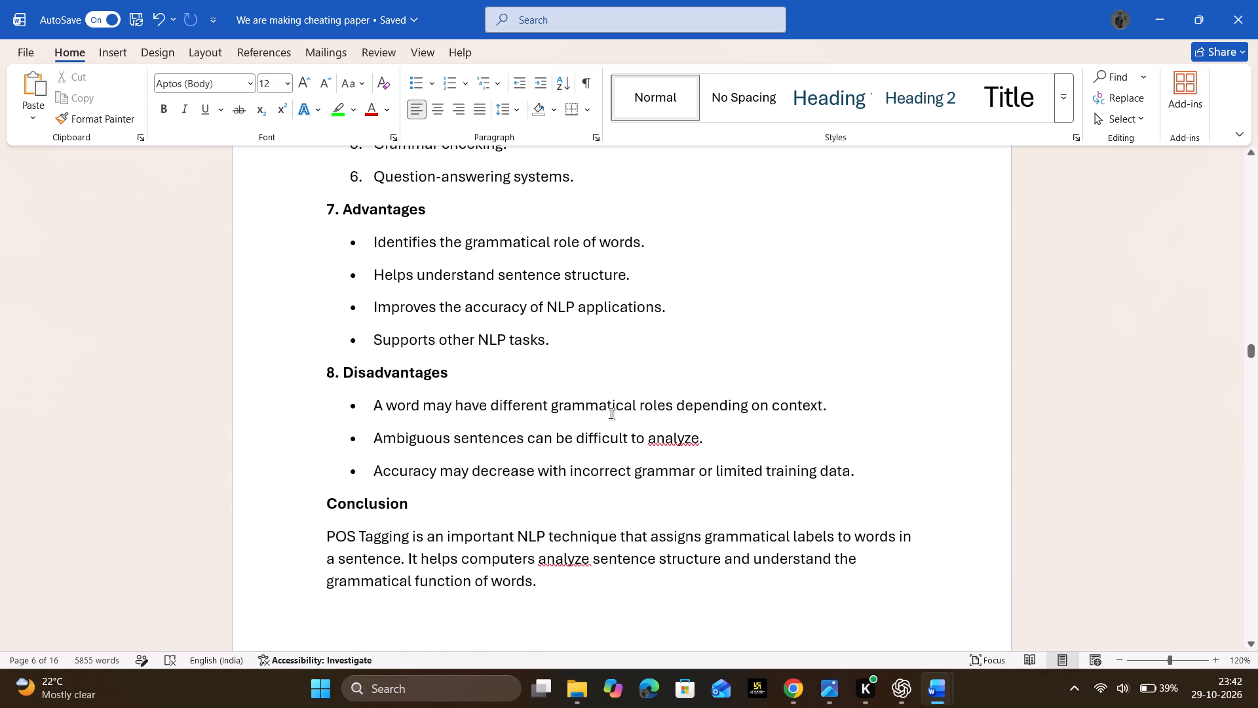
pyautogui.click(560, 583)
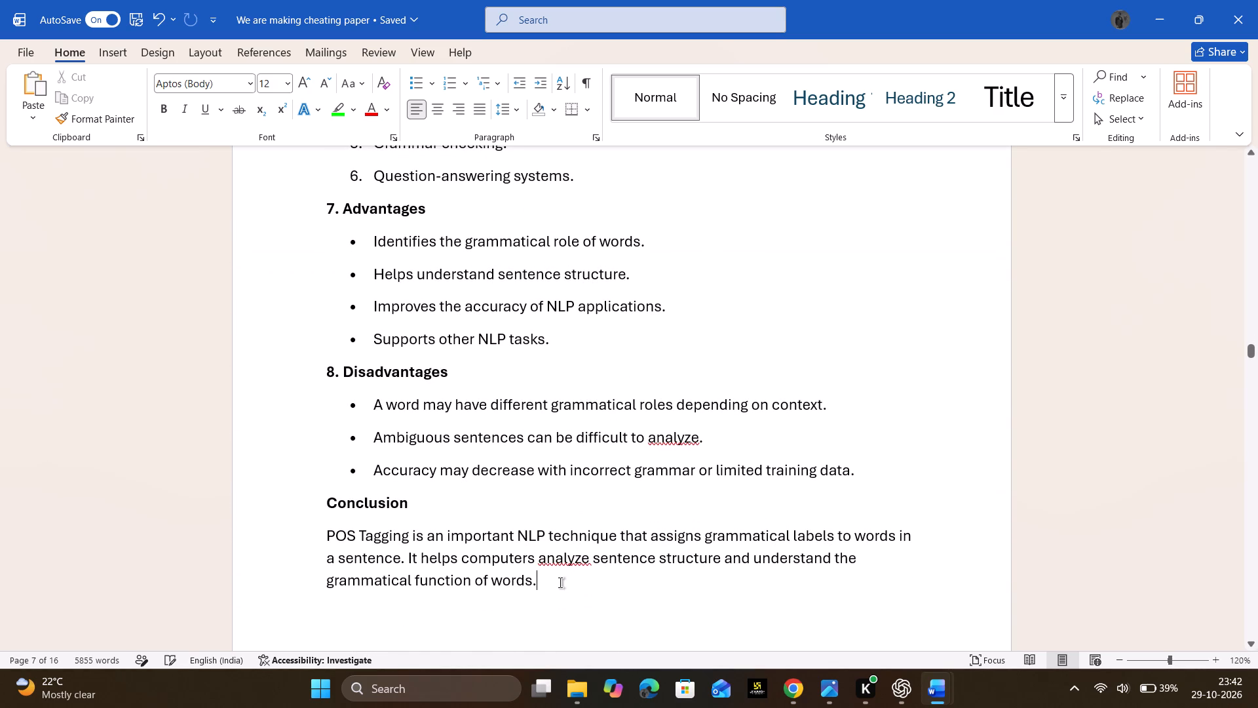
pyautogui.hotkey('shift', 'Up')
pyautogui.hotkey('shift', 'Up')
pyautogui.hotkey('shift', 'Up')
pyautogui.hotkey('shift', 'Up')
pyautogui.hotkey('shift', 'Up')
pyautogui.hotkey('shift', 'Up')
pyautogui.hotkey('shift', 'Up')
pyautogui.hotkey('shift', 'Up')
pyautogui.hotkey('shift', 'Up')
pyautogui.hotkey('shift', 'Up')
pyautogui.hotkey('shift', 'Up')
pyautogui.hotkey('shift', 'Up')
pyautogui.hotkey('shift', 'Up')
pyautogui.hotkey('shift', 'Up')
pyautogui.hotkey('shift', 'Up')
pyautogui.hotkey('shift', 'Up')
pyautogui.hotkey('shift', 'Up')
pyautogui.hotkey('shift', 'Up')
pyautogui.hotkey('shift', 'Up')
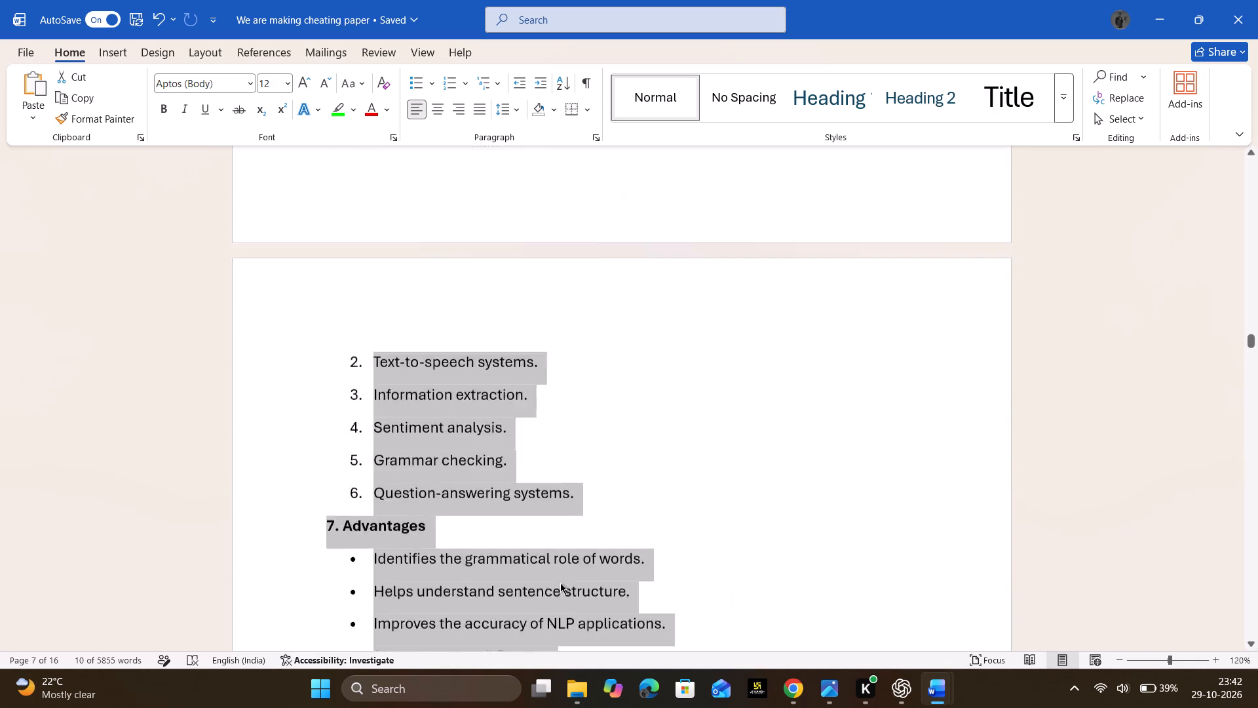
pyautogui.hotkey('shift', 'Up')
pyautogui.hotkey('shift', 'Up')
pyautogui.hotkey('shift', 'Up')
pyautogui.hotkey('shift', 'Up')
pyautogui.hotkey('shift', 'Up')
pyautogui.hotkey('shift', 'Up')
pyautogui.hotkey('shift', 'Up')
pyautogui.hotkey('shift', 'Up')
pyautogui.hotkey('shift', 'Up')
pyautogui.hotkey('shift', 'Up')
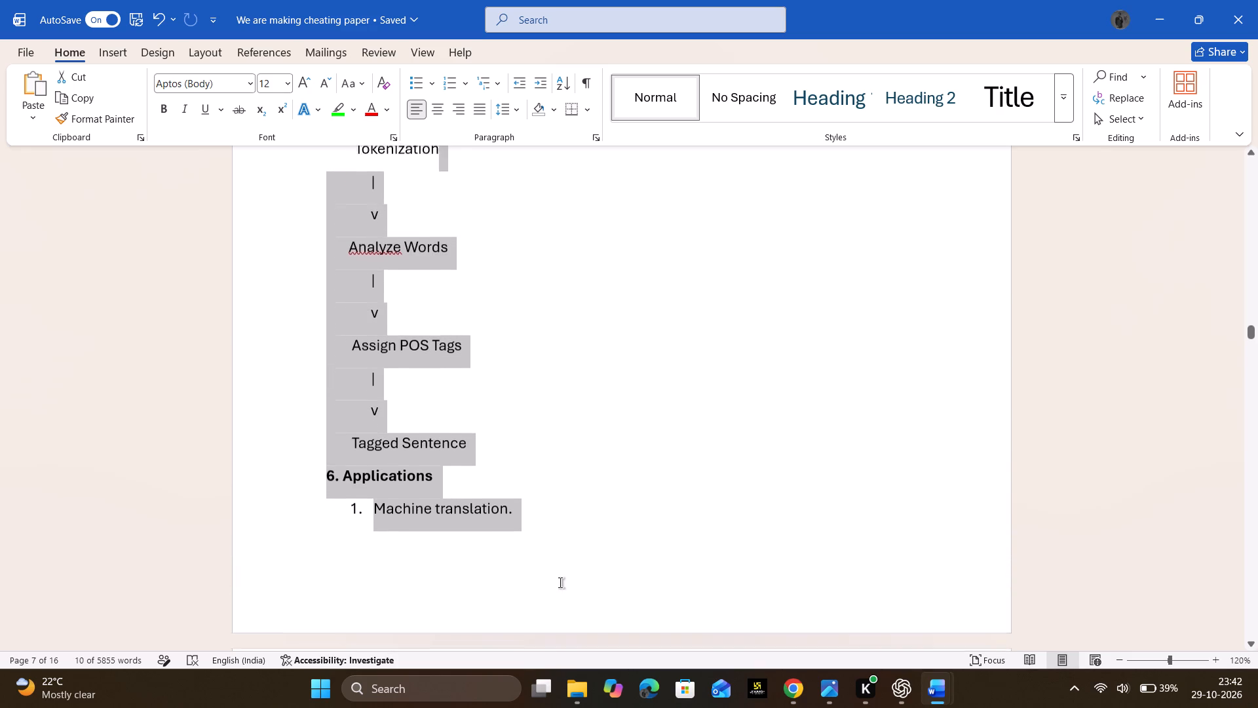
pyautogui.hotkey('shift', 'Up')
pyautogui.hotkey('shift', 'Up')
pyautogui.hotkey('shift', 'Up')
pyautogui.hotkey('shift', 'Up')
pyautogui.hotkey('shift', 'Up')
pyautogui.hotkey('shift', 'Up')
pyautogui.hotkey('shift', 'Up')
pyautogui.hotkey('shift', 'Up')
pyautogui.hotkey('shift', 'Up')
pyautogui.hotkey('shift', 'Up')
pyautogui.hotkey('shift', 'Up')
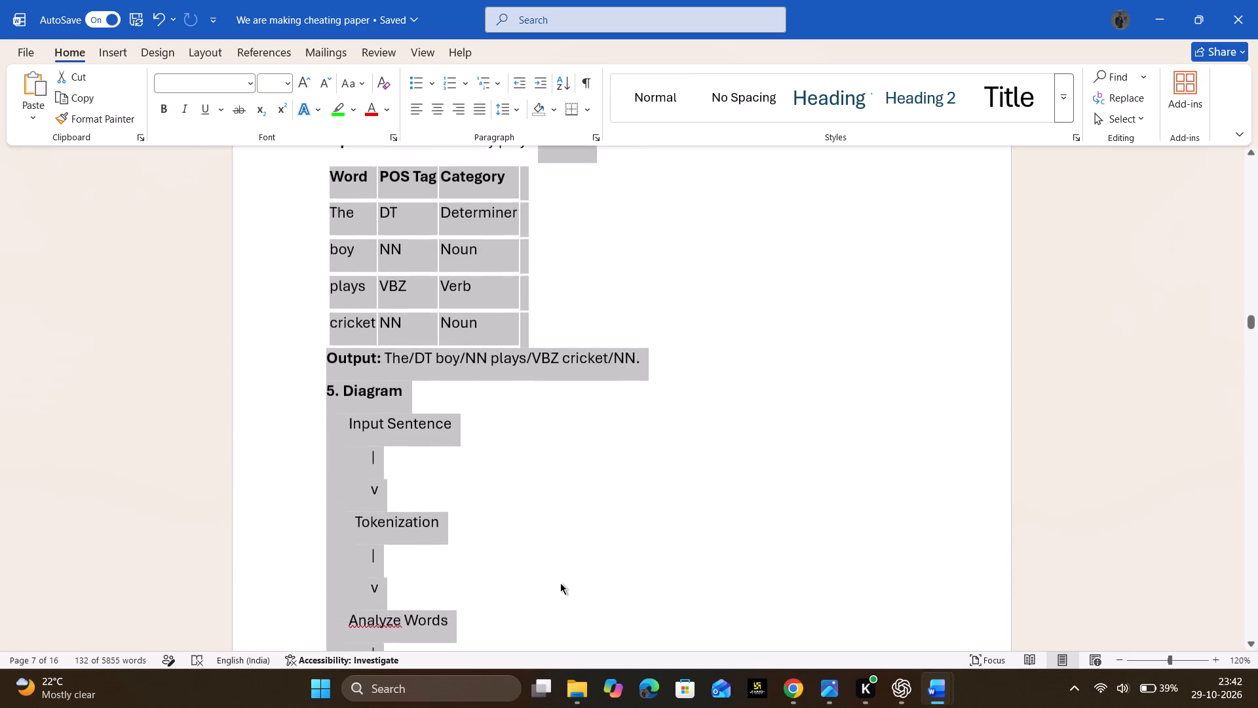
pyautogui.hotkey('shift', 'Up')
pyautogui.hotkey('shift', 'Up')
pyautogui.hotkey('shift', 'Up')
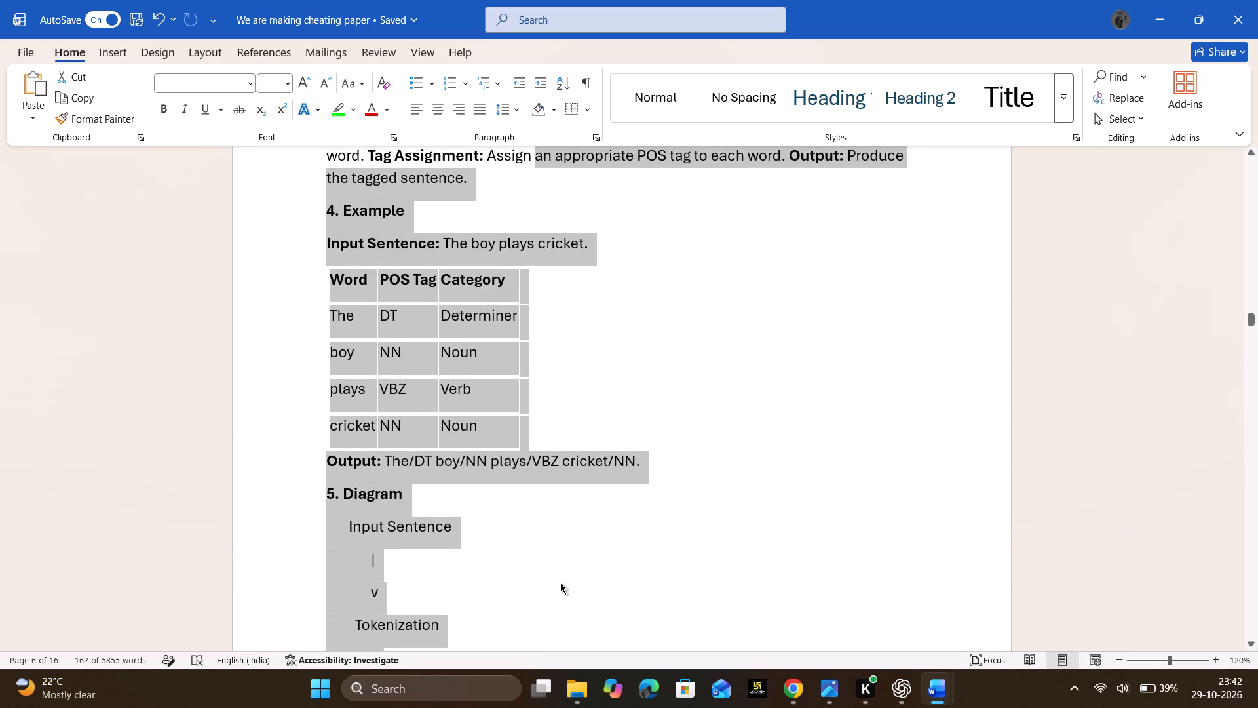
pyautogui.hotkey('shift', 'Up')
pyautogui.hotkey('shift', 'Up')
pyautogui.hotkey('shift', 'Up')
pyautogui.hotkey('shift', 'Up')
pyautogui.hotkey('shift', 'Down')
pyautogui.hotkey('shift', 'Down')
pyautogui.hotkey('shift', 'Down')
pyautogui.hotkey('shift', 'Down')
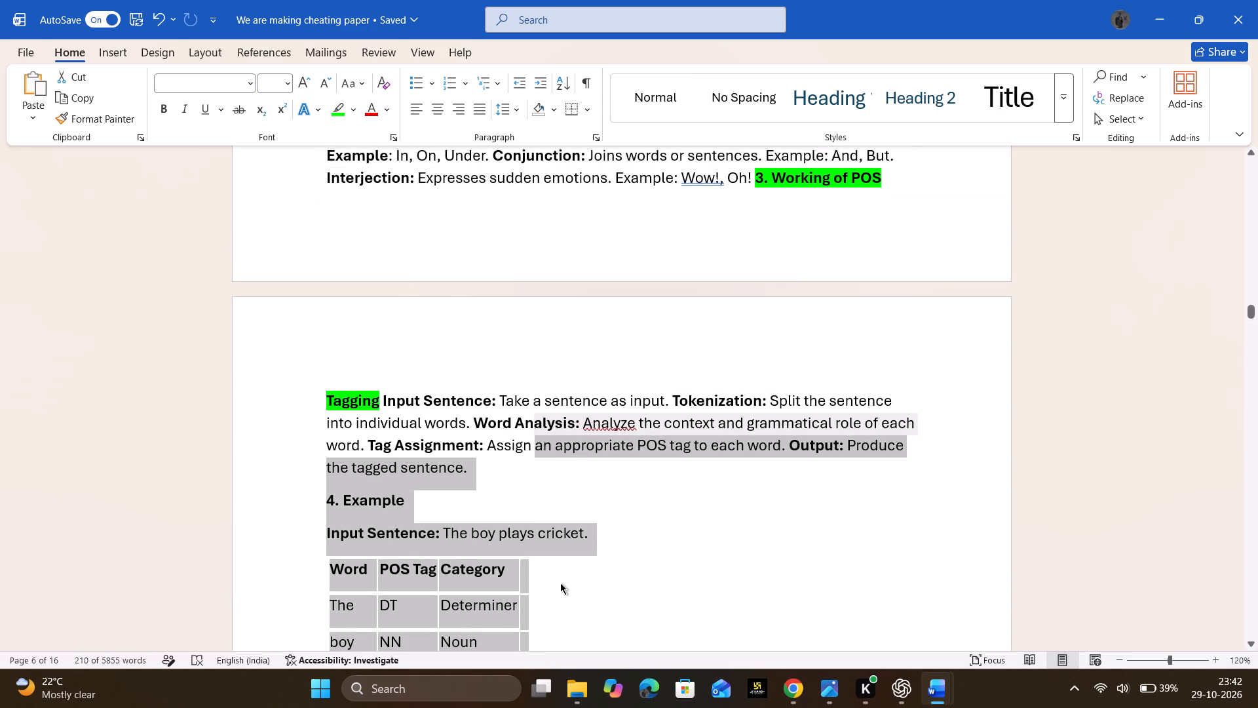
pyautogui.hotkey('shift', 'Down')
pyautogui.hotkey('shift', 'Down')
pyautogui.hotkey('shift', 'Up')
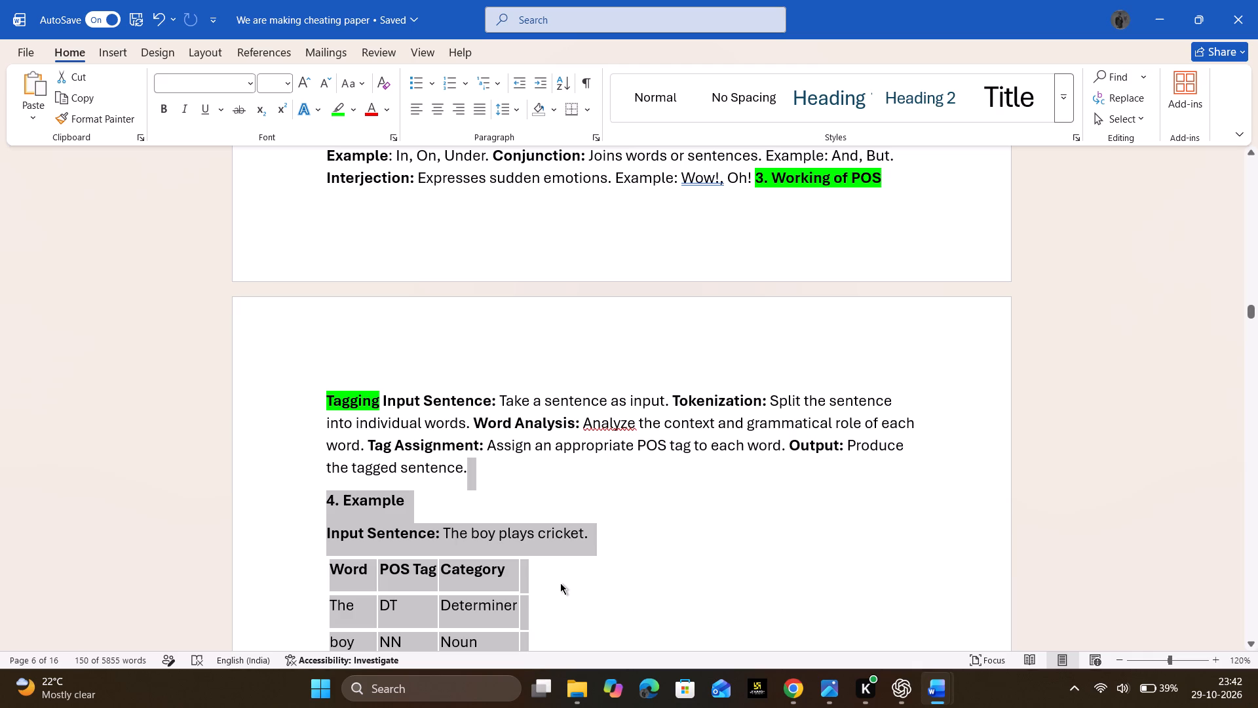
pyautogui.press('BackSpace')
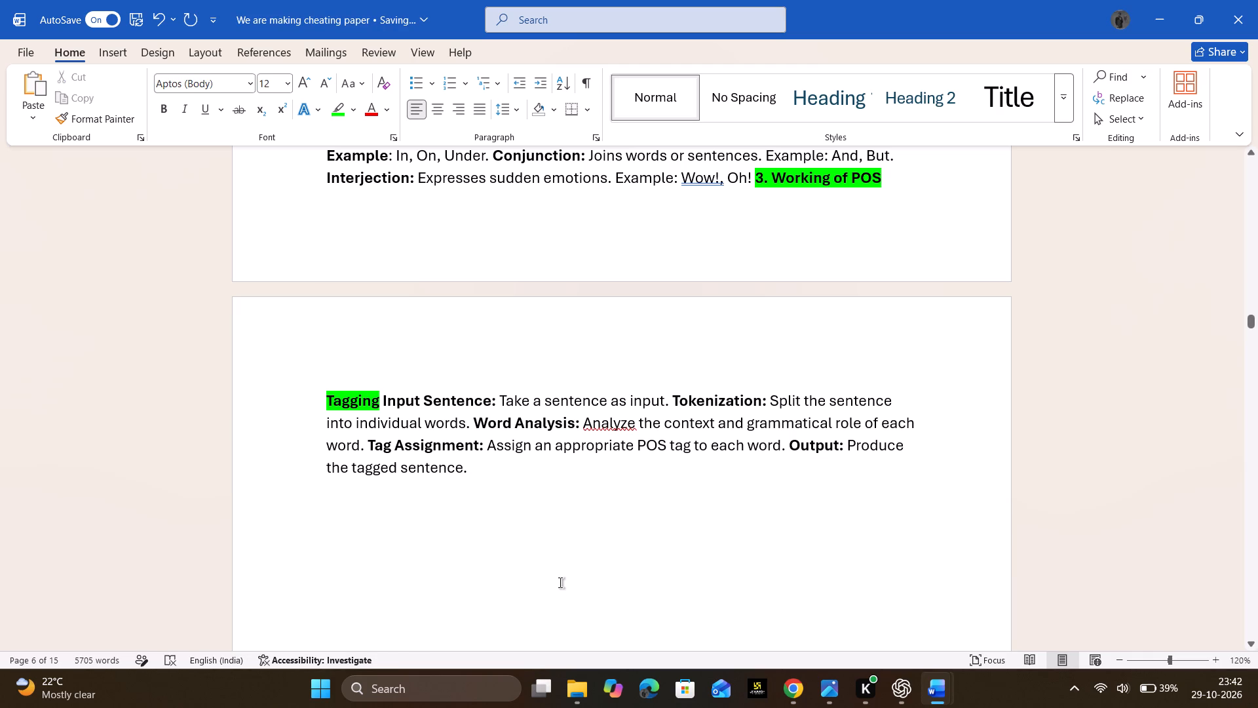
# Highlight the "Bag of Words (BoW)" heading bright green and join "1. Definition" after it with " = ".
pyautogui.scroll(-2, 560, 583)
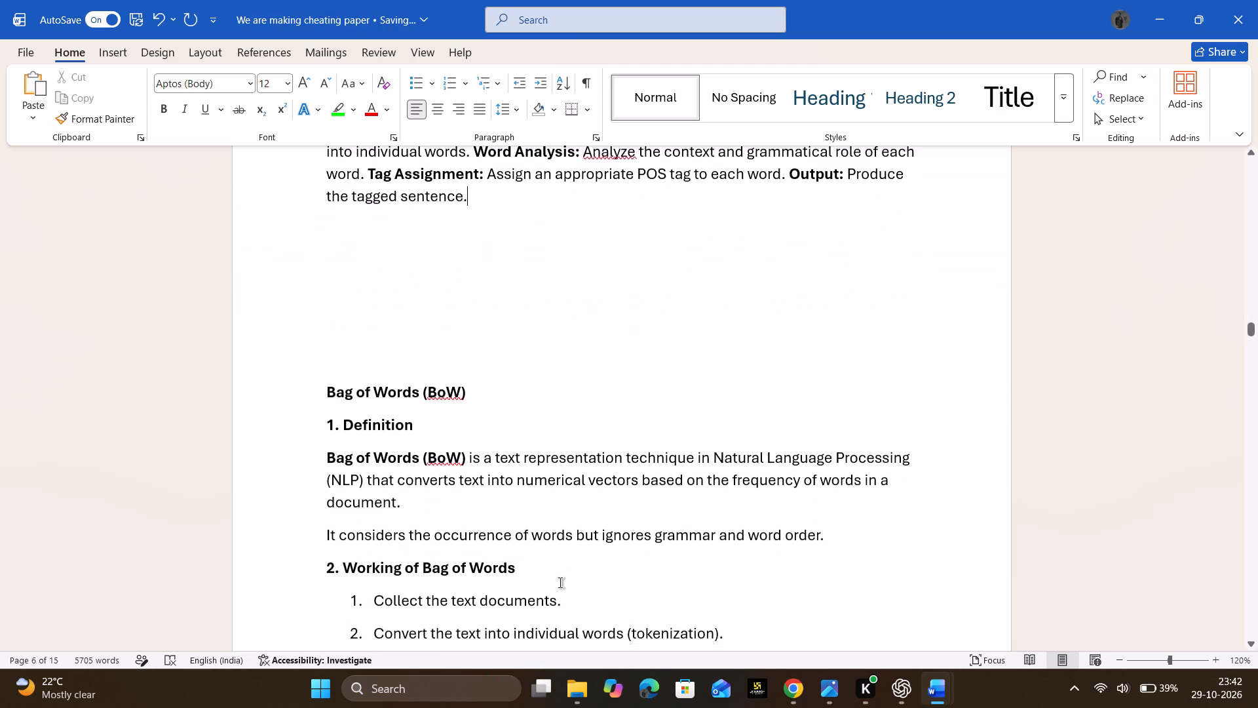
pyautogui.scroll(-1, 560, 583)
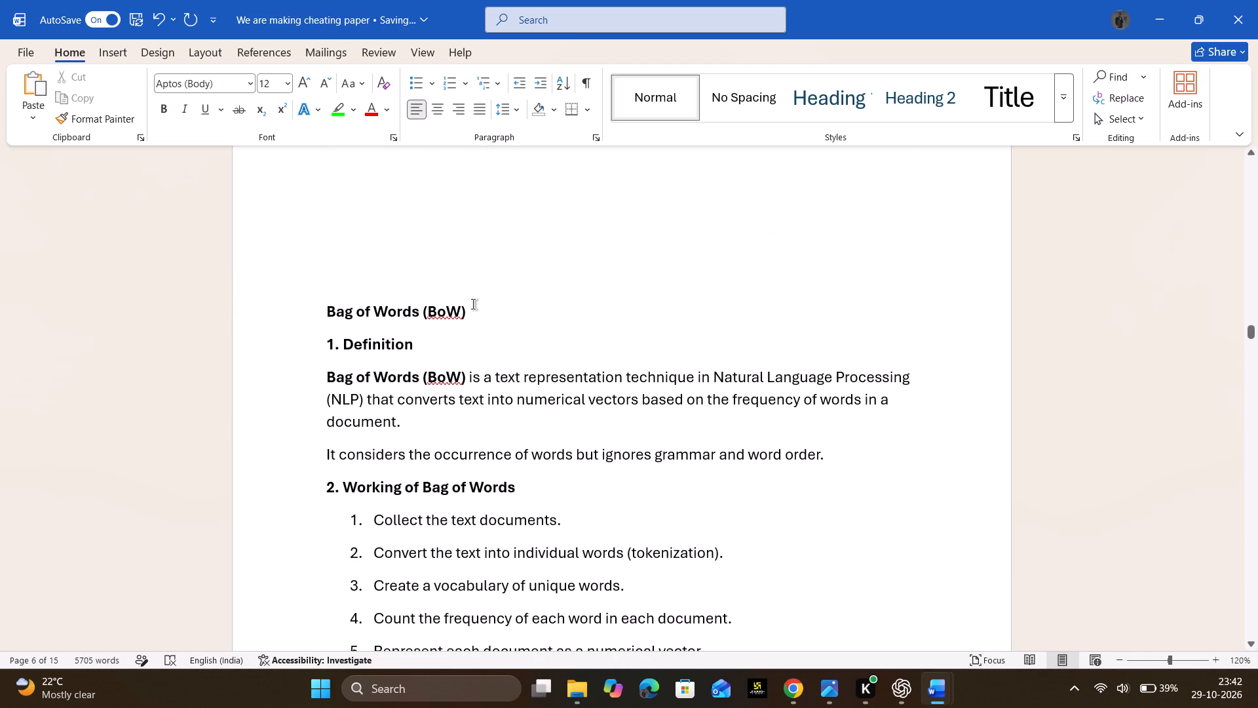
pyautogui.moveTo(473, 304); pyautogui.dragTo(337, 302)
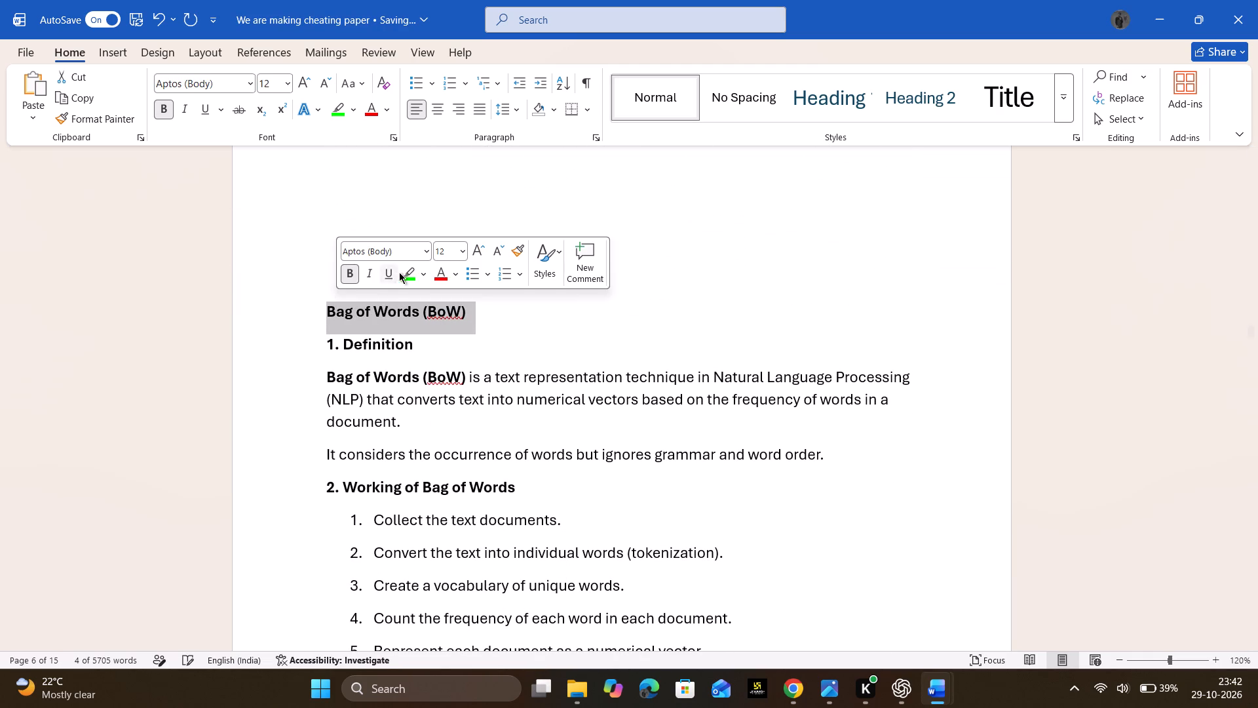
pyautogui.click(408, 271)
pyautogui.click(489, 311)
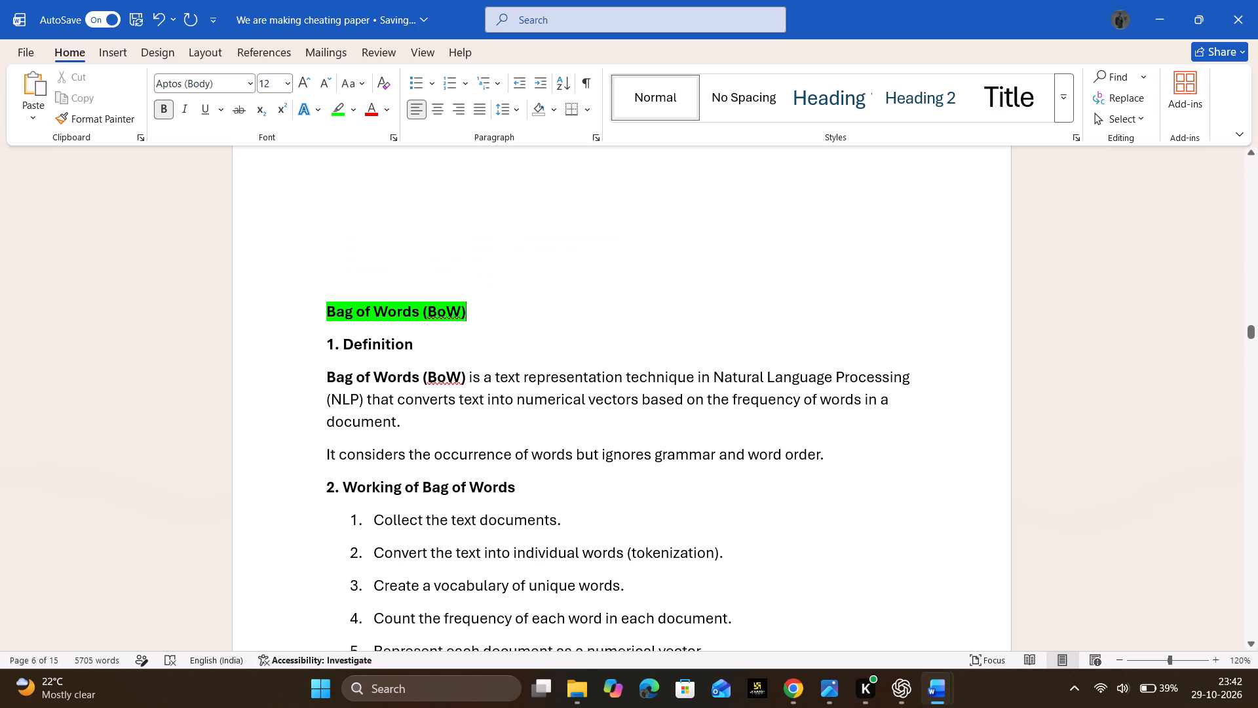
pyautogui.press('space')
pyautogui.write('=')
pyautogui.press('space')
pyautogui.press('Delete')
# Highlight the word "Definition" bright green and join the Bag of Words definition paragraph after it with " - ".
pyautogui.doubleClick(518, 317)
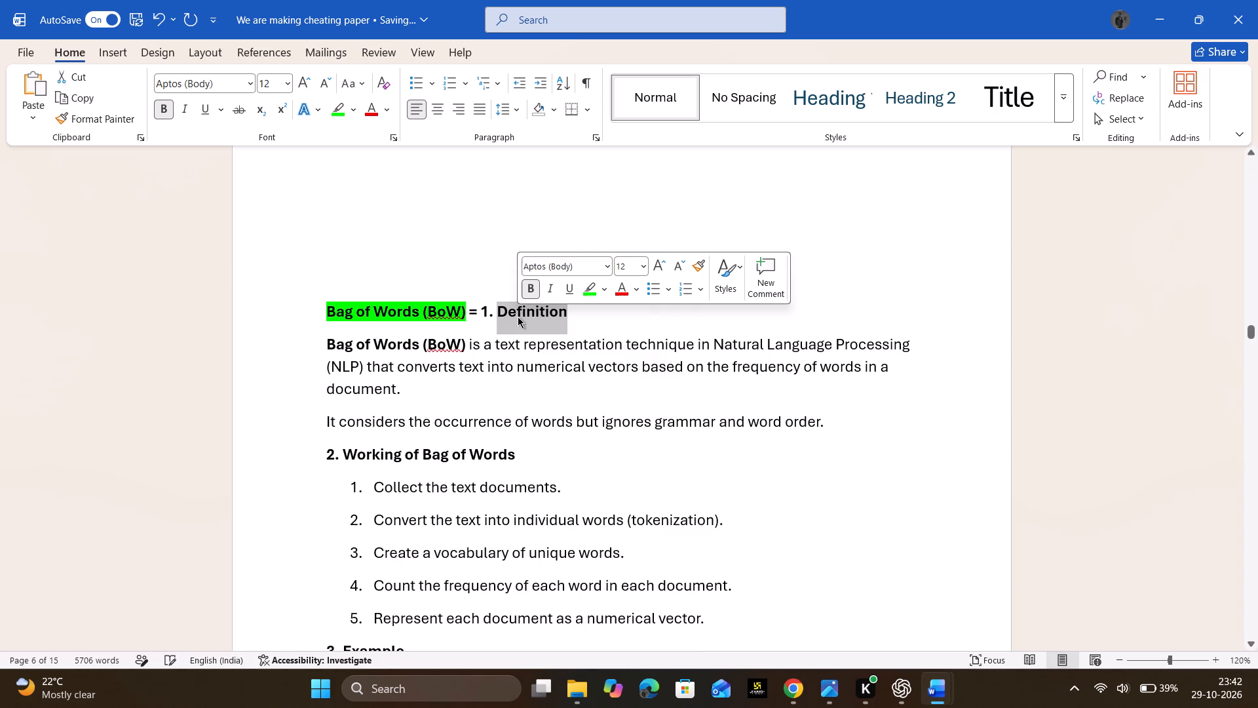
pyautogui.click(586, 290)
pyautogui.click(583, 326)
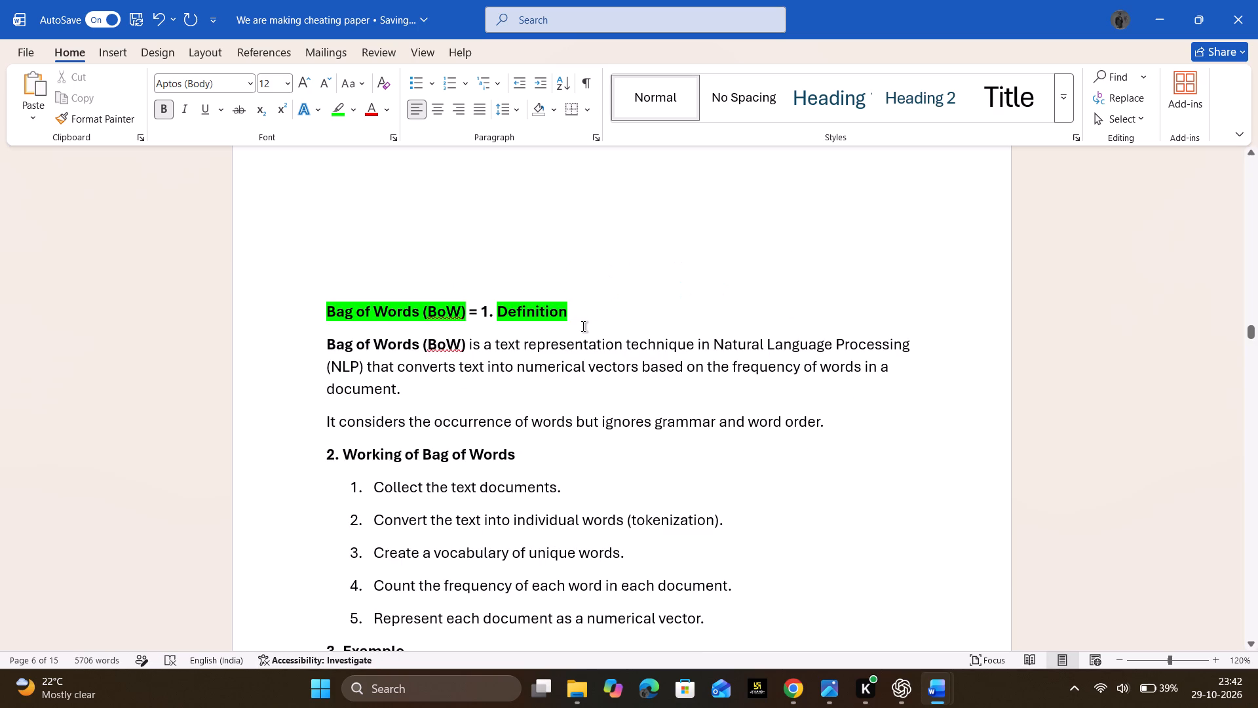
pyautogui.press('space')
pyautogui.write('-')
pyautogui.press('space')
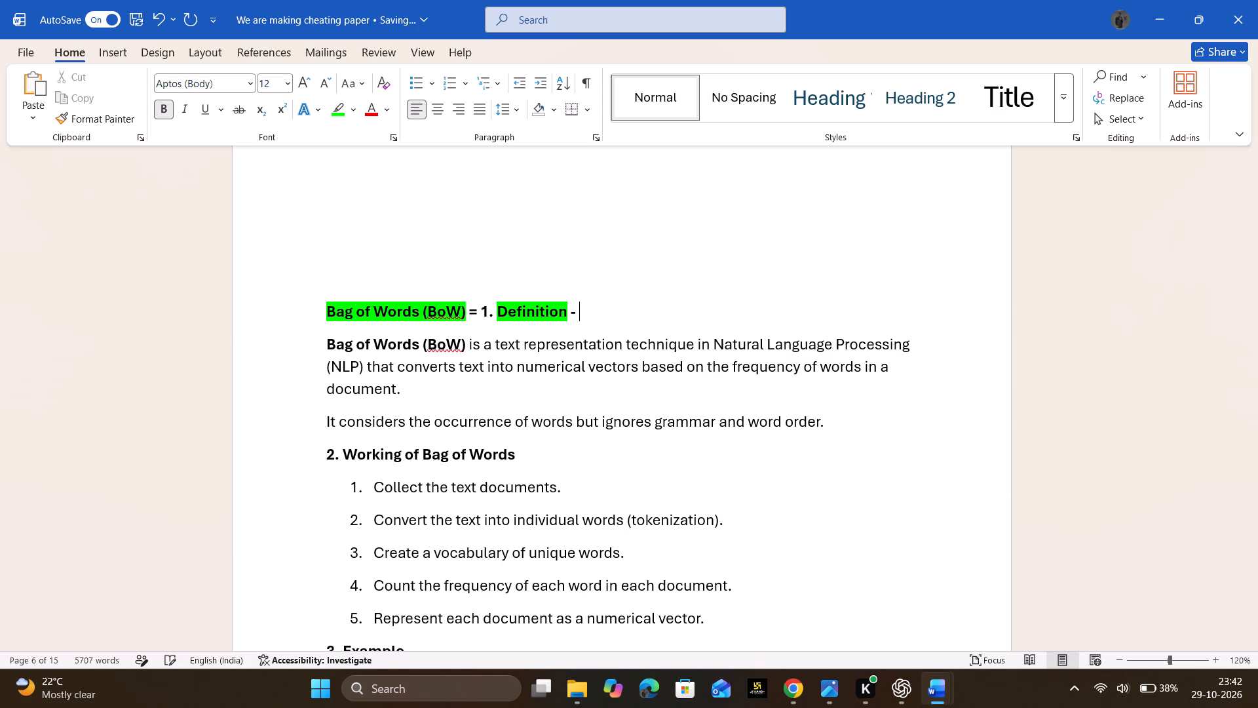
pyautogui.press('Delete')
# Remove the bold from "Bag of Words (BoW)" at the start of the definition sentence.
pyautogui.click(595, 316)
pyautogui.moveTo(595, 316); pyautogui.dragTo(712, 308)
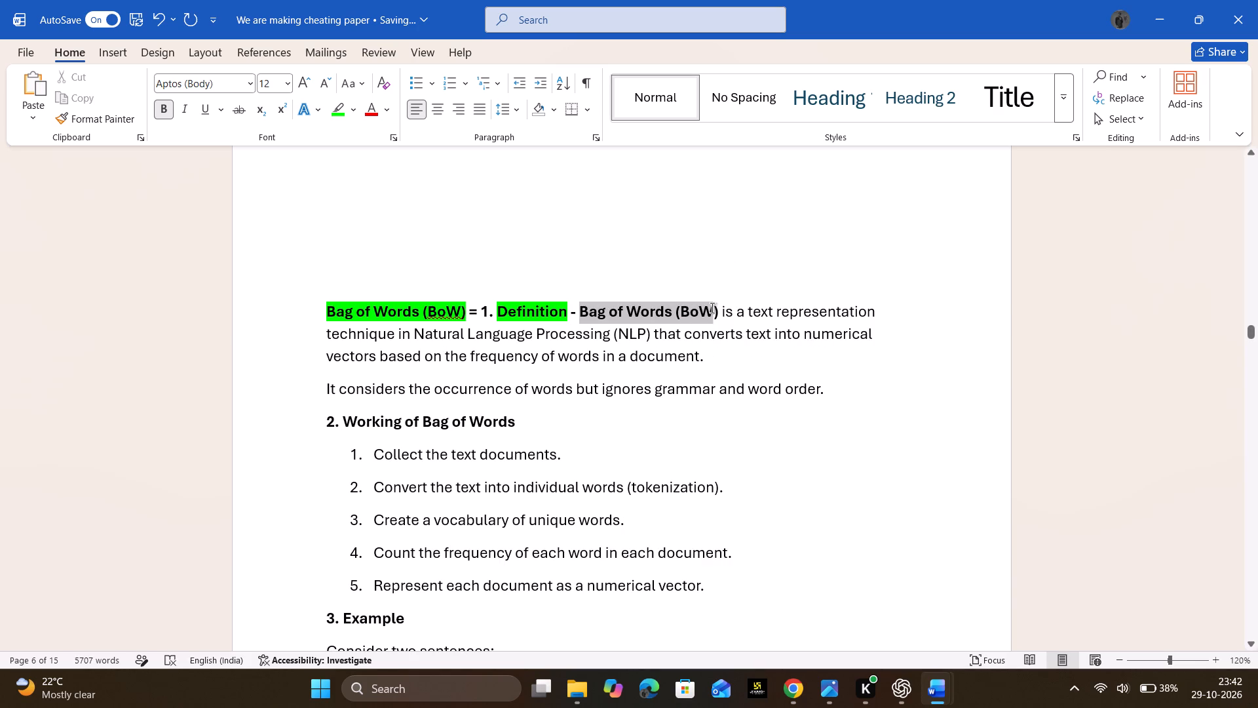
pyautogui.moveTo(712, 308); pyautogui.dragTo(719, 311)
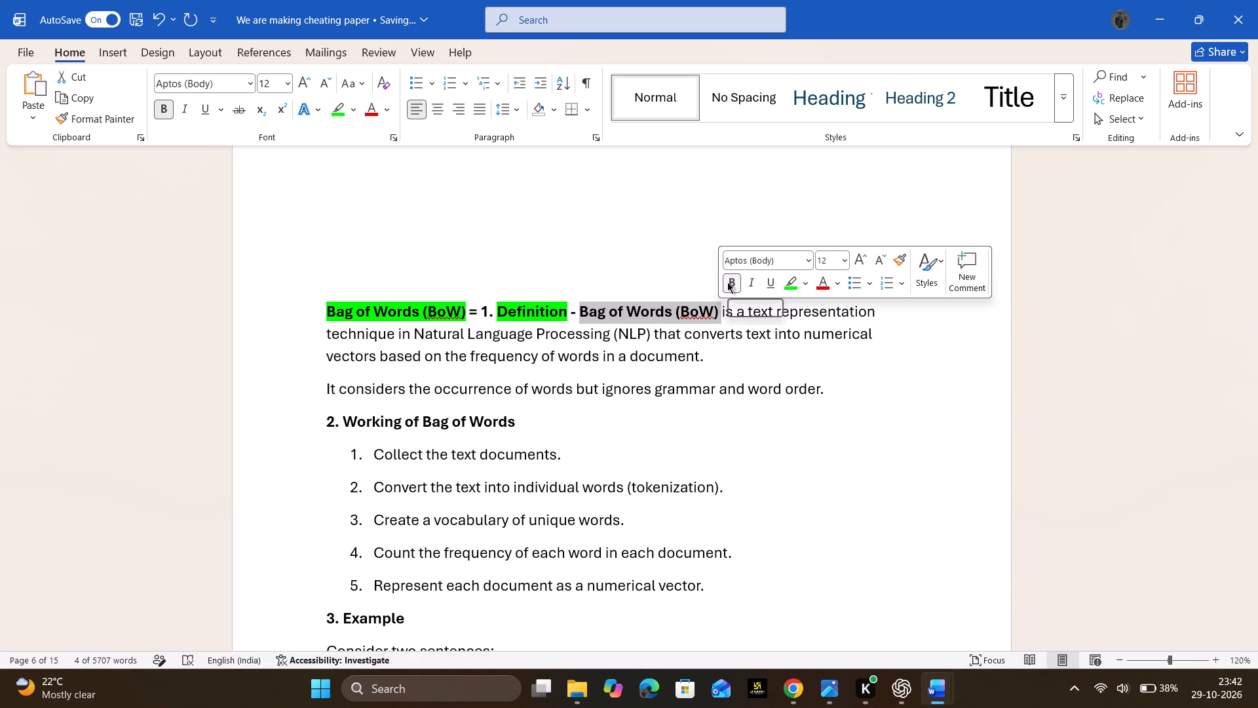
pyautogui.click(727, 282)
pyautogui.click(733, 352)
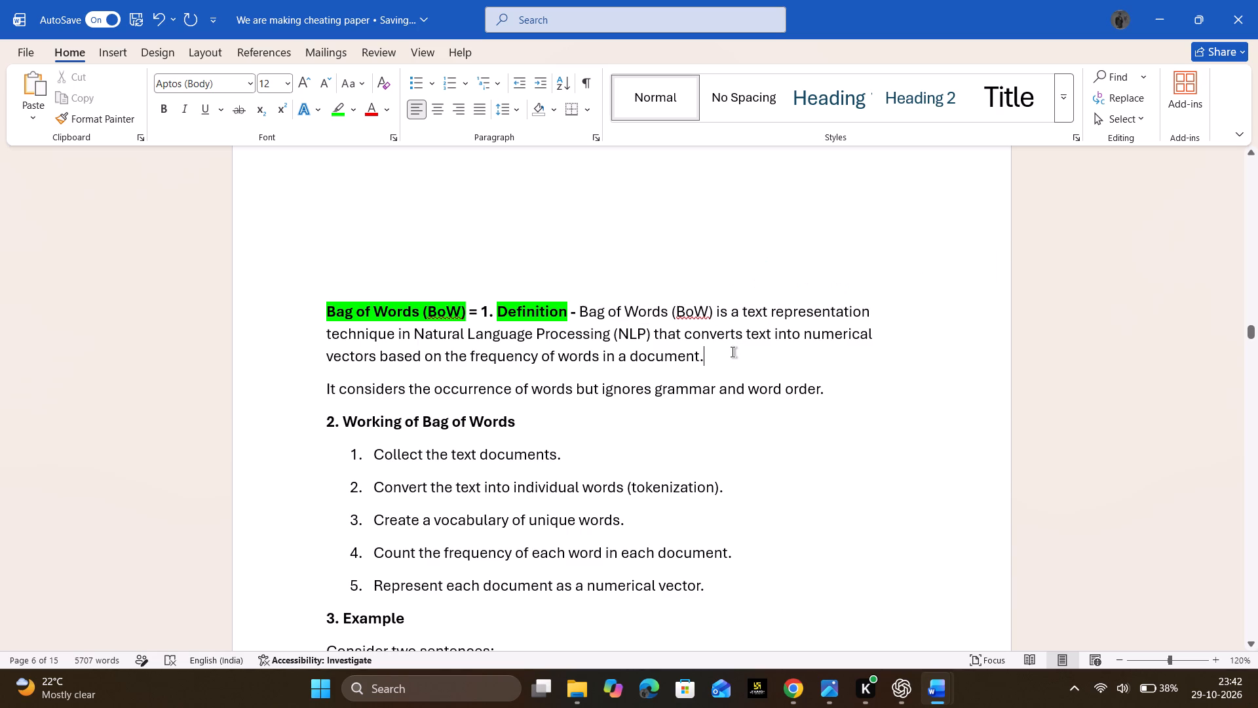
# Join the sentence "It considers the occurrence of words..." to the definition text with a "//" separator.
pyautogui.press('space')
pyautogui.press('Delete')
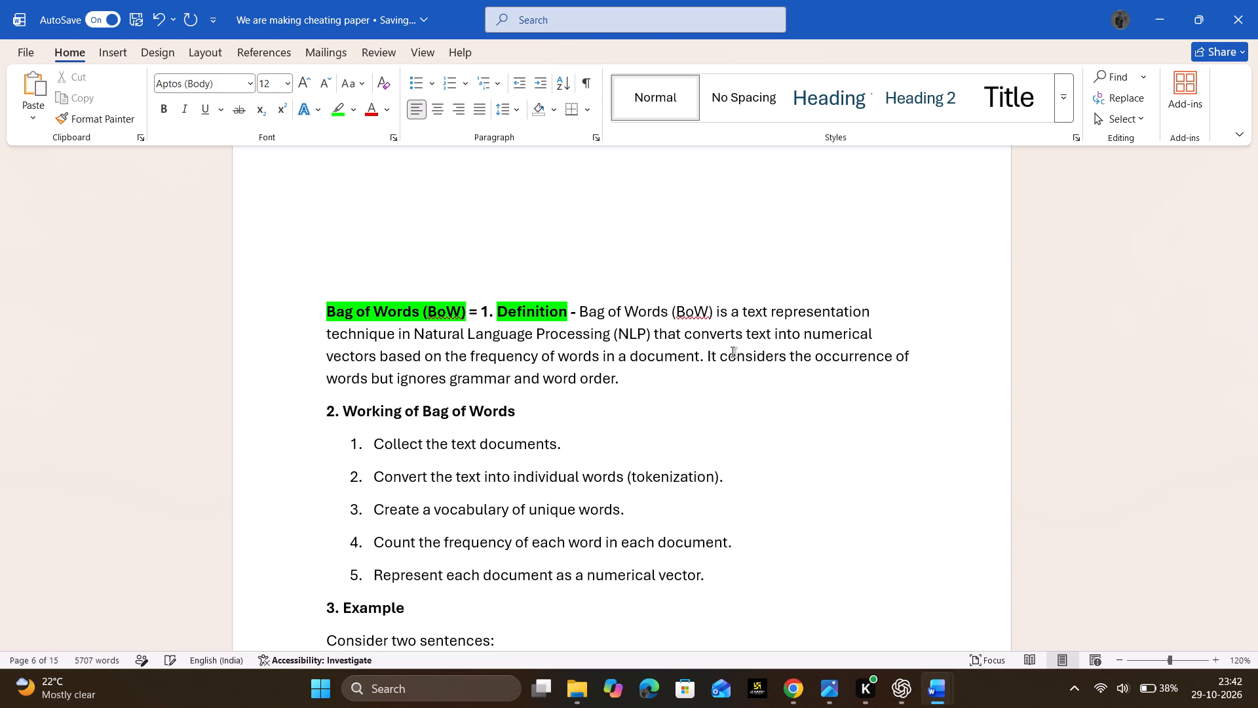
pyautogui.write('//')
pyautogui.press('space')
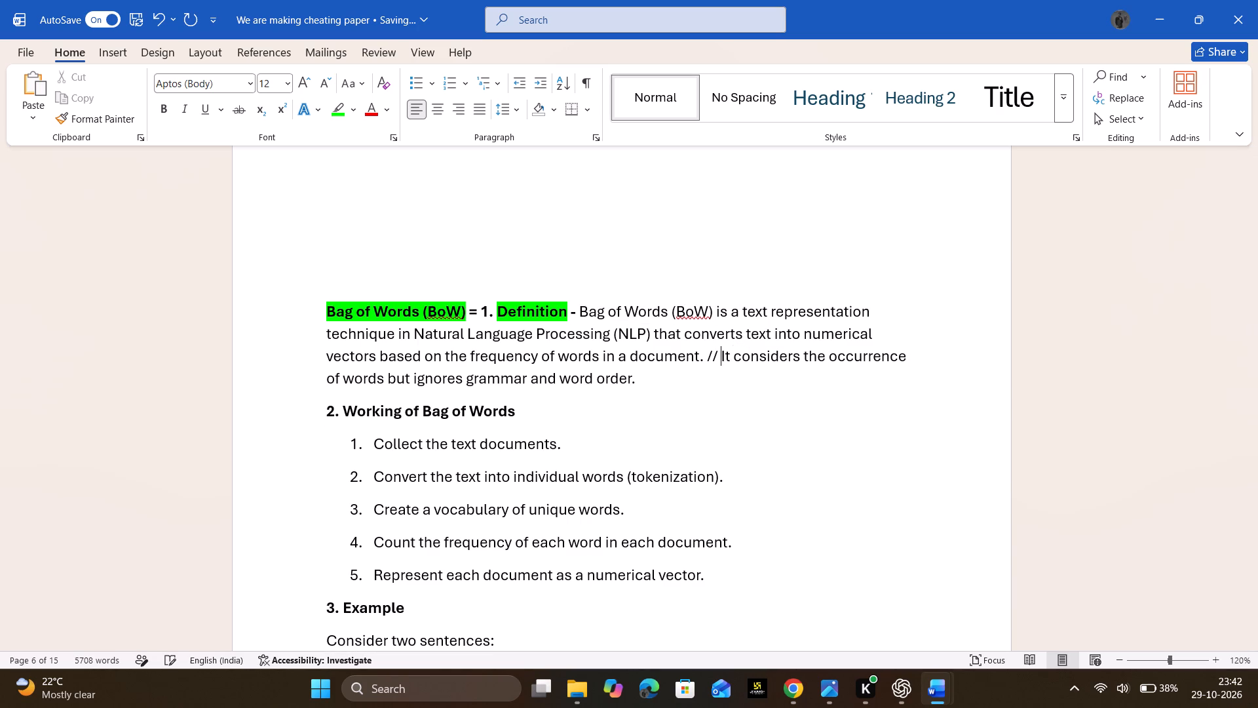
# Join the heading "2. Working of Bag of Words" after the definition text and highlight the whole heading bright green.
pyautogui.click(695, 375)
pyautogui.press('space')
pyautogui.press('Delete')
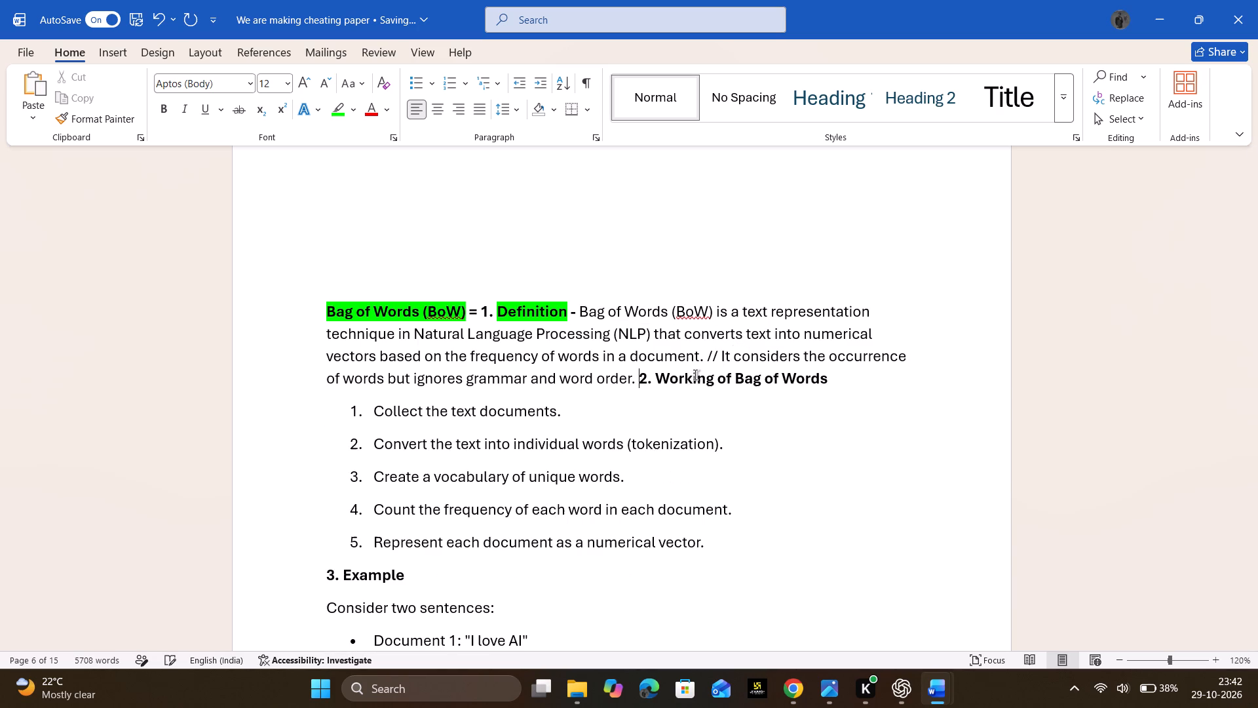
pyautogui.moveTo(640, 379); pyautogui.dragTo(724, 368)
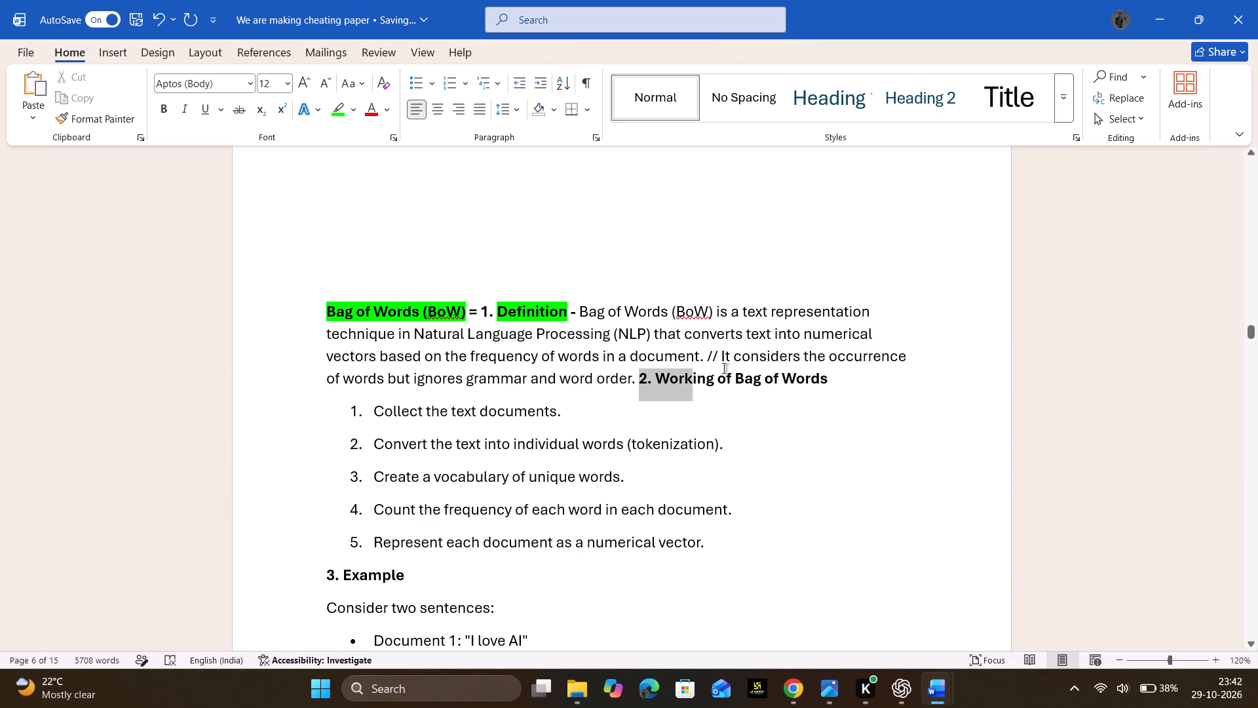
pyautogui.moveTo(724, 368); pyautogui.dragTo(818, 378)
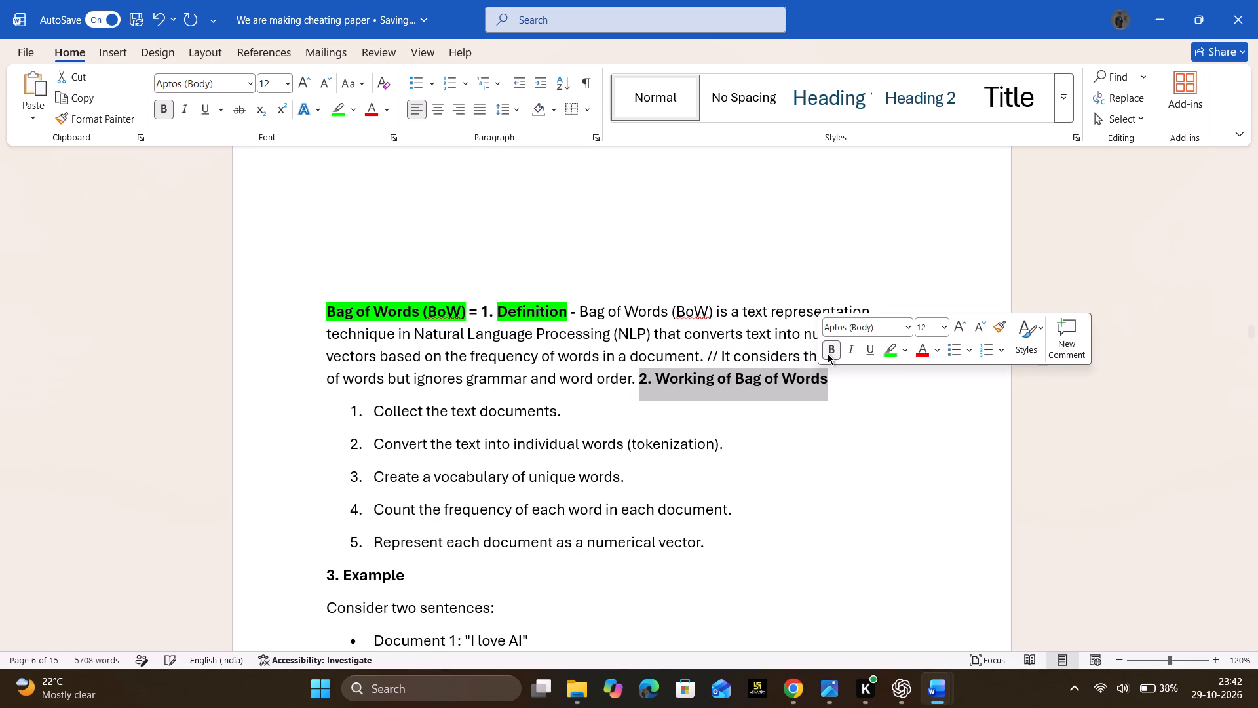
pyautogui.click(892, 347)
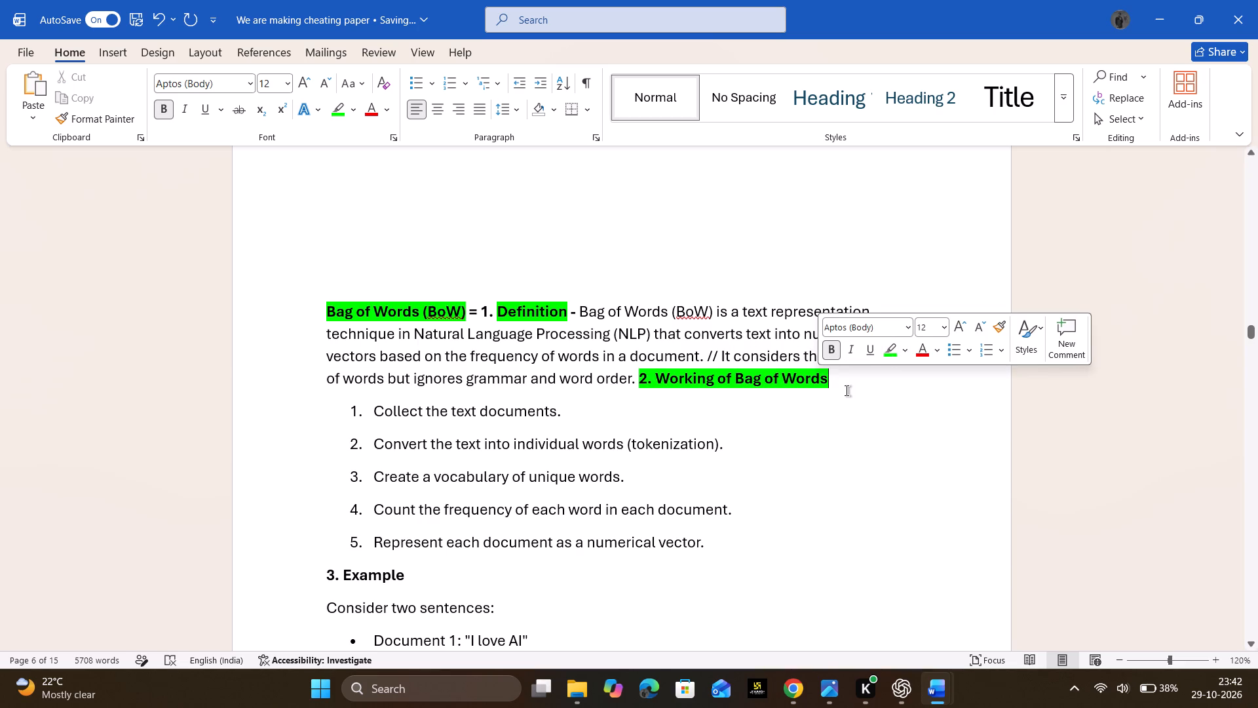
# Join the "Collect the text documents" and "Convert the text into individual words" items after the Working heading, each preceded by "//".
pyautogui.click(848, 390)
pyautogui.press('space')
pyautogui.press('space')
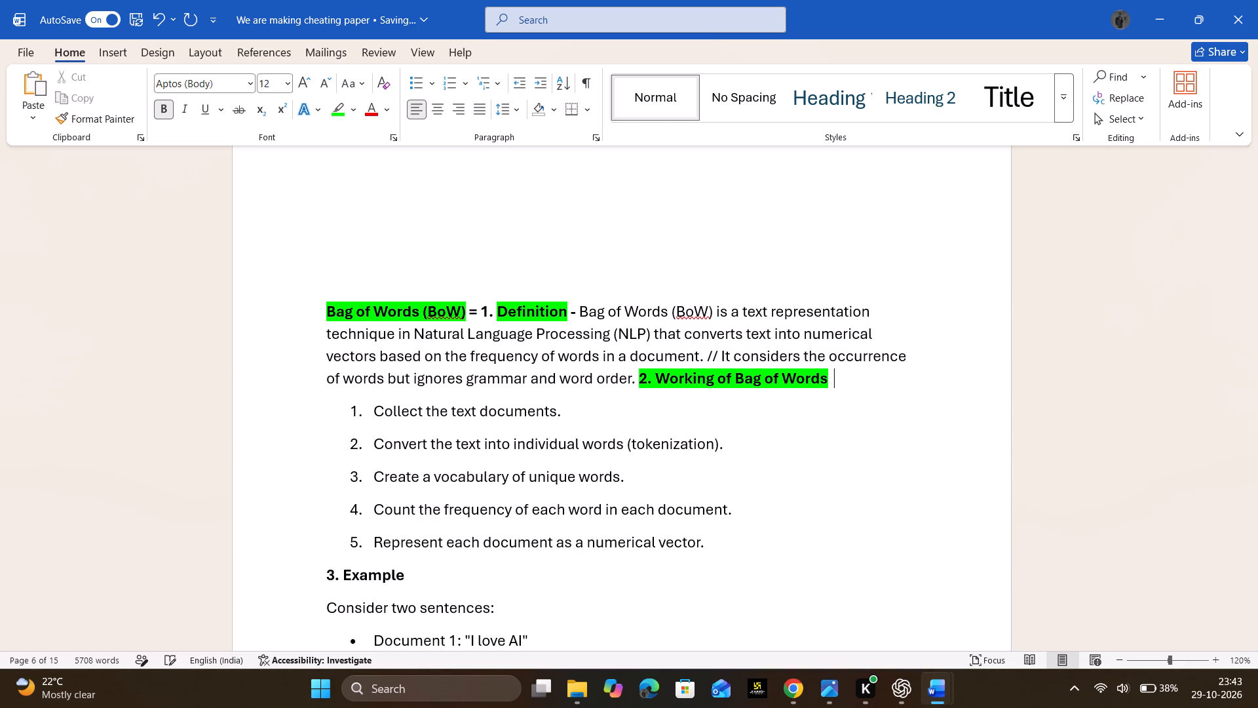
pyautogui.press('Delete')
pyautogui.write('//')
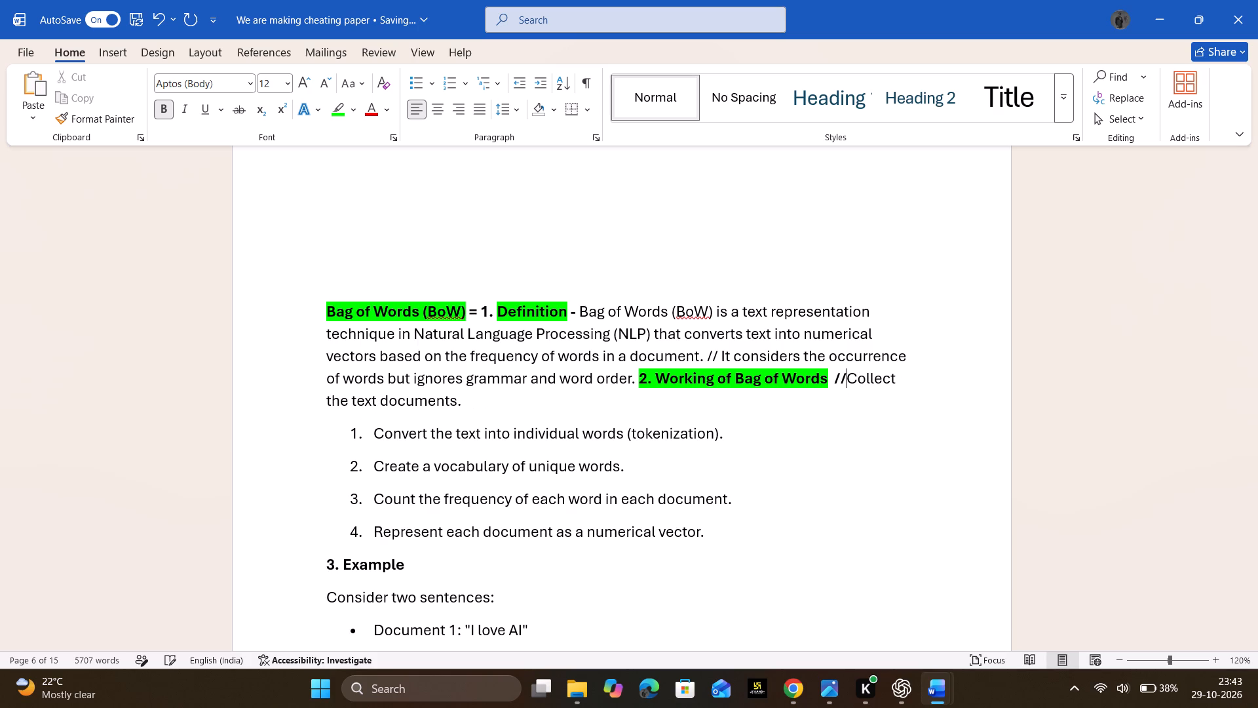
pyautogui.press('space')
pyautogui.click(600, 414)
pyautogui.press('space')
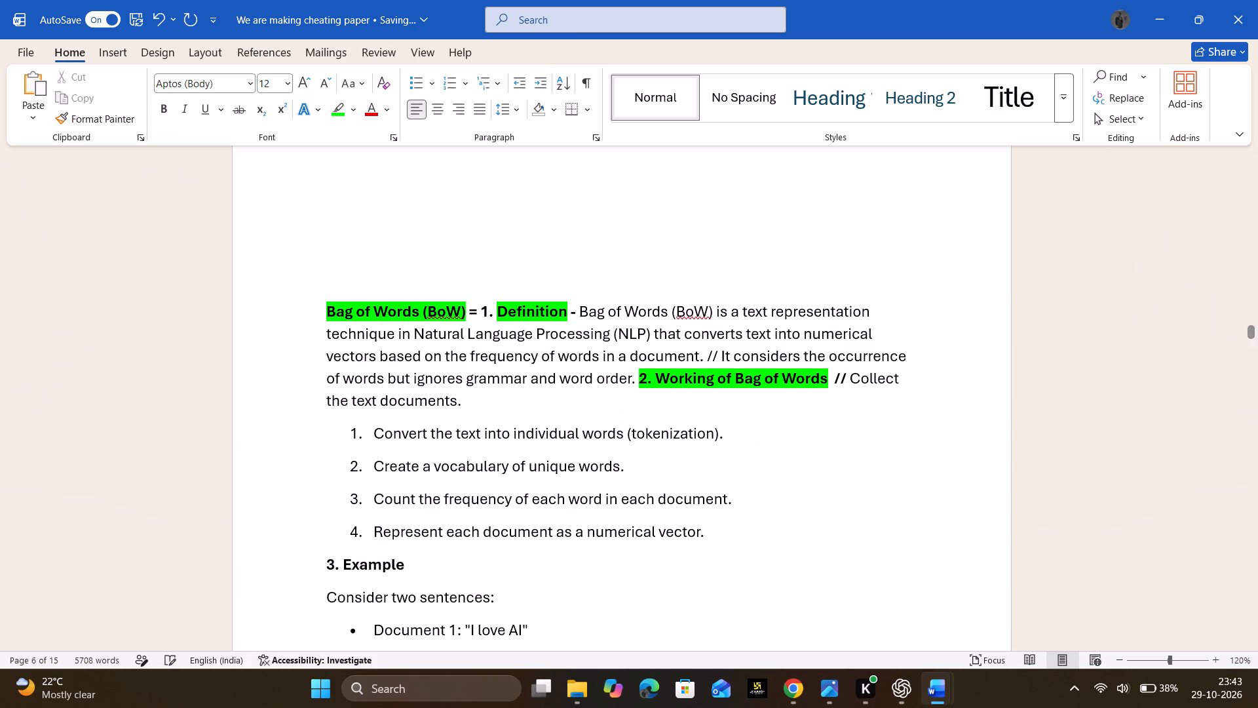
pyautogui.press('space')
pyautogui.press('BackSpace')
pyautogui.write('//')
pyautogui.press('space')
pyautogui.press('Delete')
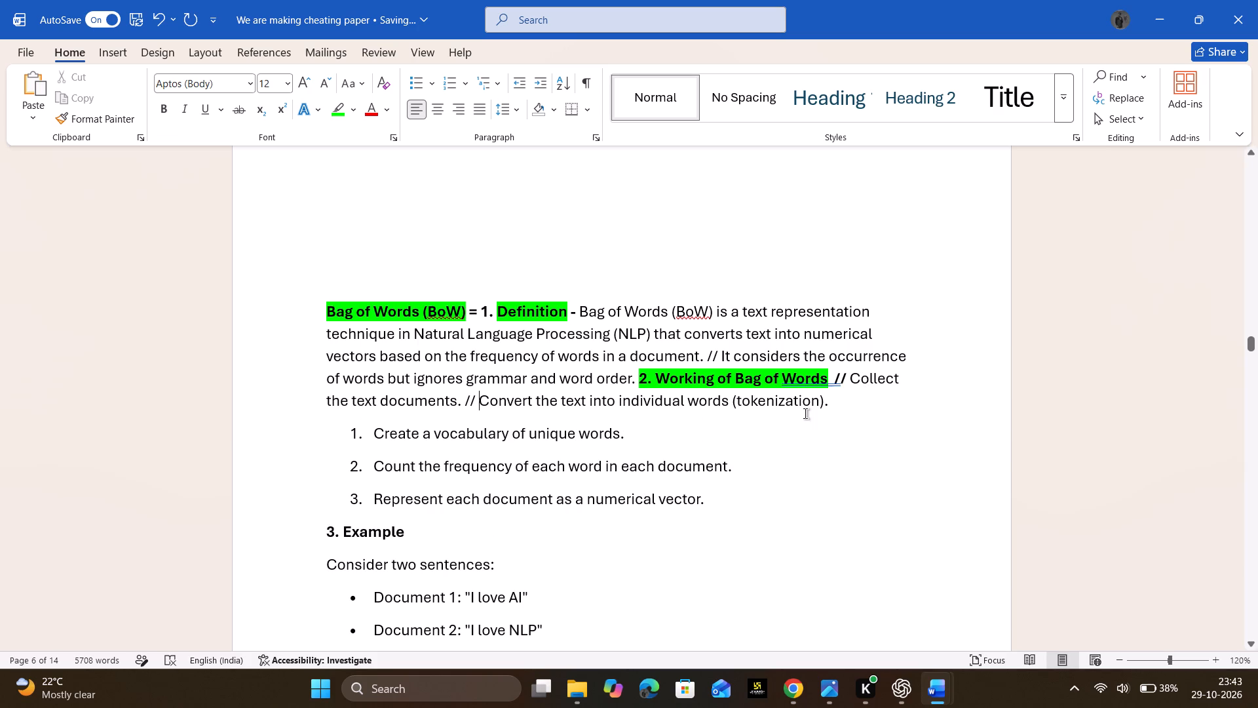
# Join the "Create a vocabulary of unique words" item to the running text after the tokenization item with a "//" separator.
pyautogui.click(840, 407)
pyautogui.press('space')
pyautogui.press('space')
pyautogui.write('//')
pyautogui.press('space')
pyautogui.press('Delete')
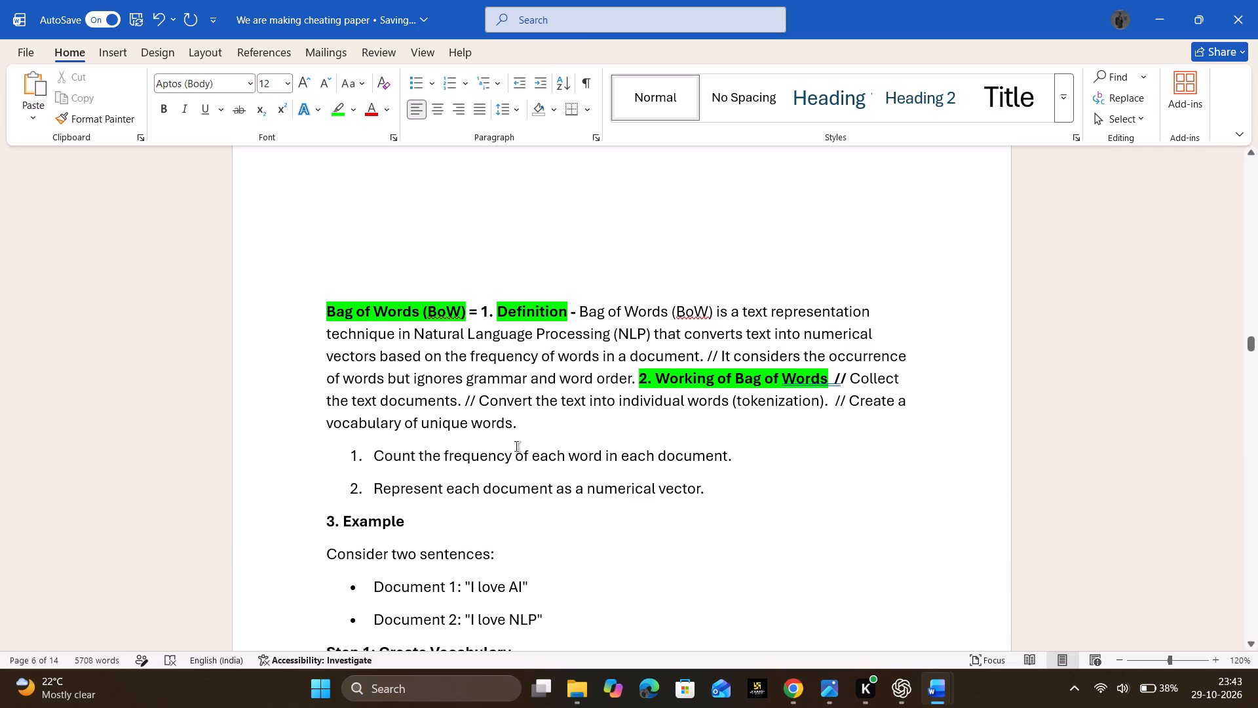
# Join the "Count the frequency of each word" and "Represent each document as a numerical vector" items to the running text, each preceded by "//".
pyautogui.click(573, 426)
pyautogui.press('space')
pyautogui.write('//')
pyautogui.press('space')
pyautogui.press('Delete')
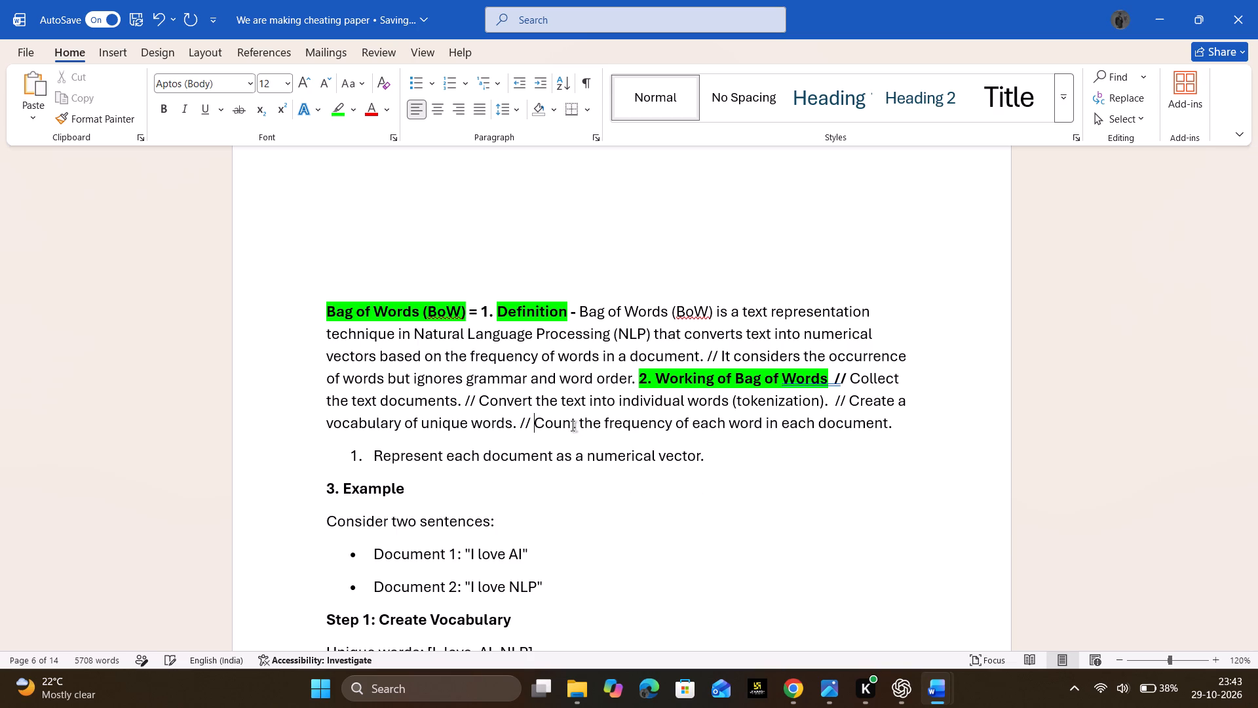
pyautogui.click(911, 427)
pyautogui.press('space')
pyautogui.write('//')
pyautogui.press('space')
pyautogui.press('Delete')
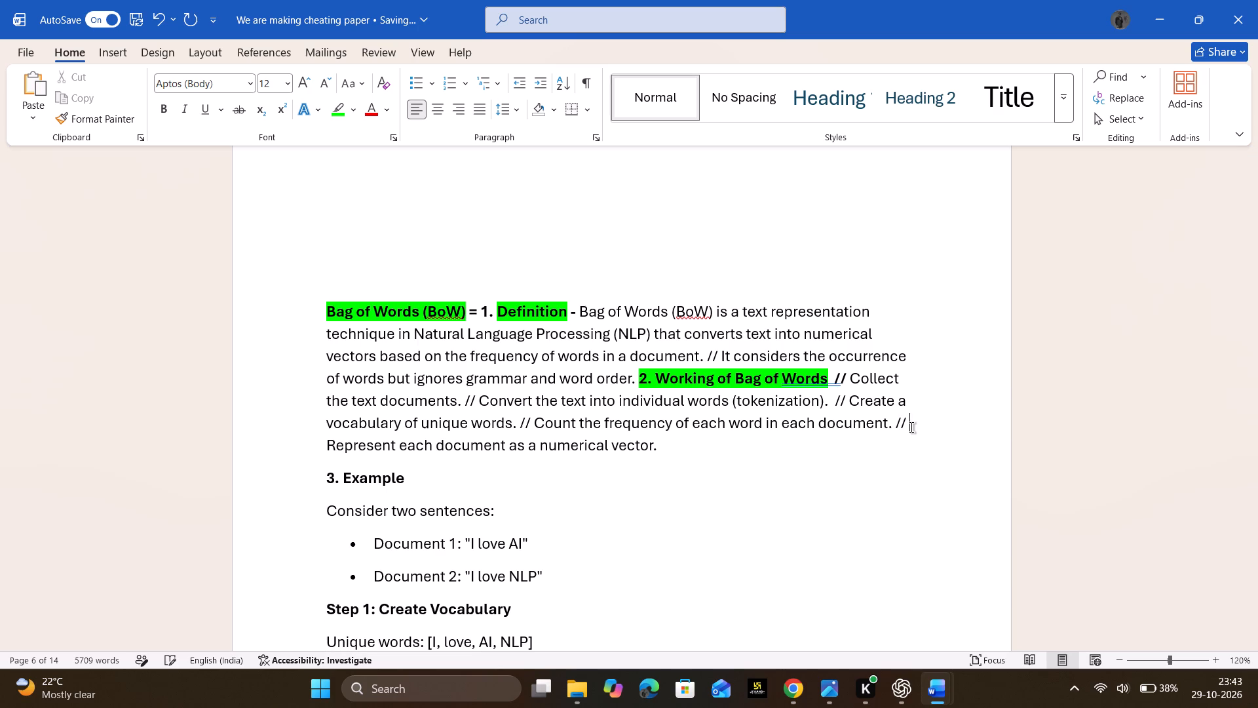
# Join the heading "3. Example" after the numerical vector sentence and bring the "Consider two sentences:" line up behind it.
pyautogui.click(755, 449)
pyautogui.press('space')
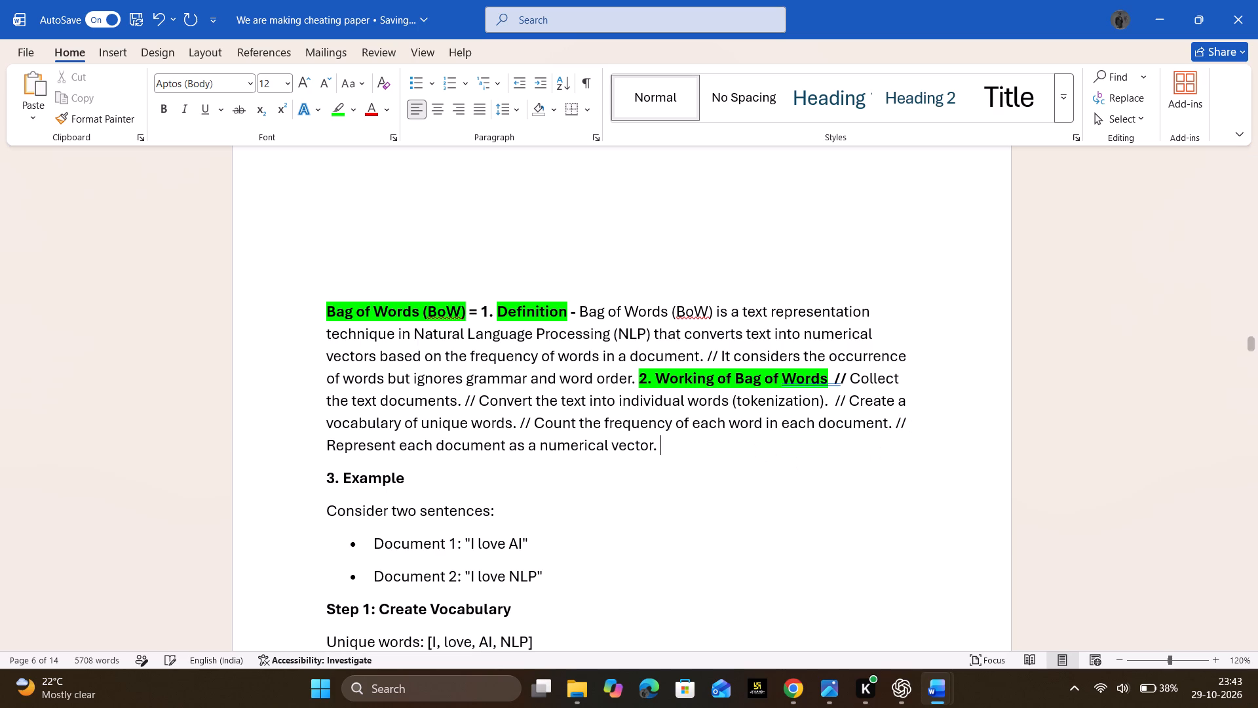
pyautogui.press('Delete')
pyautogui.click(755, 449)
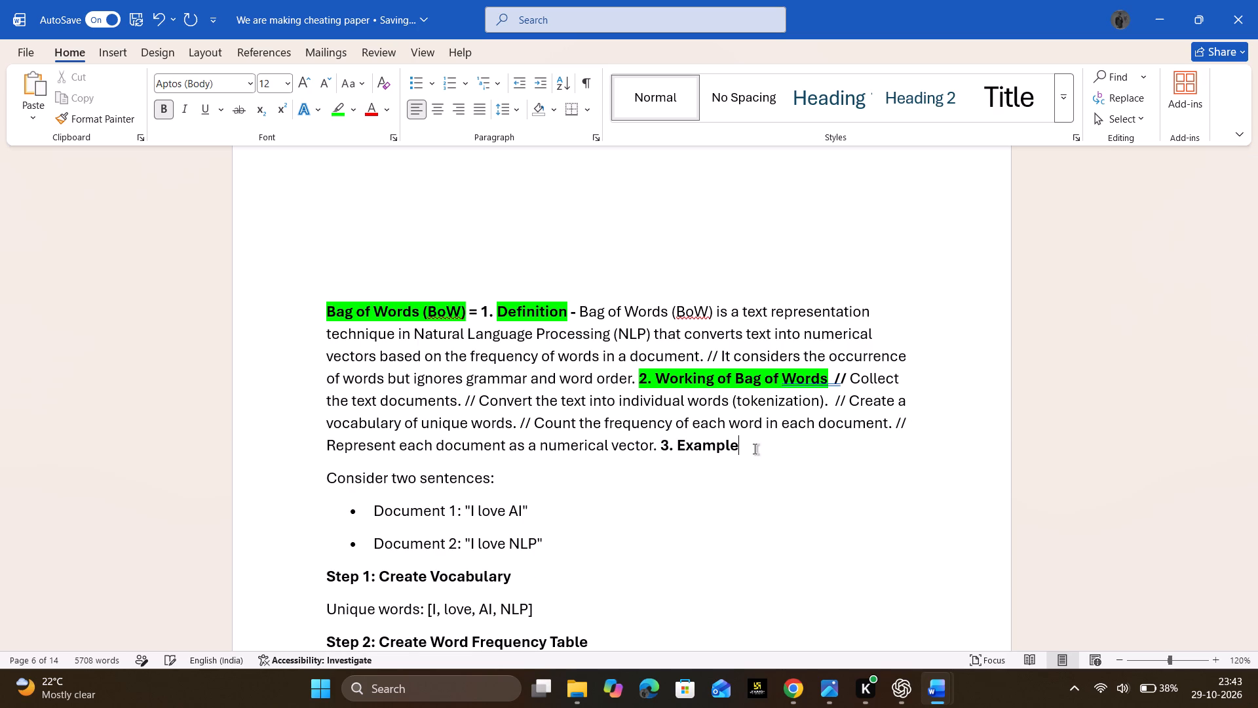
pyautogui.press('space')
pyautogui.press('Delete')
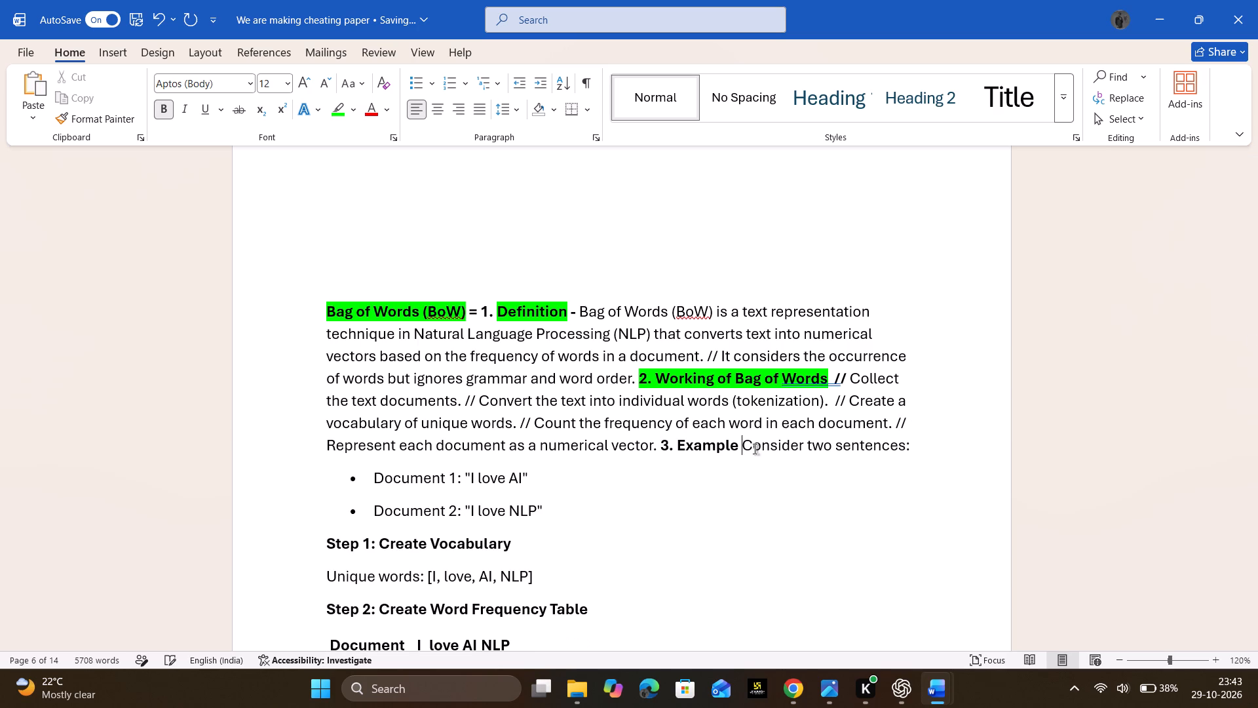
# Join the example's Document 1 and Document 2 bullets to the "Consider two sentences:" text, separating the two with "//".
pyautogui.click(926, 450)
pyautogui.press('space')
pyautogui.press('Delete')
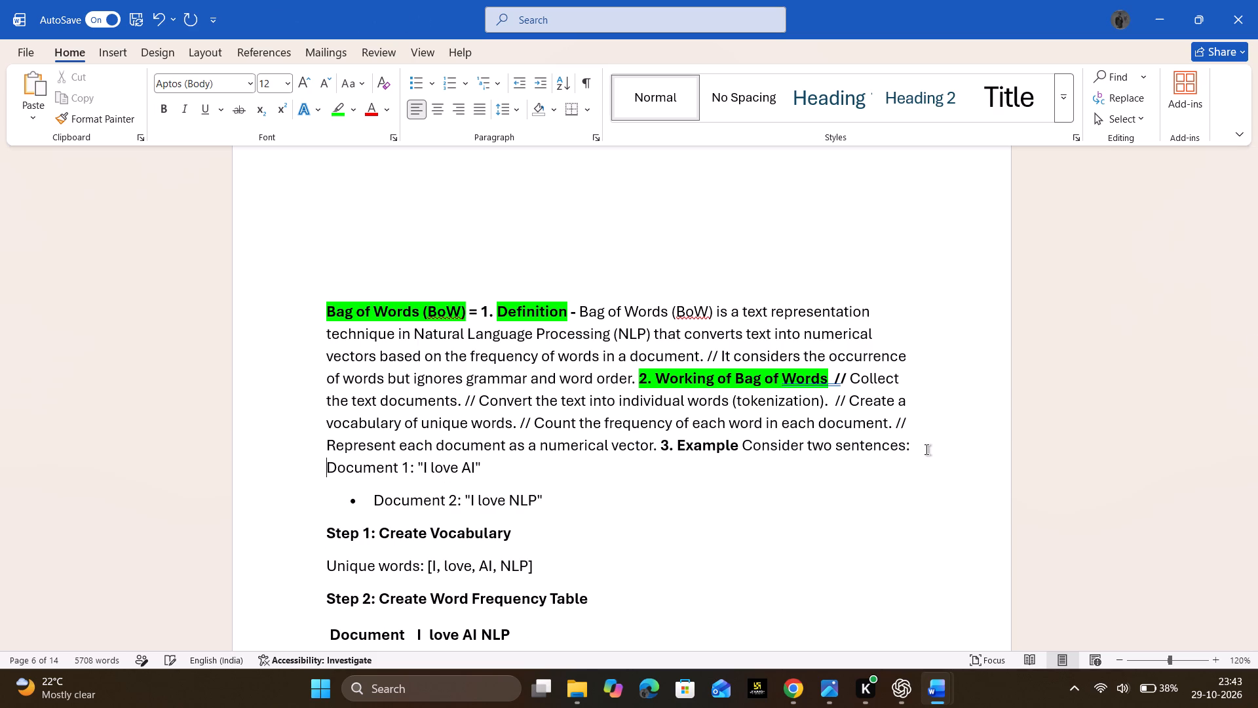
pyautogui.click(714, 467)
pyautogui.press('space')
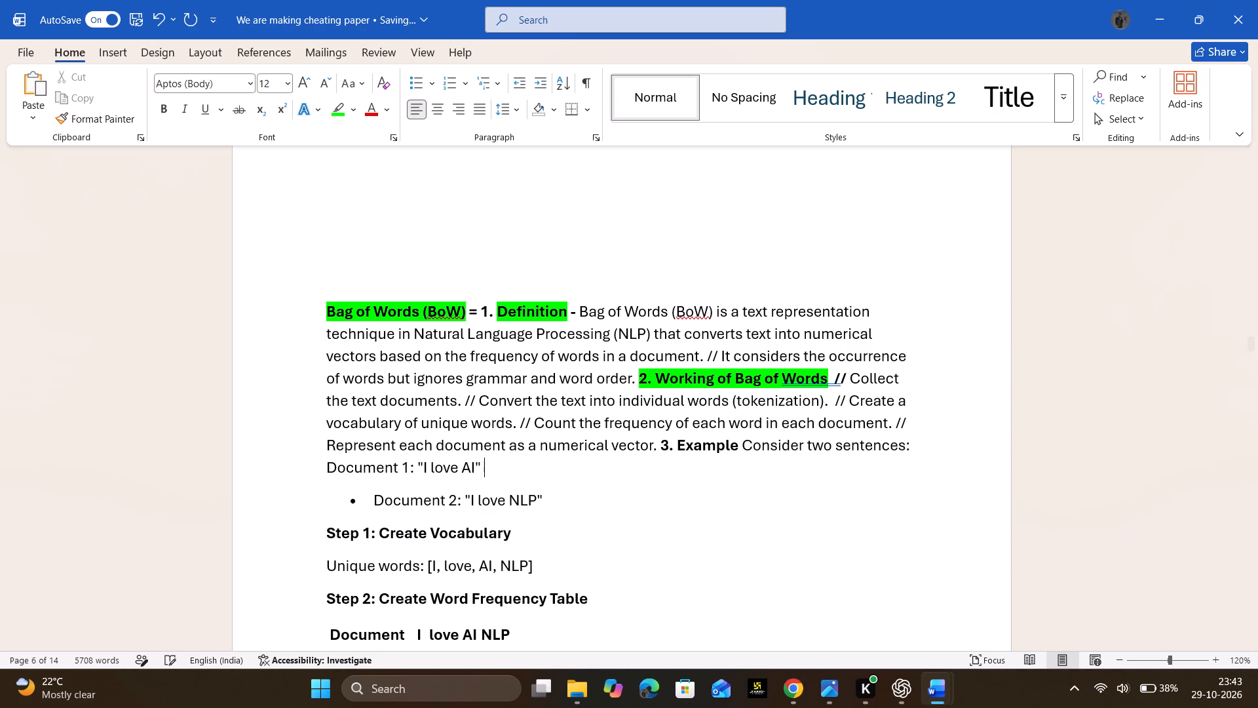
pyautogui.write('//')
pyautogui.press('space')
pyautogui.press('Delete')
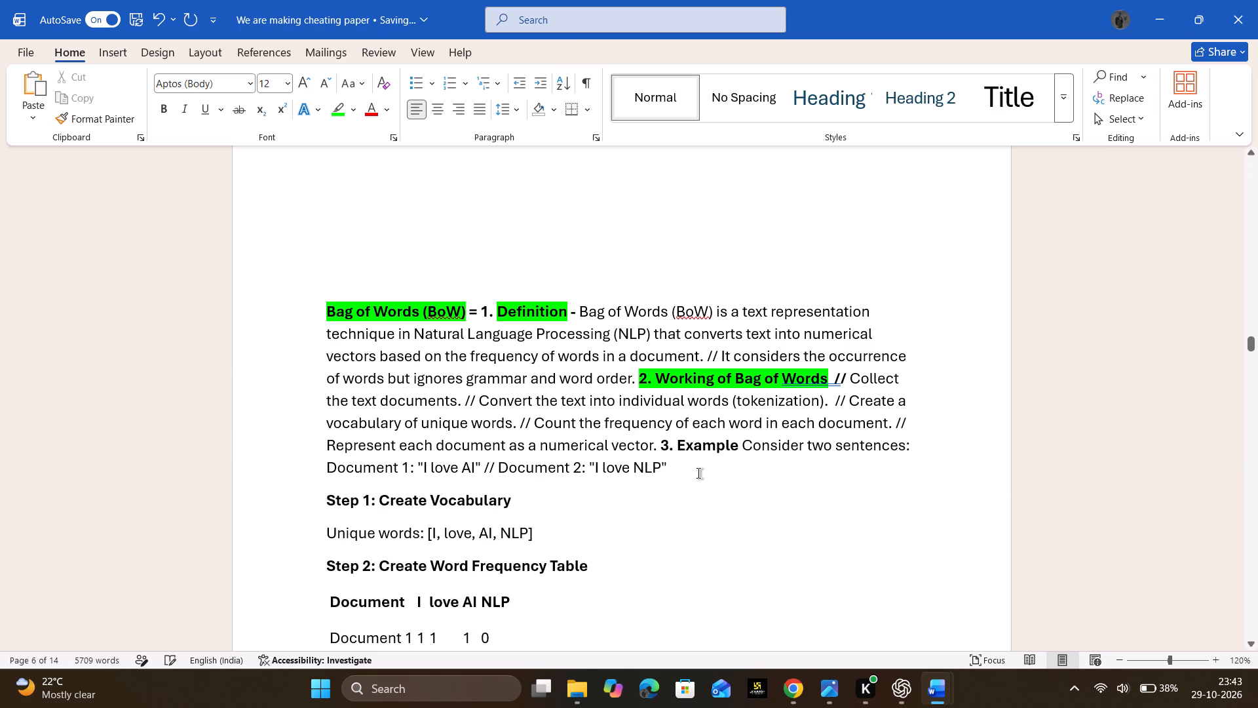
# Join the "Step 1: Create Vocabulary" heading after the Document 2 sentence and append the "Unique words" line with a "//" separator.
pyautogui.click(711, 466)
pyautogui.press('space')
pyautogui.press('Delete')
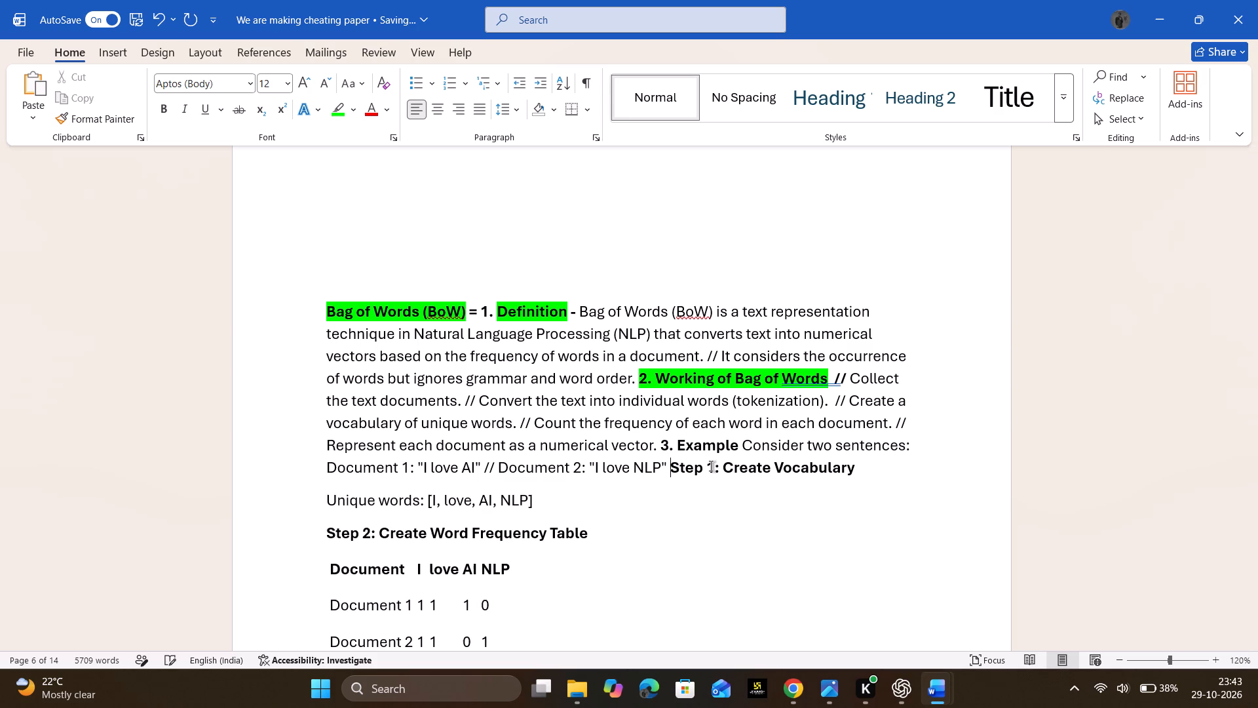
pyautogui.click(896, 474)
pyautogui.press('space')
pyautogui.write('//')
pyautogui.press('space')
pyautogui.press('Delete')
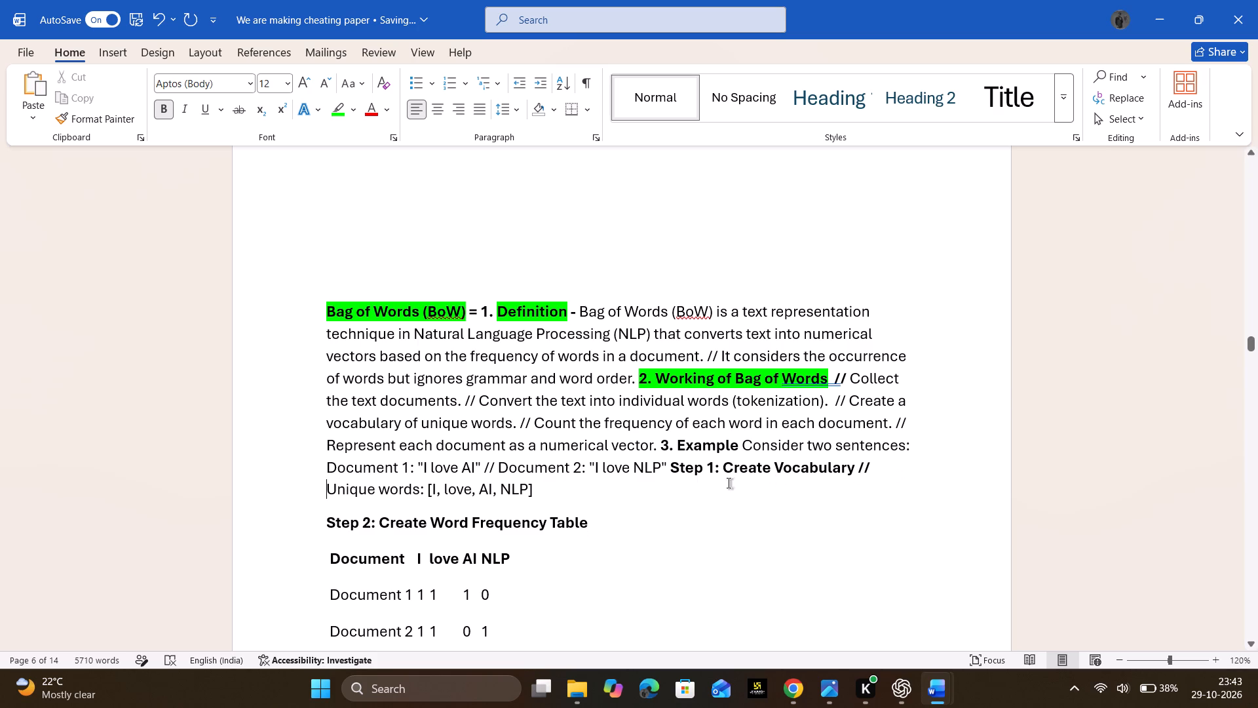
# Join the "Step 2: Create Word Frequency Table" heading after the unique words and merge it into the table's header row with "//".
pyautogui.click(712, 495)
pyautogui.press('space')
pyautogui.press('Delete')
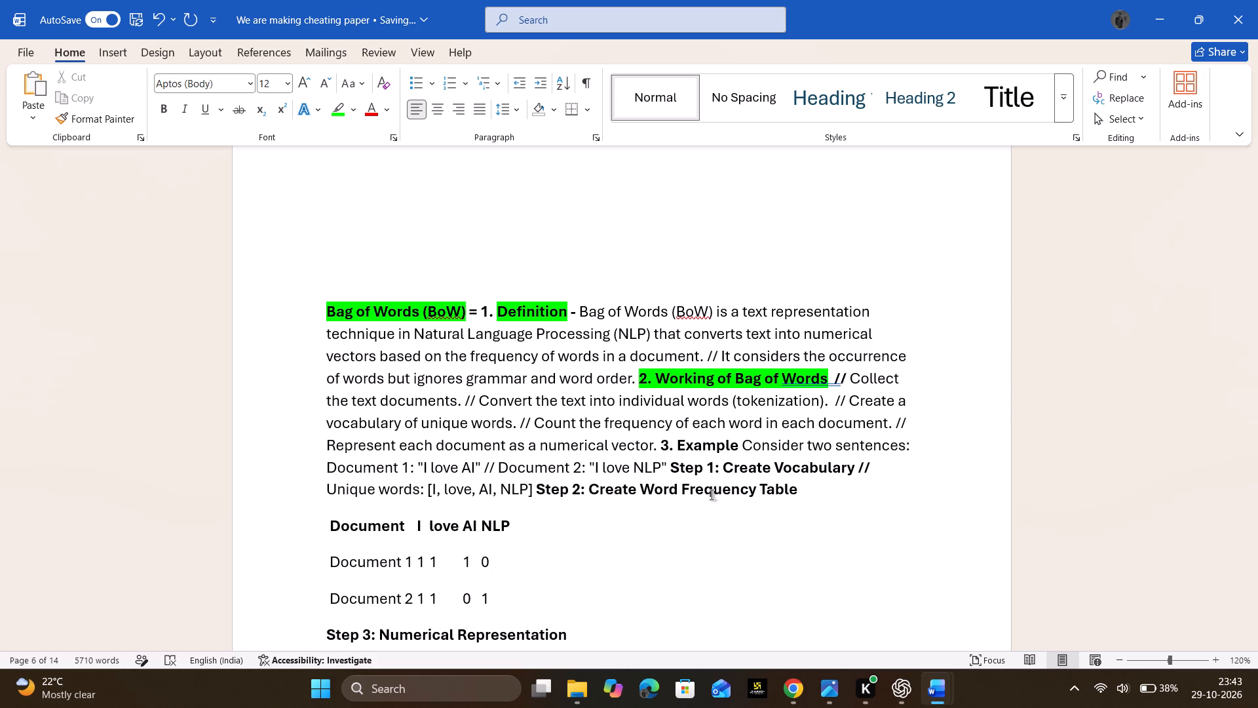
pyautogui.click(853, 496)
pyautogui.press('space')
pyautogui.write('//')
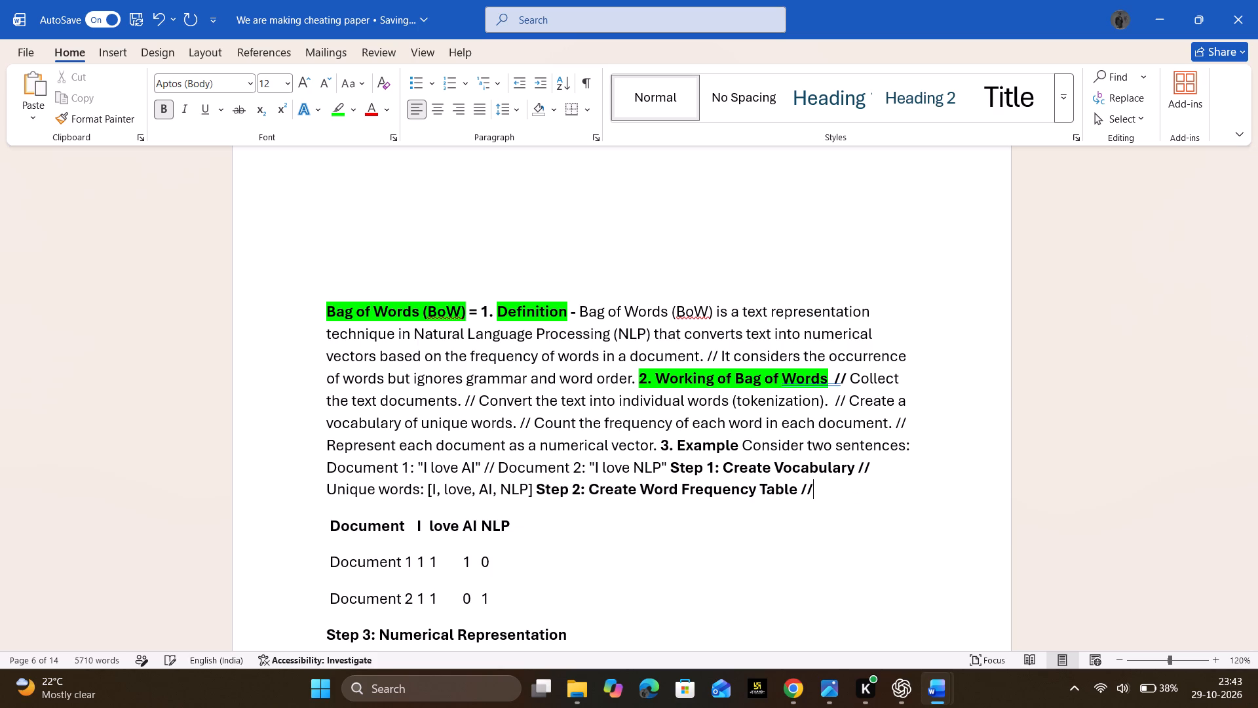
pyautogui.press('space')
pyautogui.press('Delete')
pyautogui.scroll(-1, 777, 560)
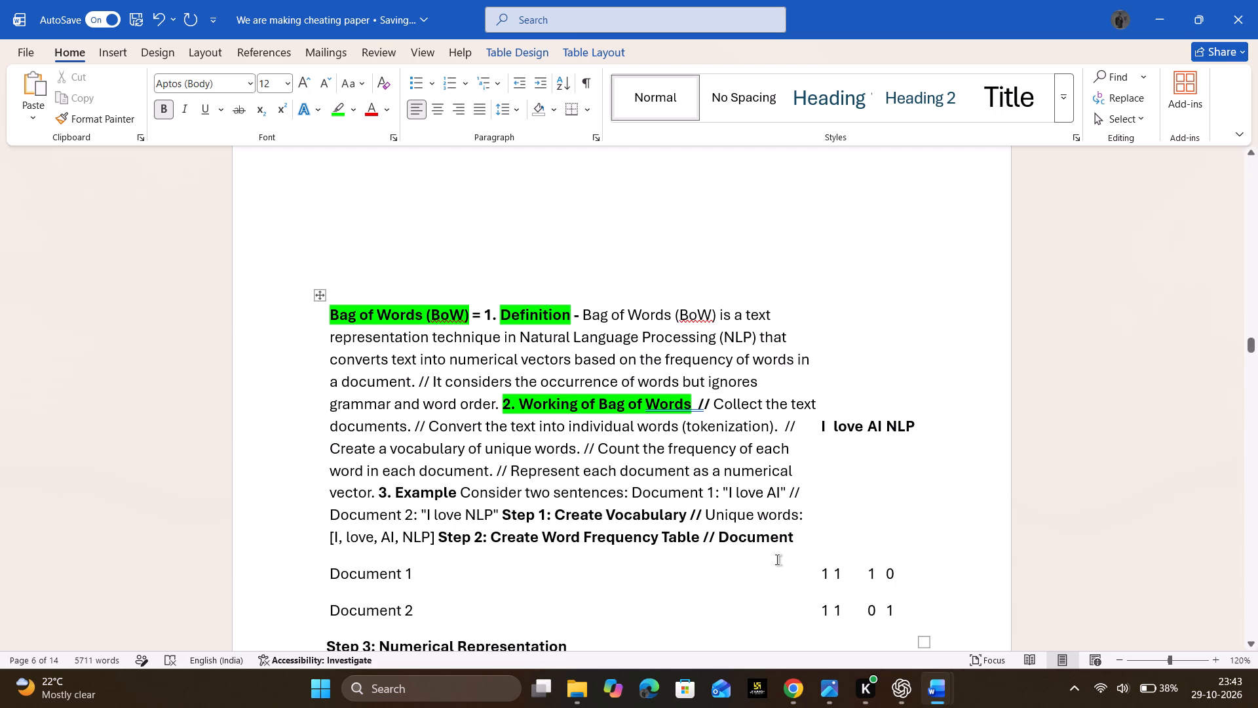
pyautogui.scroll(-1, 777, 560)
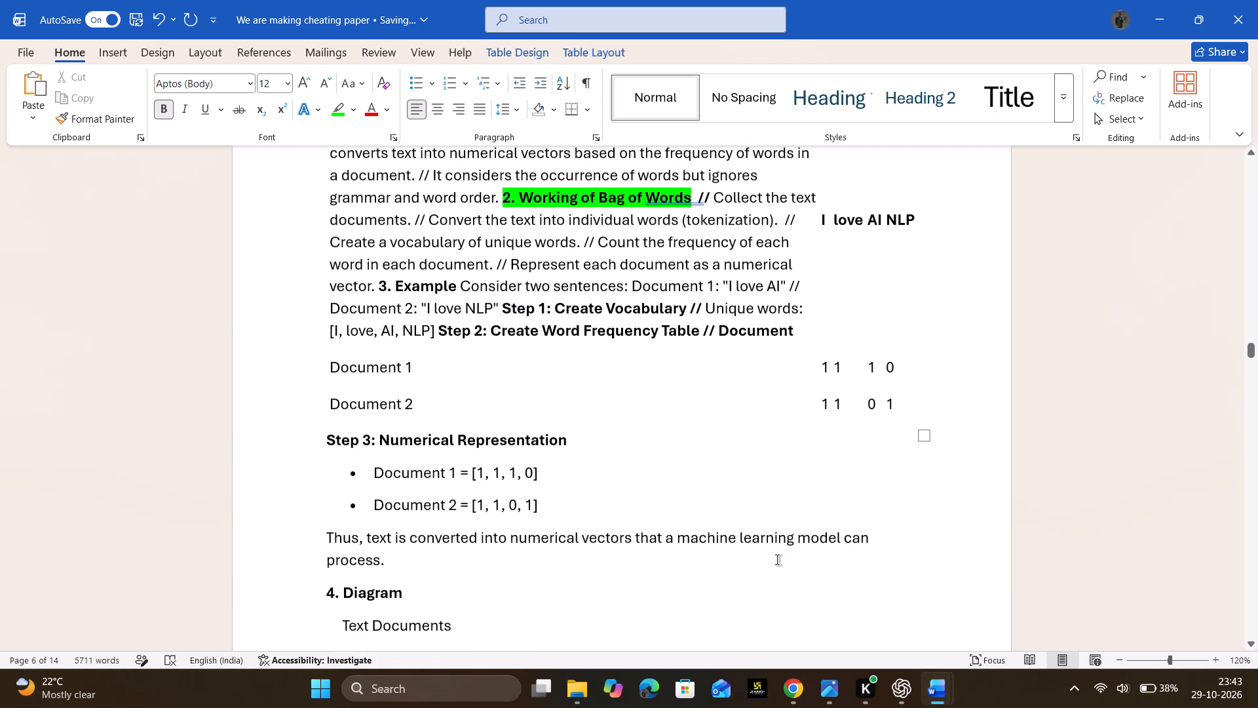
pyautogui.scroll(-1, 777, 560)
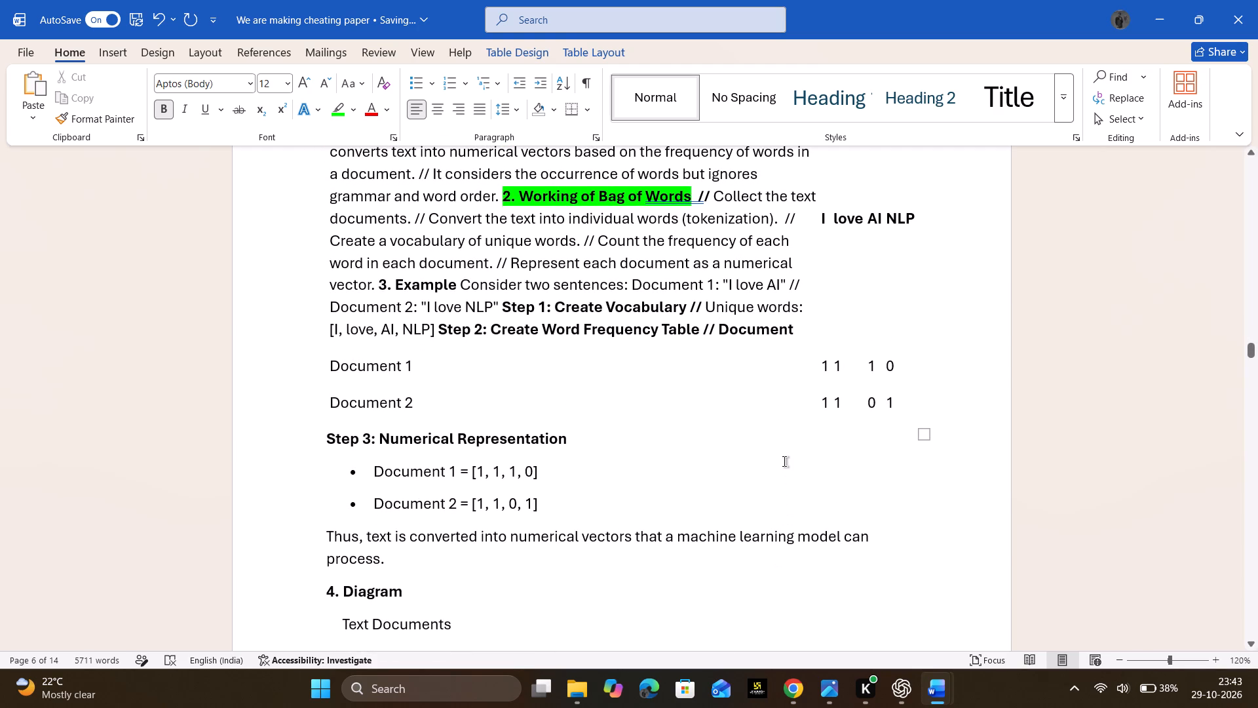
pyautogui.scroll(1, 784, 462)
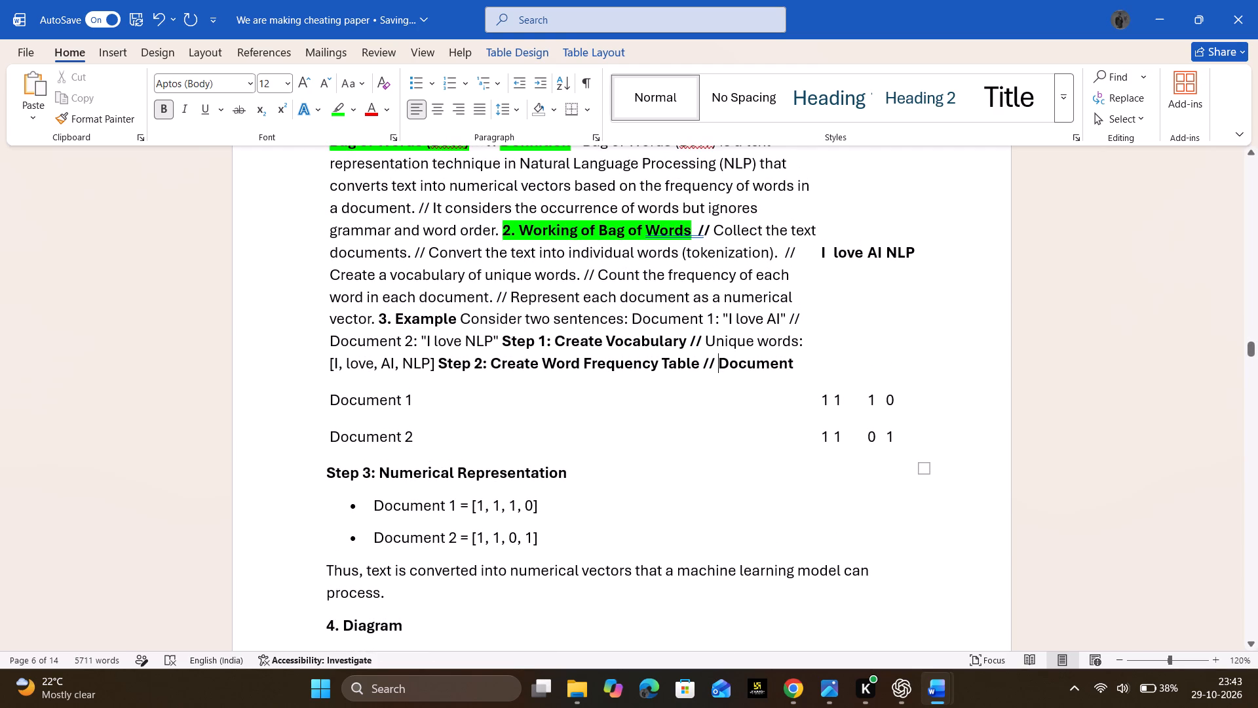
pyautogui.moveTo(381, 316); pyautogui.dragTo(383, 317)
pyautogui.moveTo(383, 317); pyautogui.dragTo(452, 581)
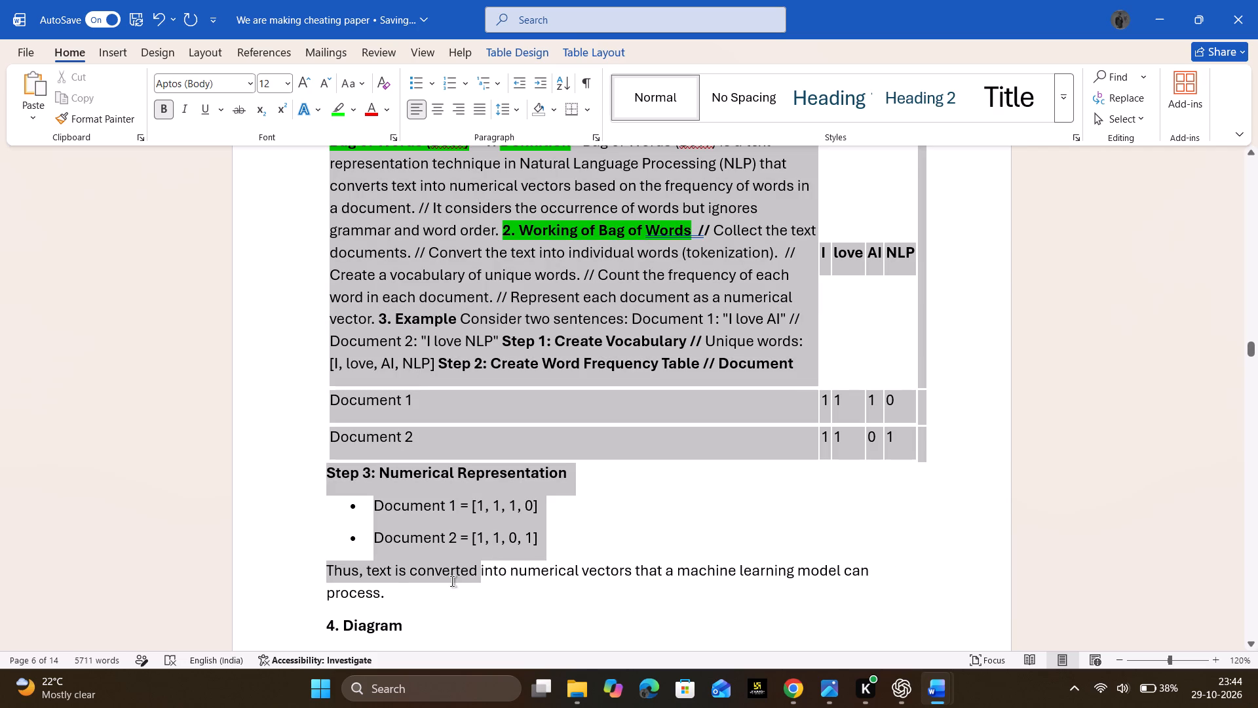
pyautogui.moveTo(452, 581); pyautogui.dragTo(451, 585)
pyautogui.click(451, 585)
# Delete the Example content from "3. Example" through the table's Document rows, Step 3 and the "Thus, text is converted..." paragraph.
pyautogui.scroll(-1, 451, 585)
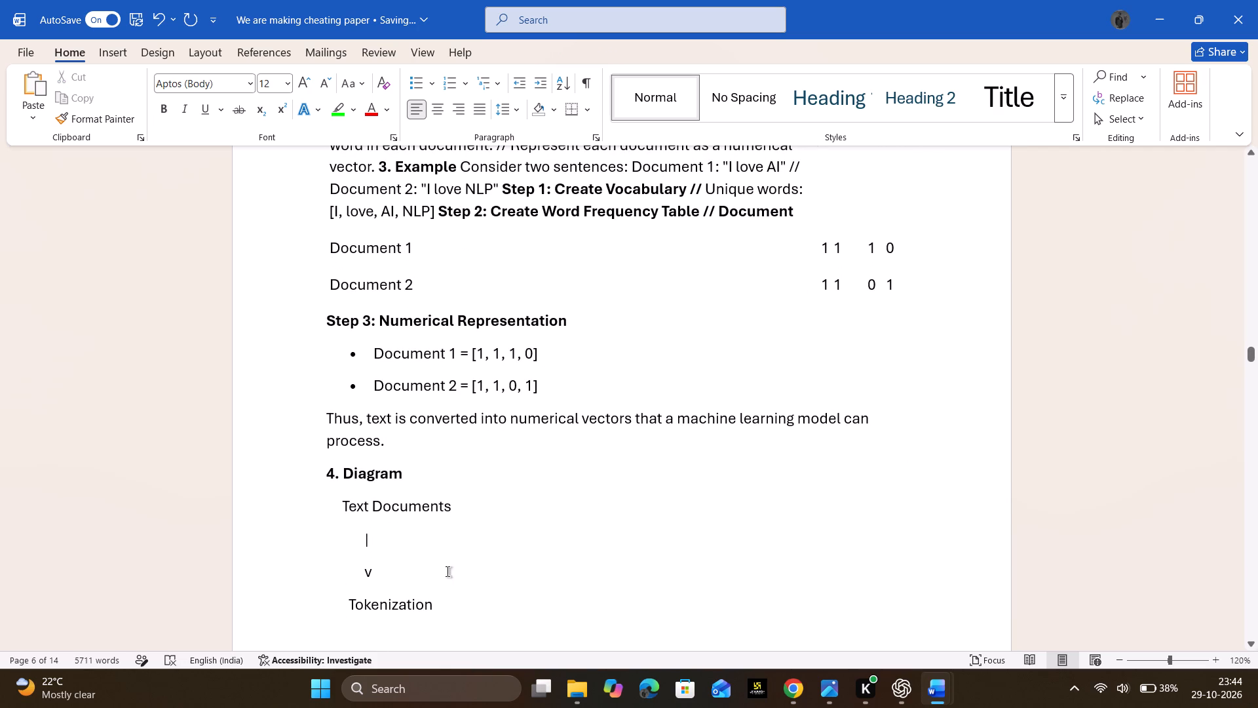
pyautogui.click(422, 476)
pyautogui.moveTo(395, 451); pyautogui.dragTo(411, 237)
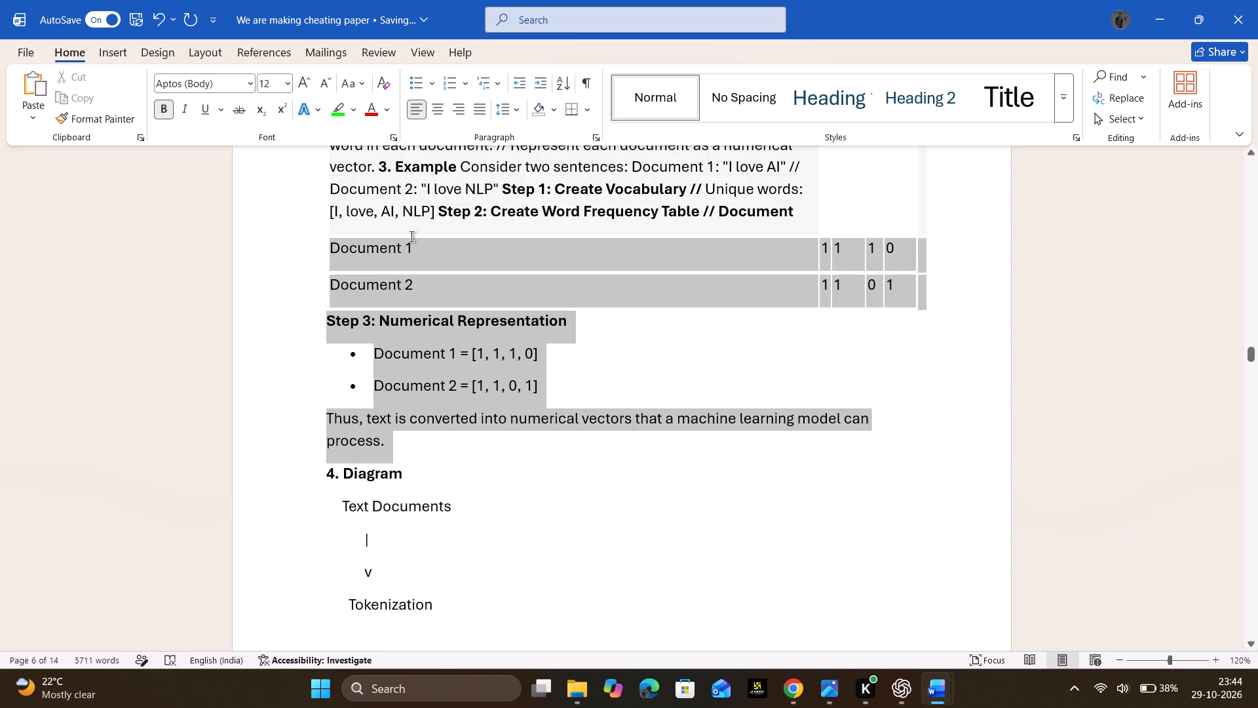
pyautogui.moveTo(411, 237); pyautogui.dragTo(396, 259)
pyautogui.press('BackSpace')
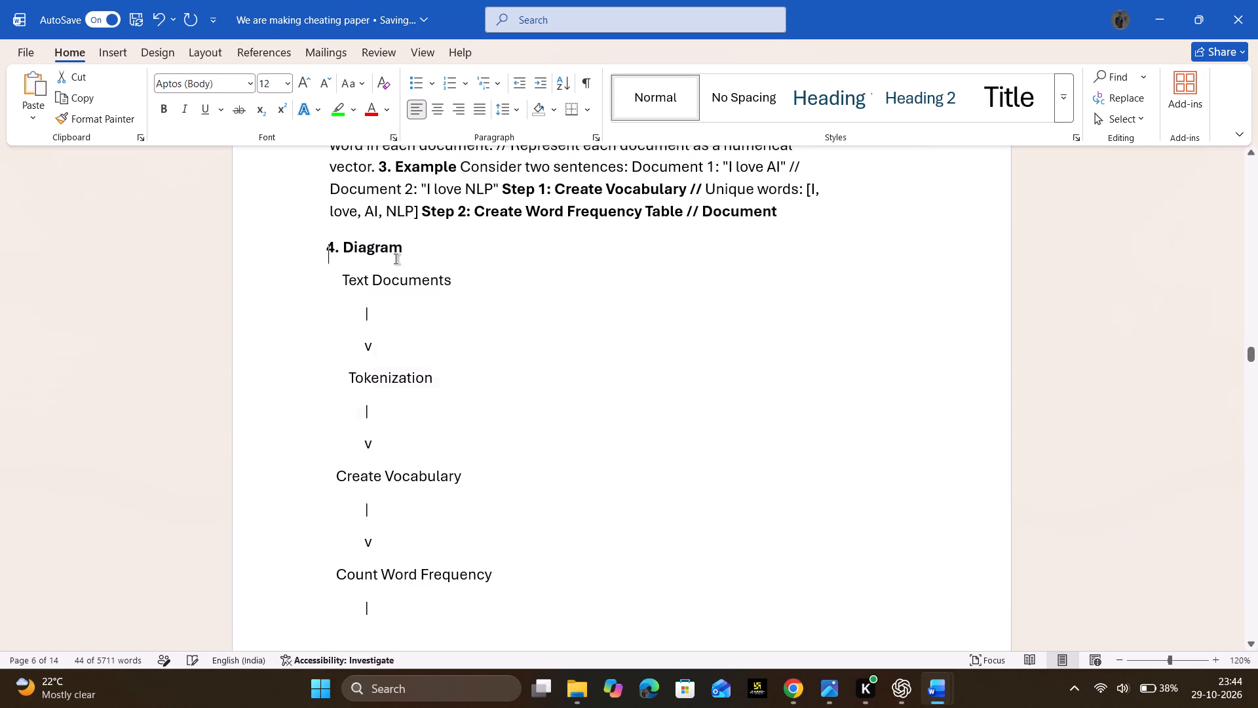
pyautogui.scroll(1, 396, 259)
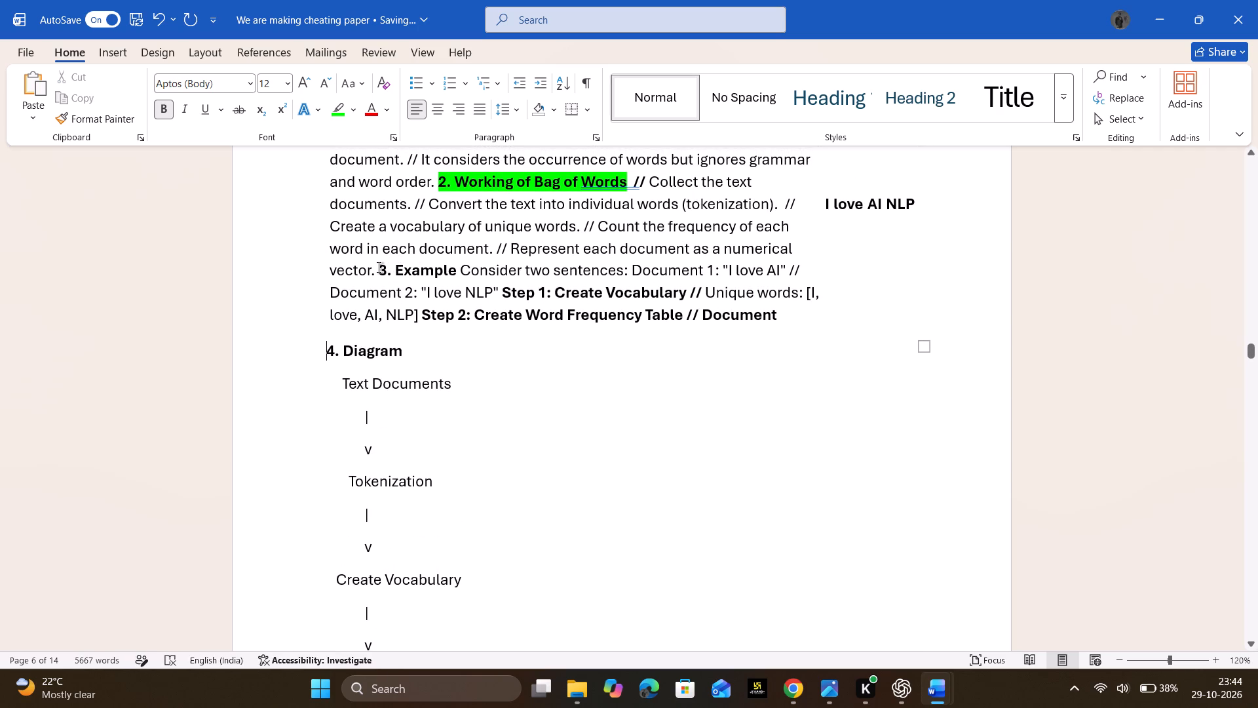
pyautogui.moveTo(379, 267); pyautogui.dragTo(769, 321)
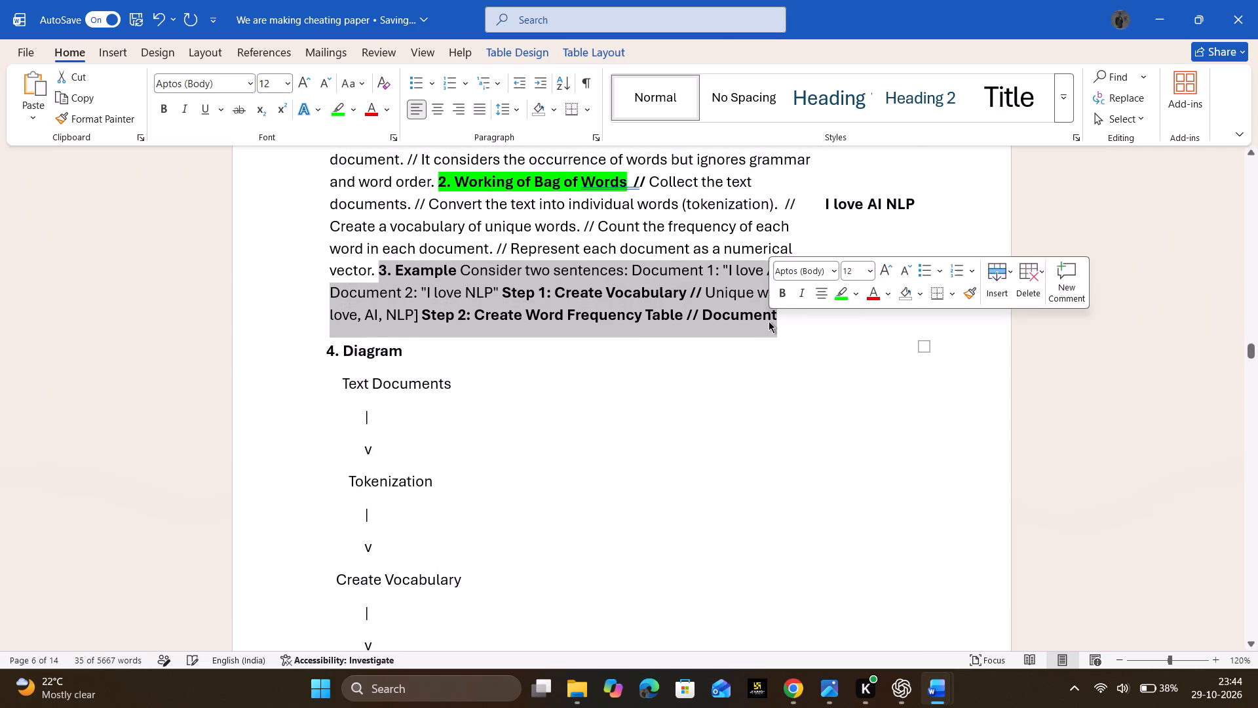
pyautogui.press('BackSpace')
# Delete the rest of the Bag of Words notes, from "4. Diagram" through the Conclusion paragraph.
pyautogui.scroll(-1, 769, 321)
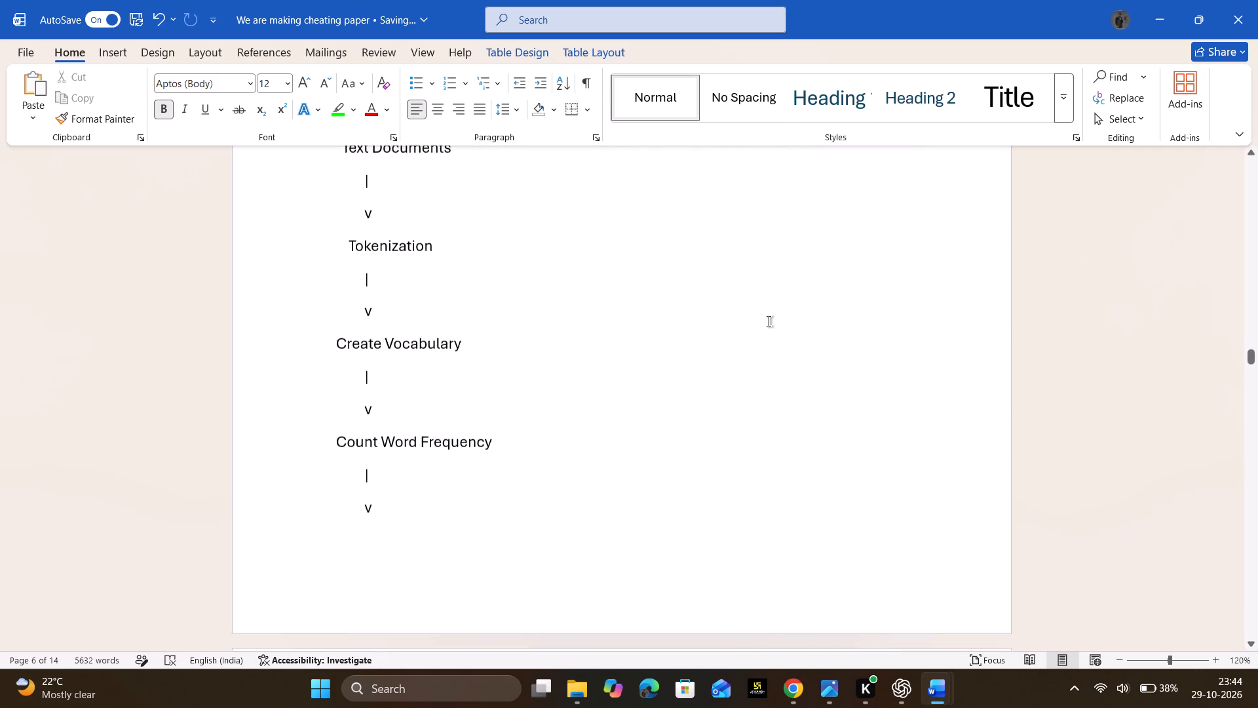
pyautogui.scroll(-7, 769, 321)
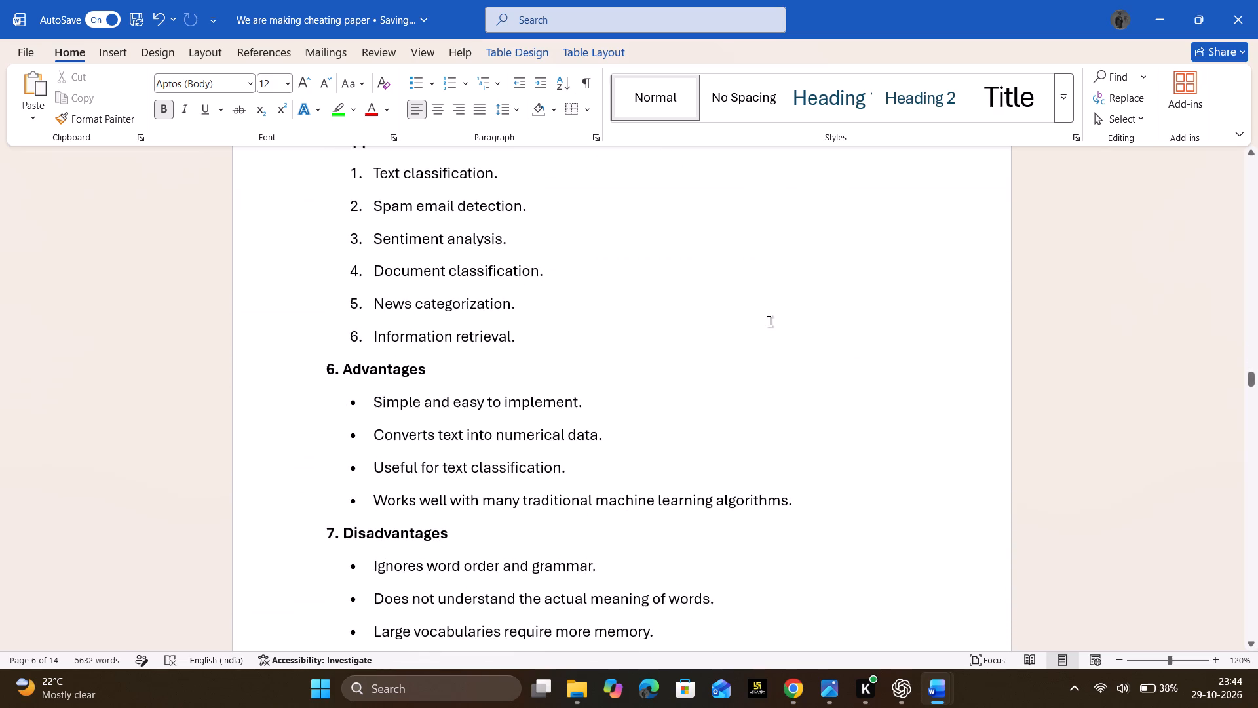
pyautogui.scroll(-3, 769, 321)
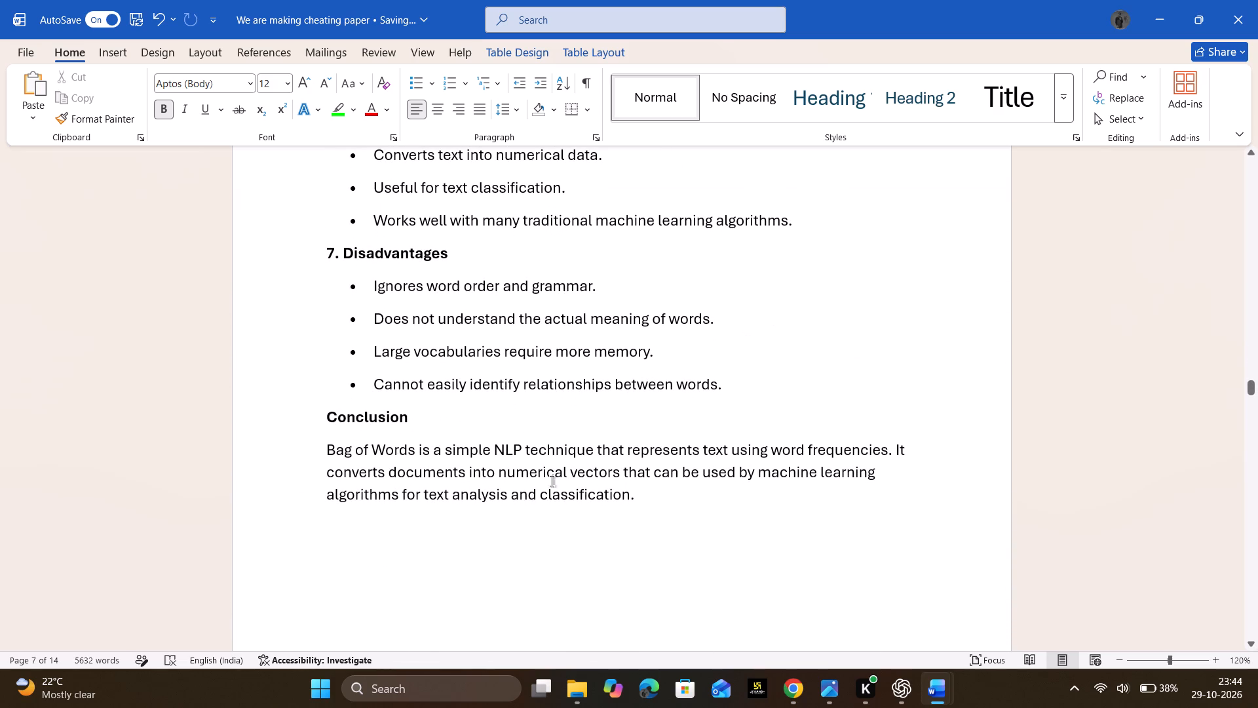
pyautogui.click(488, 531)
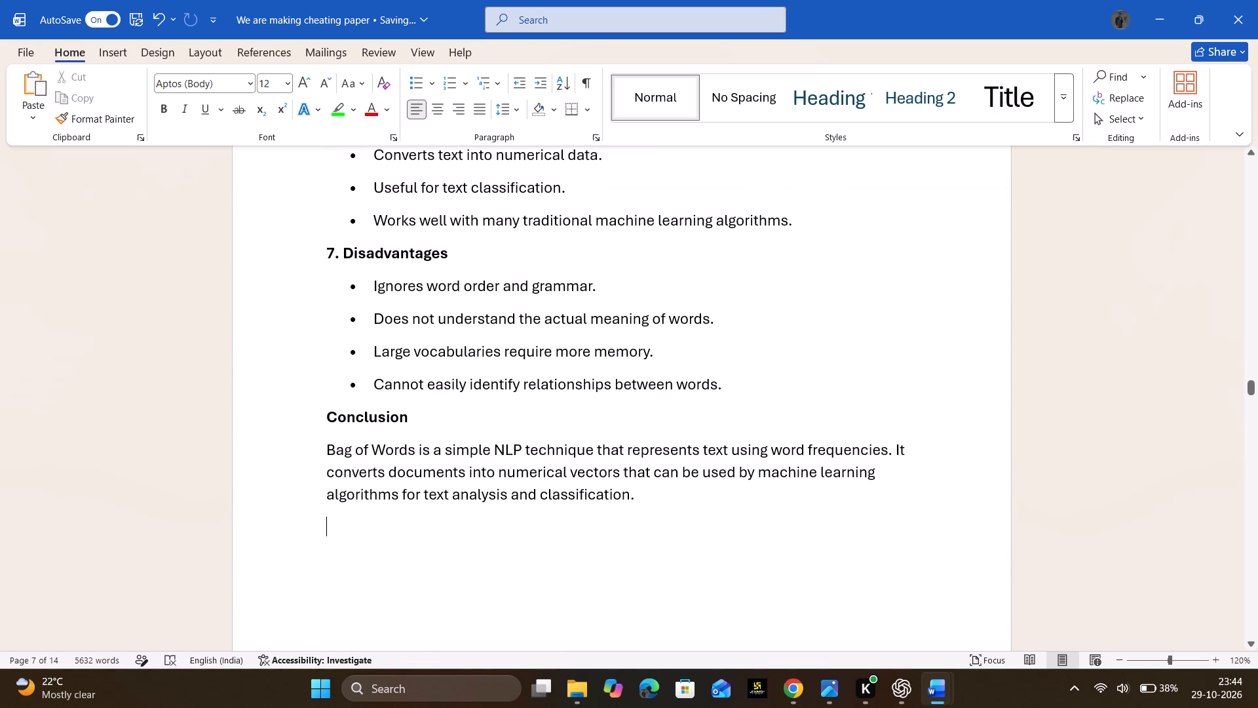
pyautogui.hotkey('shift', 'Up')
pyautogui.hotkey('shift', 'Up')
pyautogui.hotkey('shift', 'Up')
pyautogui.hotkey('shift', 'Up')
pyautogui.hotkey('shift', 'Up')
pyautogui.hotkey('shift', 'Up')
pyautogui.hotkey('shift', 'Up')
pyautogui.hotkey('shift', 'Up')
pyautogui.hotkey('shift', 'Up')
pyautogui.hotkey('shift', 'Up')
pyautogui.hotkey('shift', 'Up')
pyautogui.hotkey('shift', 'Up')
pyautogui.hotkey('shift', 'Up')
pyautogui.hotkey('shift', 'Up')
pyautogui.hotkey('shift', 'Up')
pyautogui.hotkey('shift', 'Up')
pyautogui.hotkey('shift', 'Up')
pyautogui.hotkey('shift', 'Up')
pyautogui.hotkey('shift', 'Up')
pyautogui.hotkey('shift', 'Up')
pyautogui.hotkey('shift', 'Up')
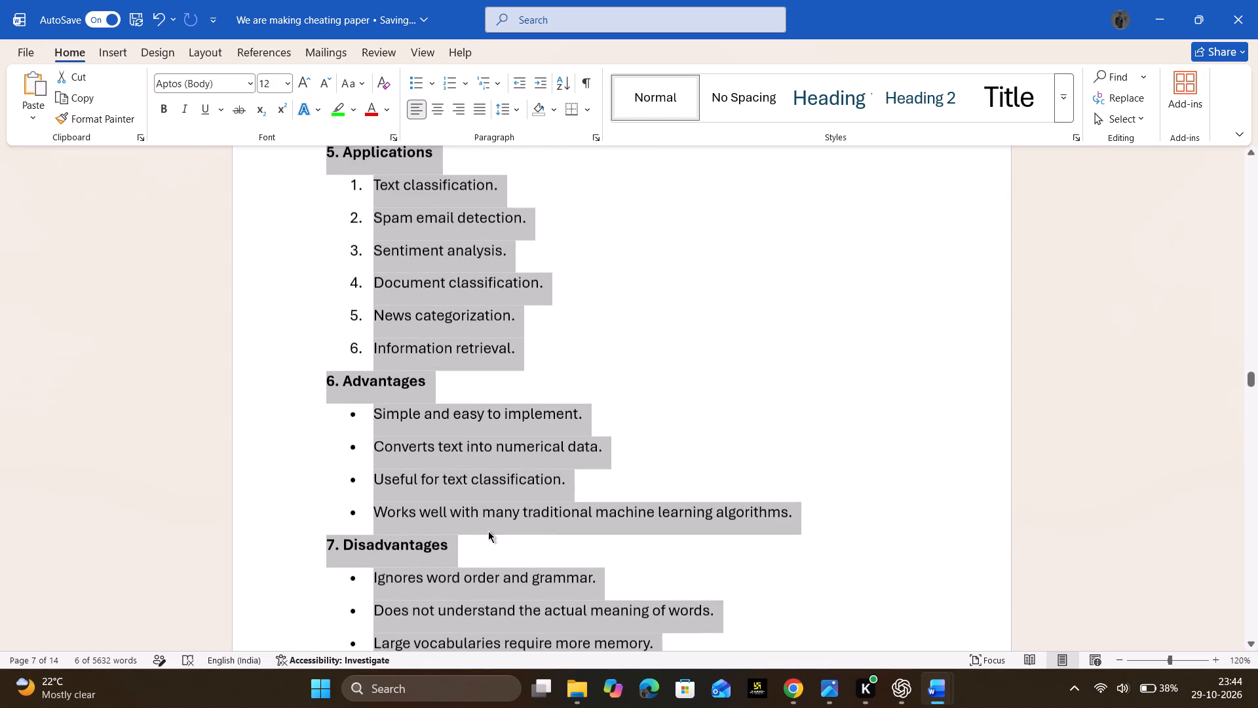
pyautogui.hotkey('shift', 'Up')
pyautogui.hotkey('shift', 'Up')
pyautogui.hotkey('shift', 'Up')
pyautogui.hotkey('shift', 'Up')
pyautogui.hotkey('shift', 'Up')
pyautogui.hotkey('shift', 'Up')
pyautogui.hotkey('shift', 'Up')
pyautogui.hotkey('shift', 'Up')
pyautogui.hotkey('shift', 'Up')
pyautogui.hotkey('shift', 'Up')
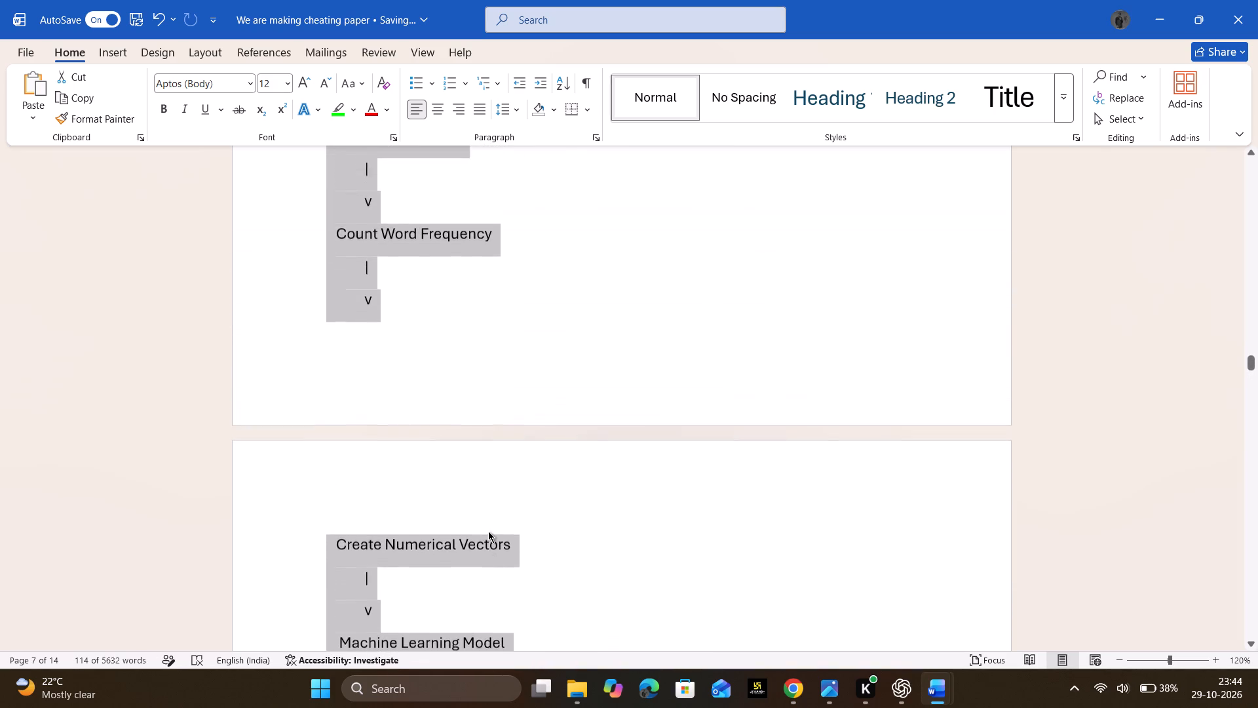
pyautogui.hotkey('shift', 'Up')
pyautogui.hotkey('shift', 'Up')
pyautogui.hotkey('shift', 'Up')
pyautogui.hotkey('shift', 'Up')
pyautogui.hotkey('shift', 'Up')
pyautogui.hotkey('shift', 'Up')
pyautogui.hotkey('shift', 'Up')
pyautogui.hotkey('shift', 'Up')
pyautogui.hotkey('shift', 'Up')
pyautogui.hotkey('shift', 'Down')
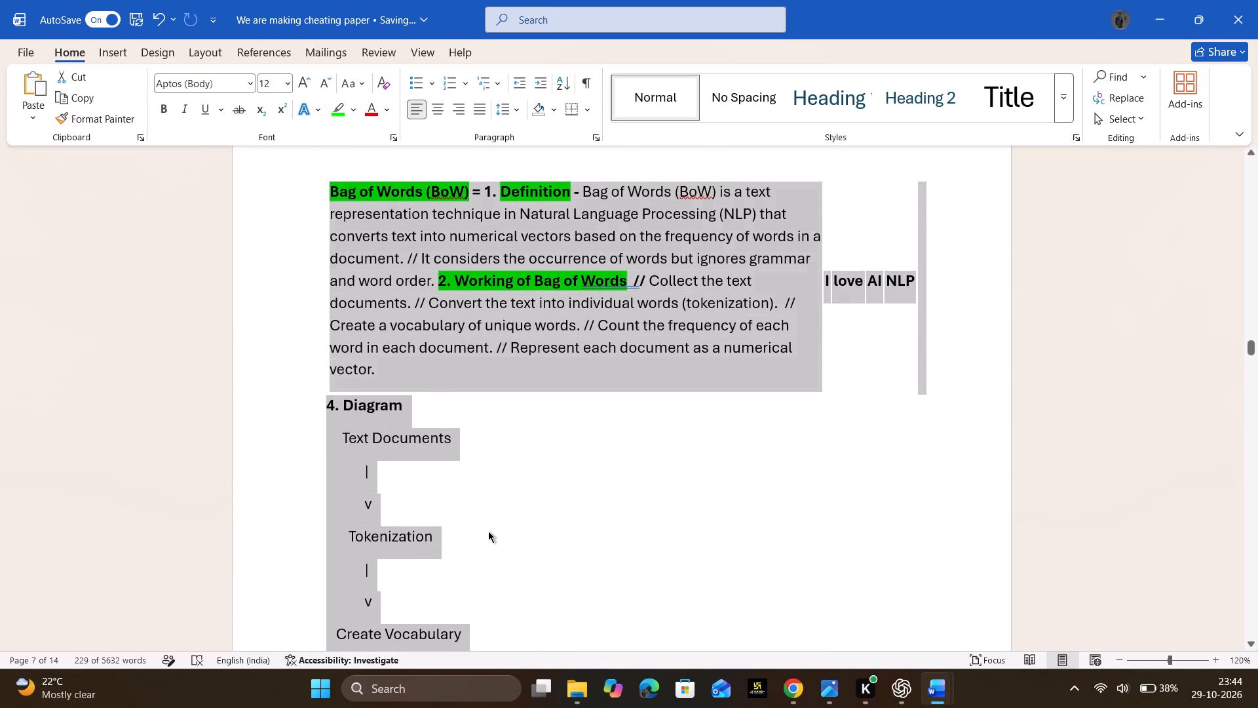
pyautogui.hotkey('shift', 'Down')
pyautogui.hotkey('shift', 'Down')
pyautogui.hotkey('shift', 'Up')
pyautogui.press('BackSpace')
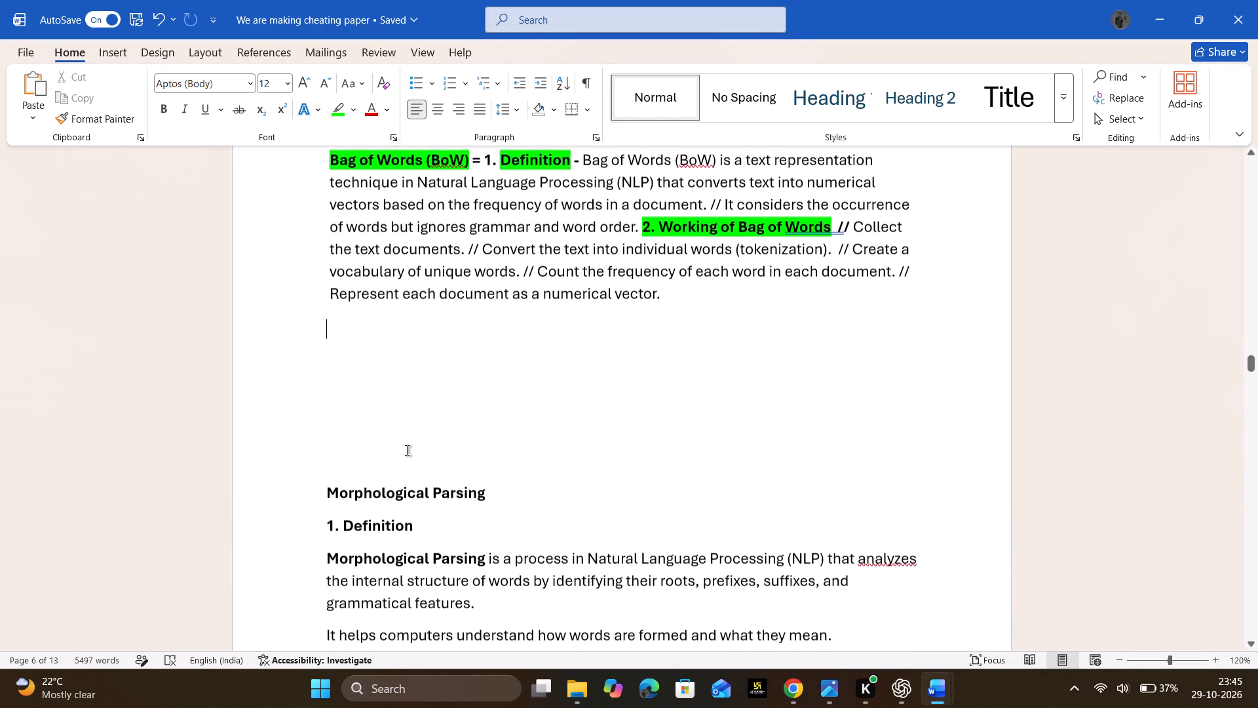
pyautogui.scroll(-1, 407, 450)
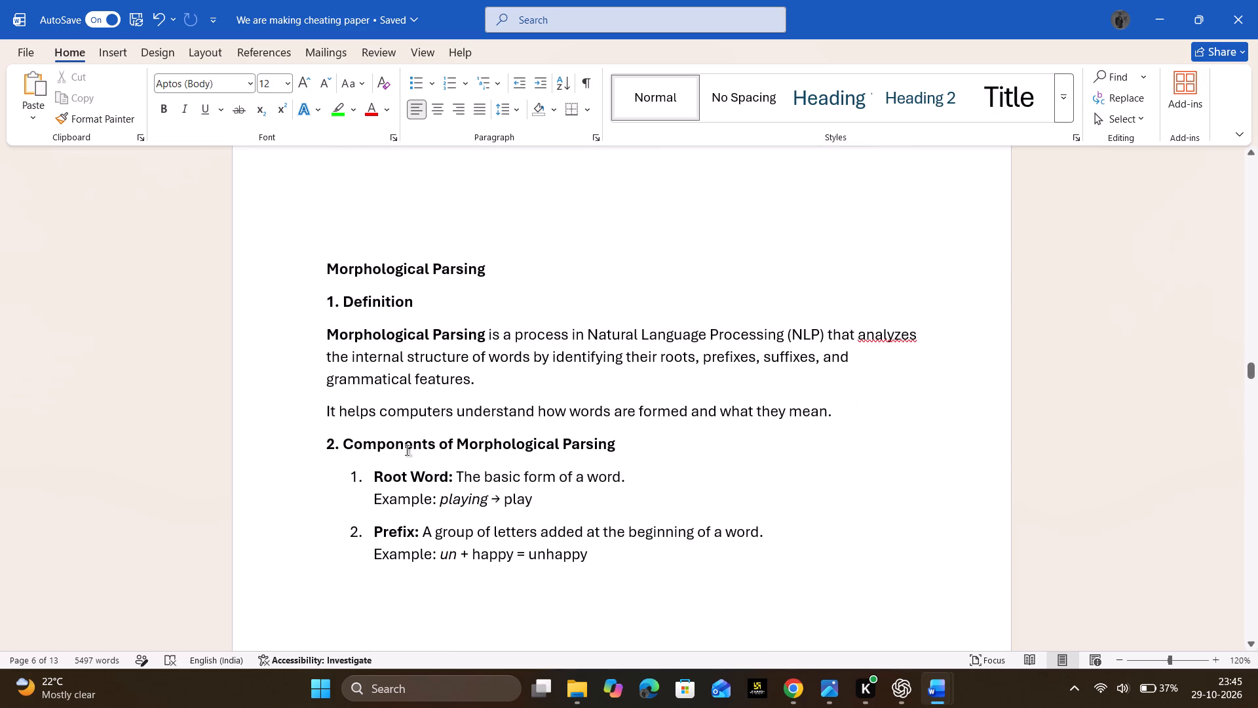
pyautogui.moveTo(508, 258); pyautogui.dragTo(371, 256)
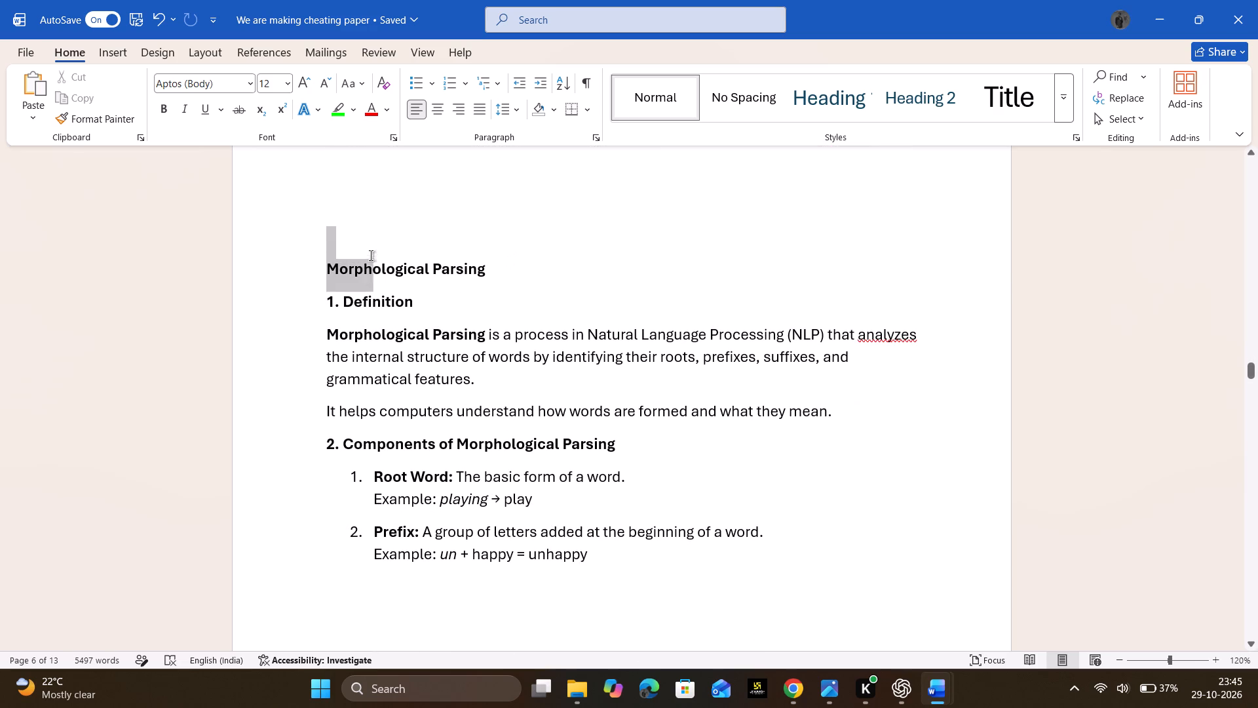
pyautogui.moveTo(371, 256); pyautogui.dragTo(478, 271)
pyautogui.click(478, 271)
pyautogui.moveTo(497, 273); pyautogui.dragTo(390, 269)
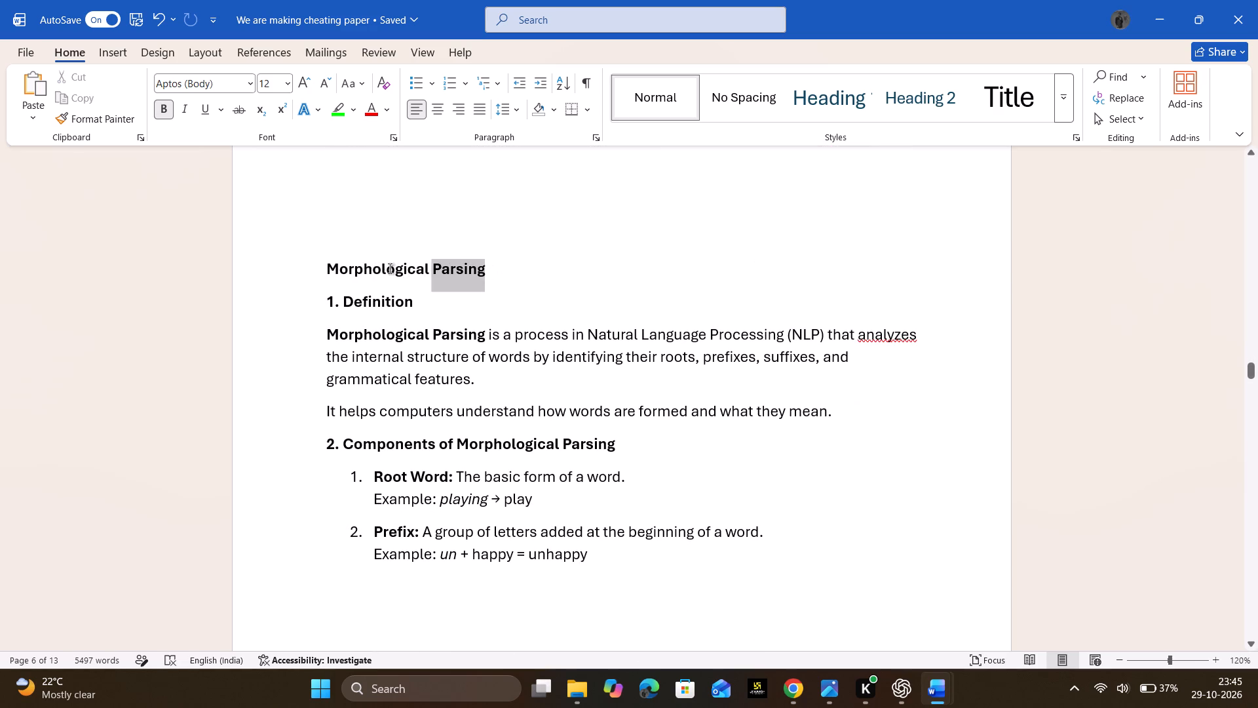
pyautogui.moveTo(390, 269); pyautogui.dragTo(337, 264)
pyautogui.click(408, 232)
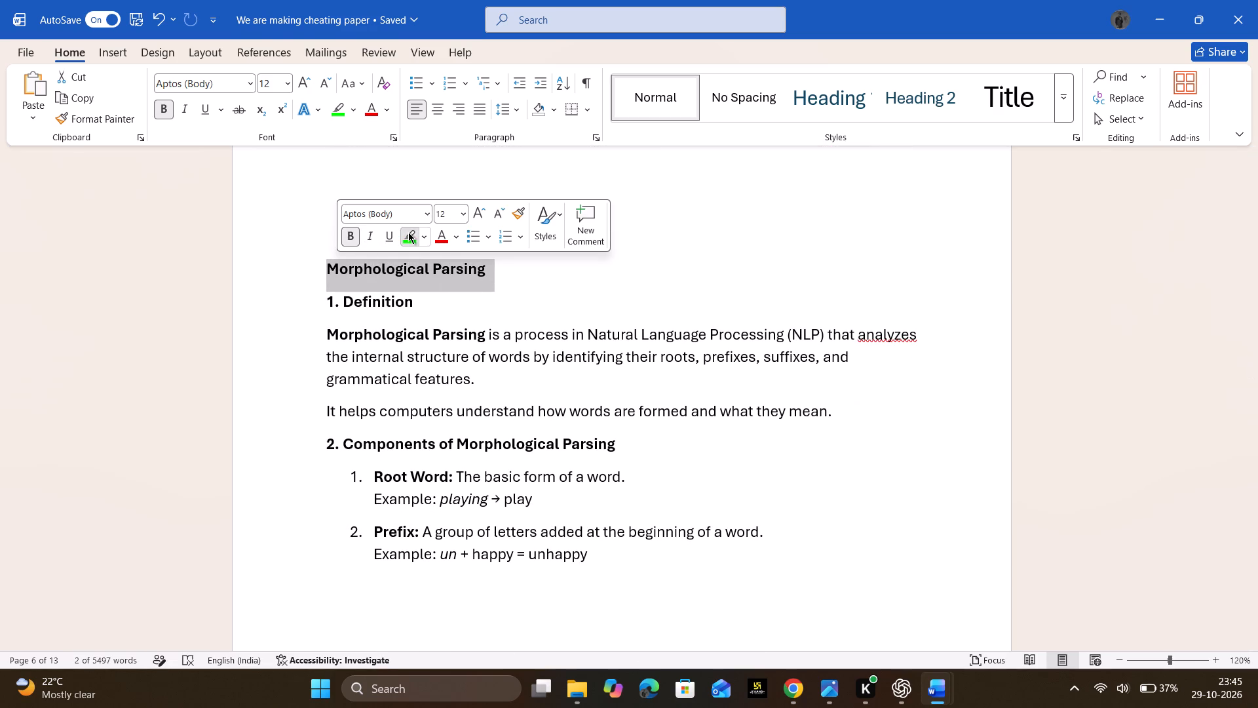
# Add "=" after the Morphological Parsing heading and join "1. Definition" and its first paragraph onto the same line.
pyautogui.click(508, 274)
pyautogui.press('space')
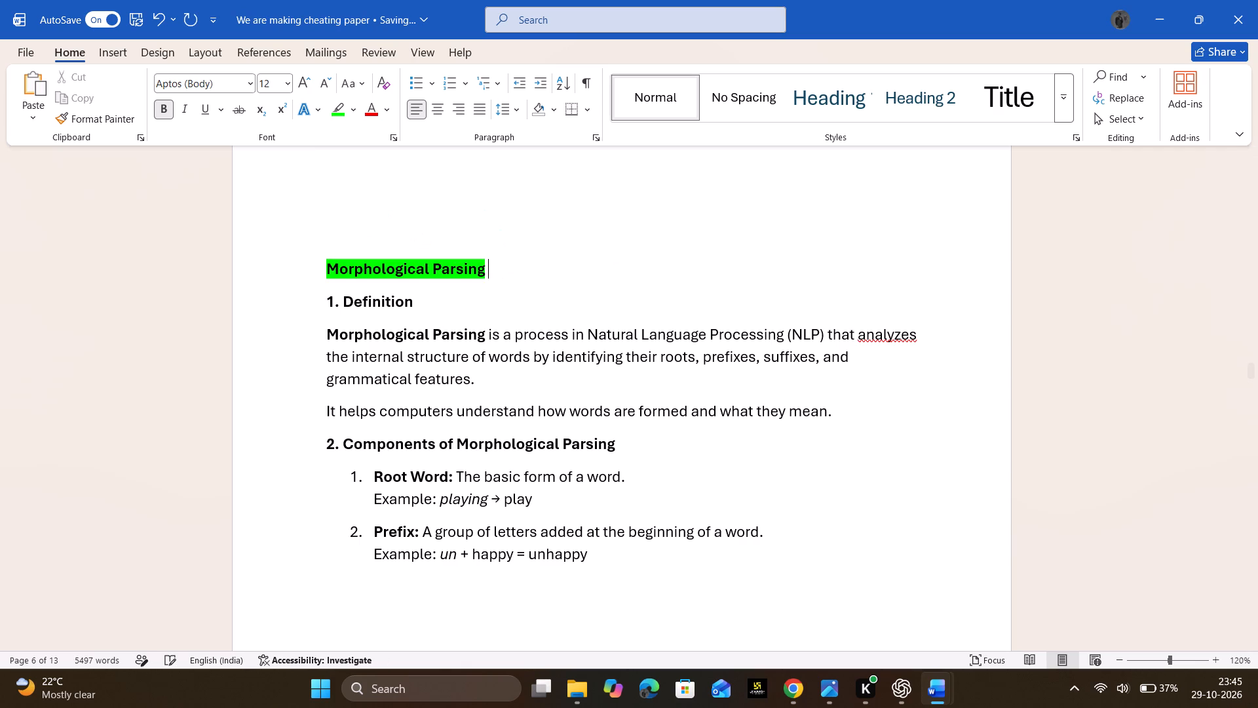
pyautogui.write('=')
pyautogui.press('space')
pyautogui.press('Delete')
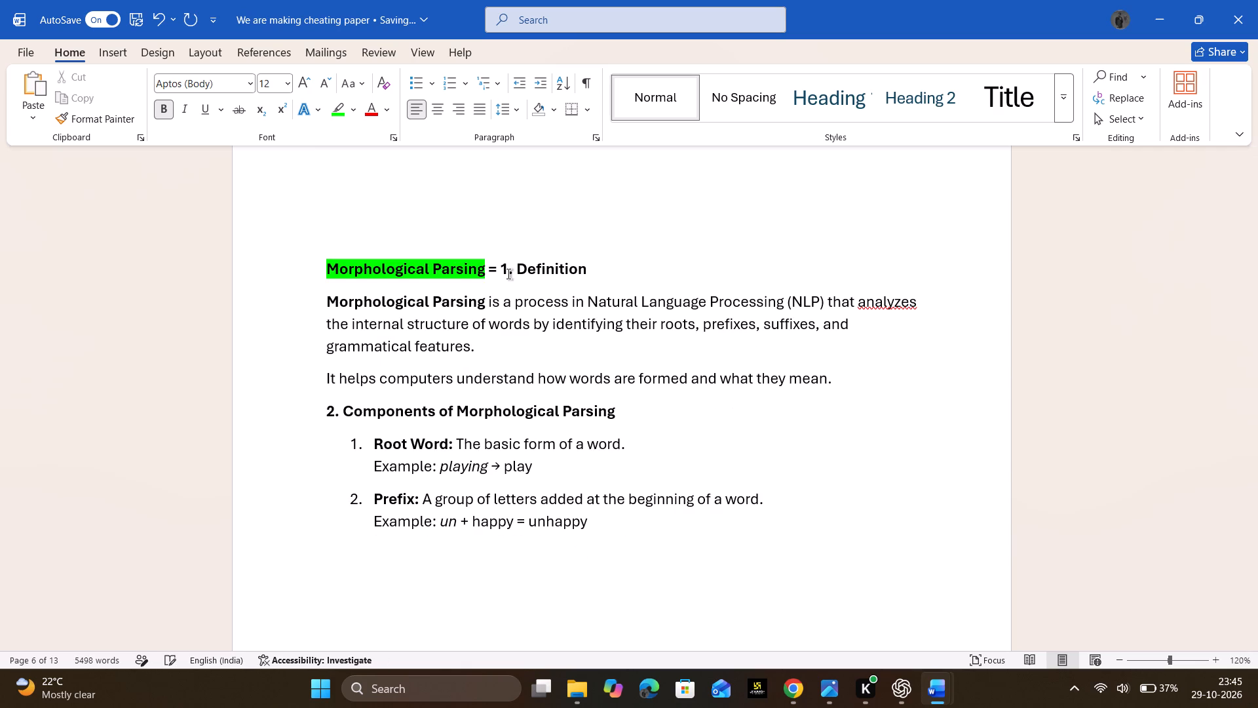
pyautogui.click(603, 273)
pyautogui.press('space')
pyautogui.press('Delete')
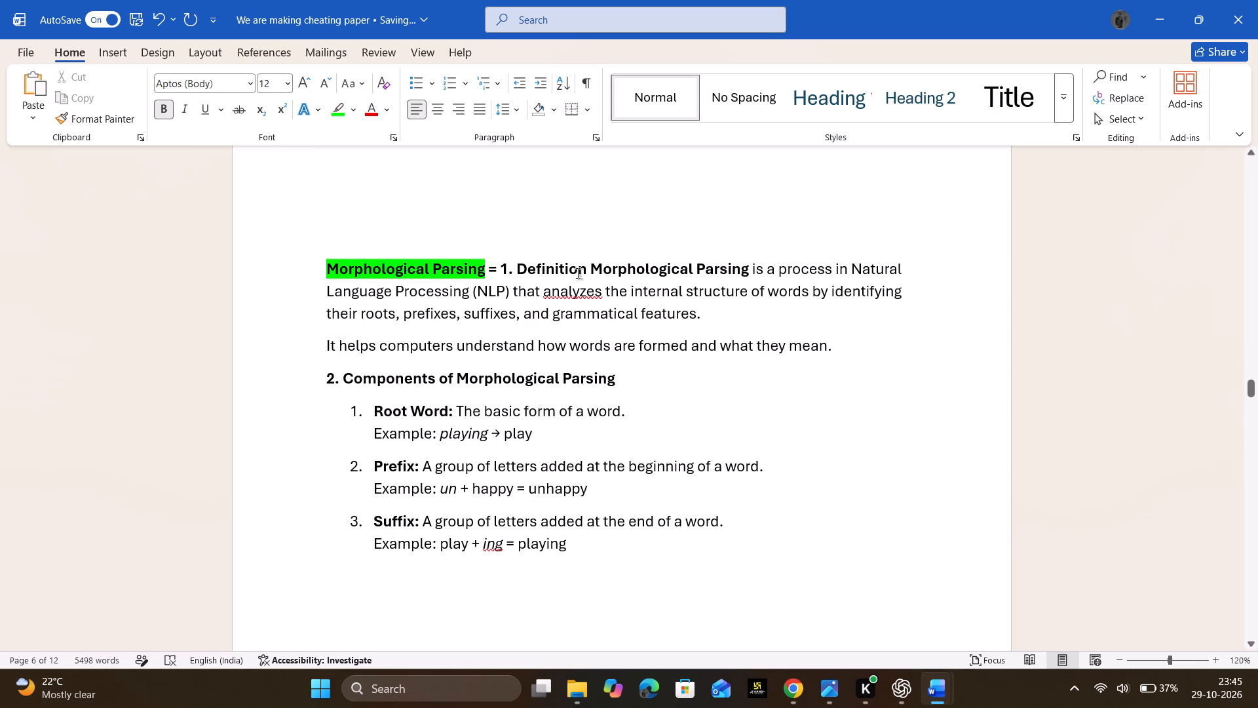
# Highlight the word "Definition" in the Morphological Parsing line in bright green.
pyautogui.click(563, 267)
pyautogui.moveTo(563, 267); pyautogui.dragTo(550, 267)
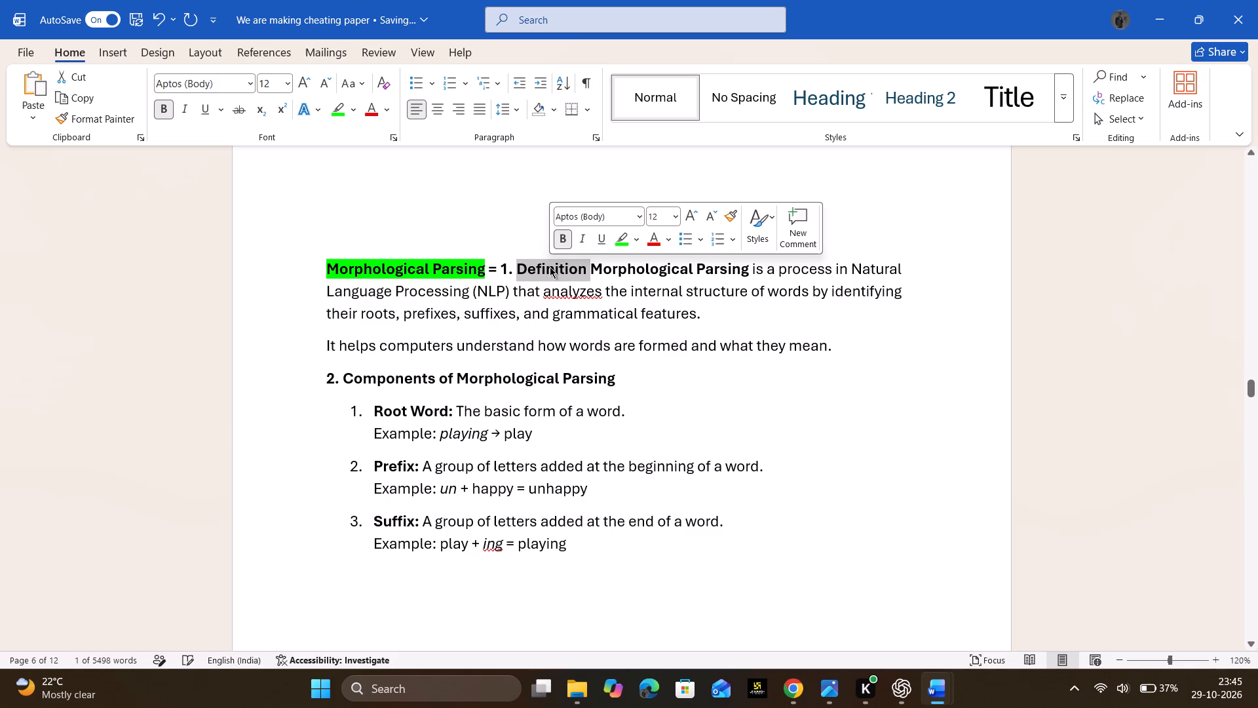
pyautogui.click(616, 235)
pyautogui.click(615, 271)
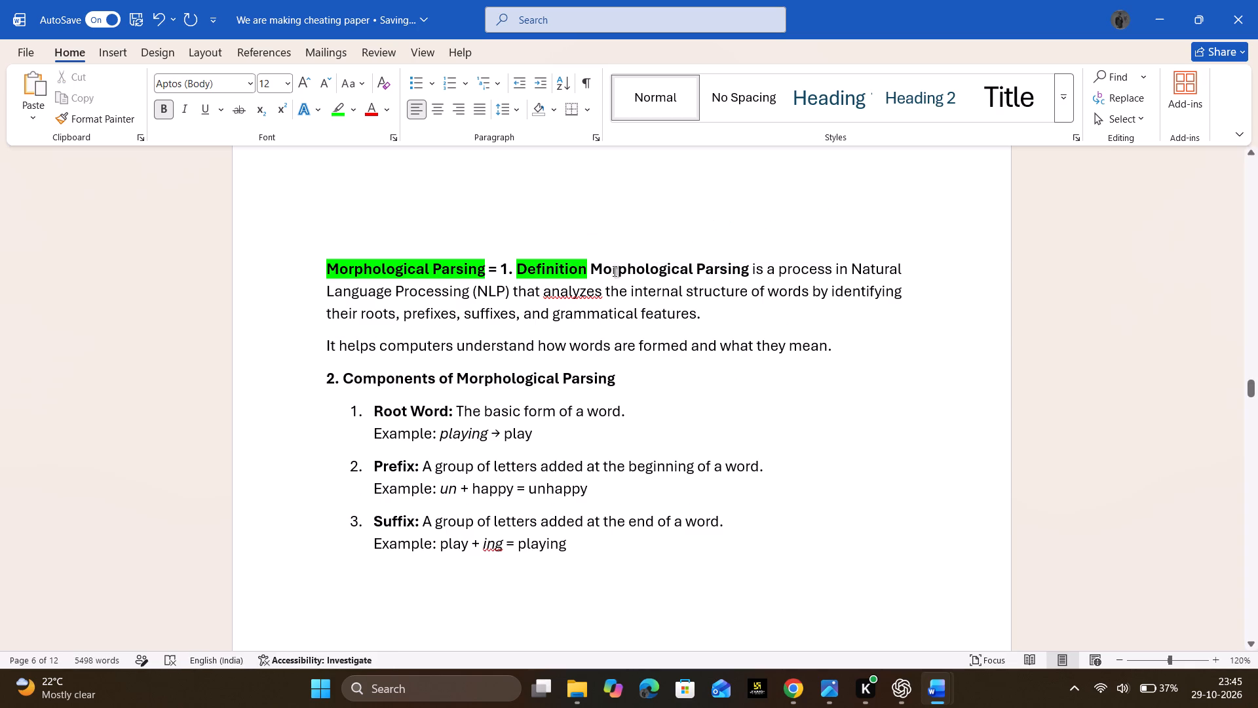
# Remove the bold formatting from "Morphological Parsing" at the start of the definition sentence.
pyautogui.moveTo(615, 271); pyautogui.dragTo(708, 264)
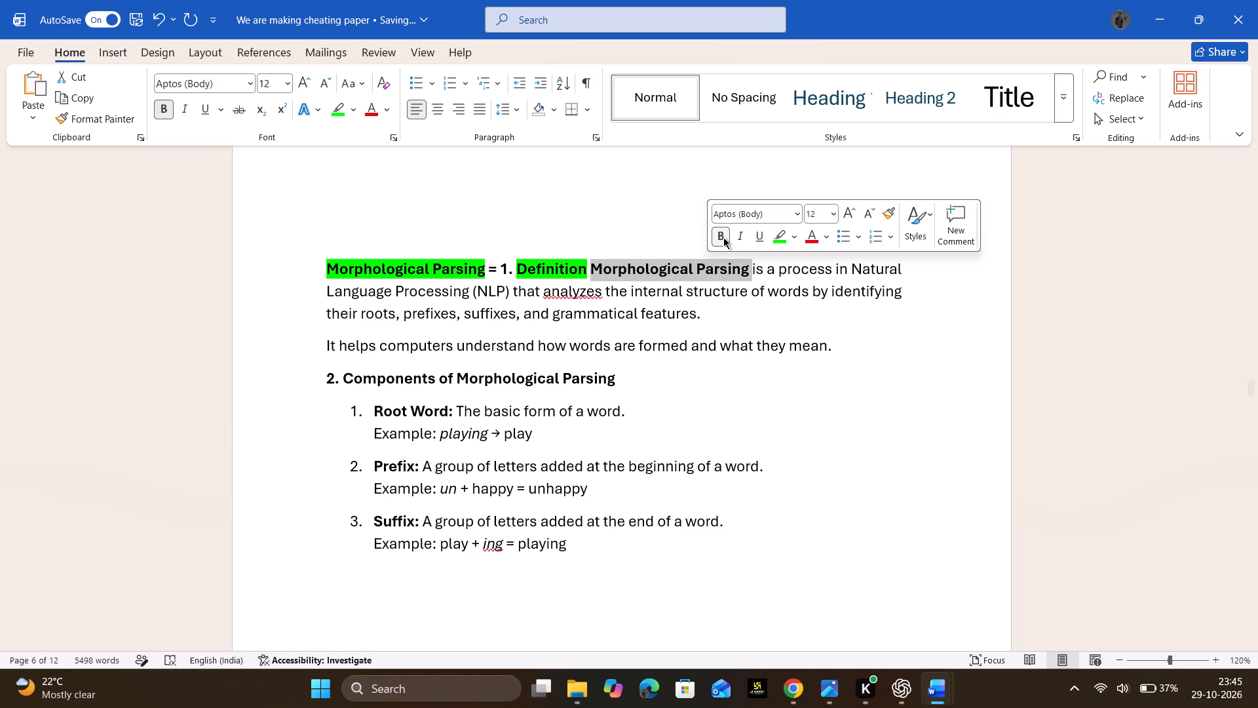
pyautogui.click(723, 237)
# Join the "It helps computers understand" sentence onto the definition paragraph with a "//" separator.
pyautogui.click(730, 324)
pyautogui.press('space')
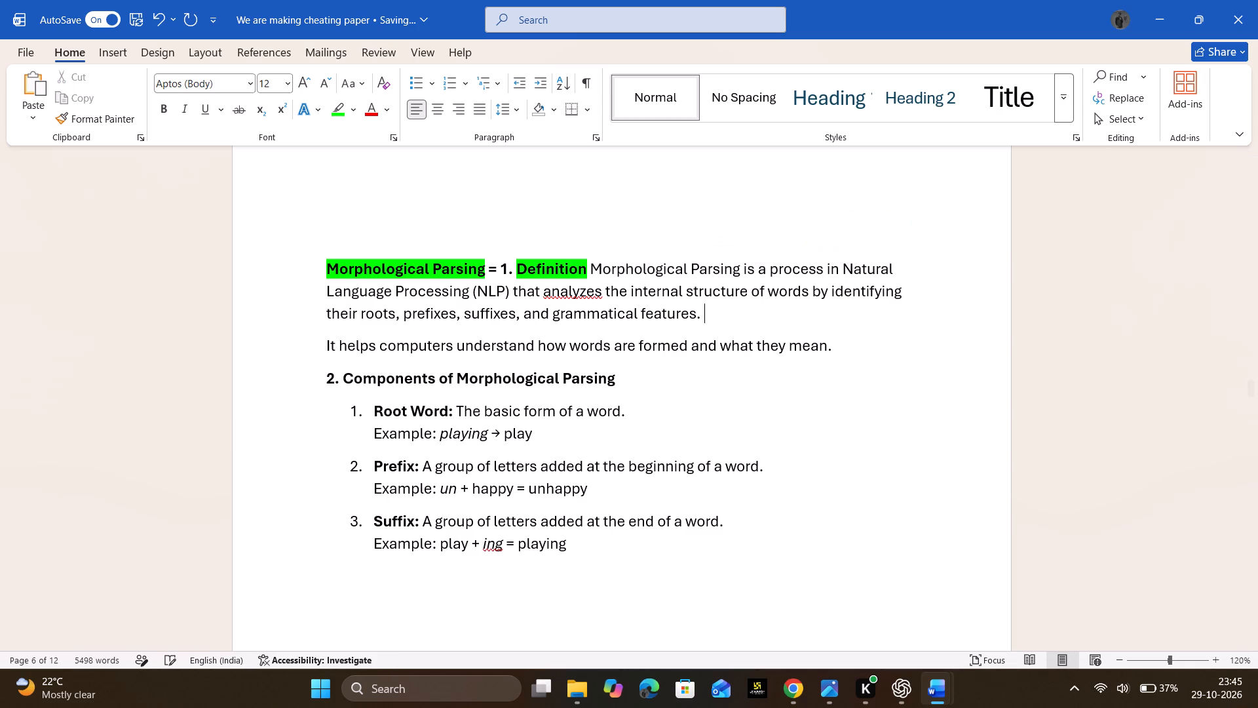
pyautogui.press('Delete')
pyautogui.write('//')
pyautogui.press('space')
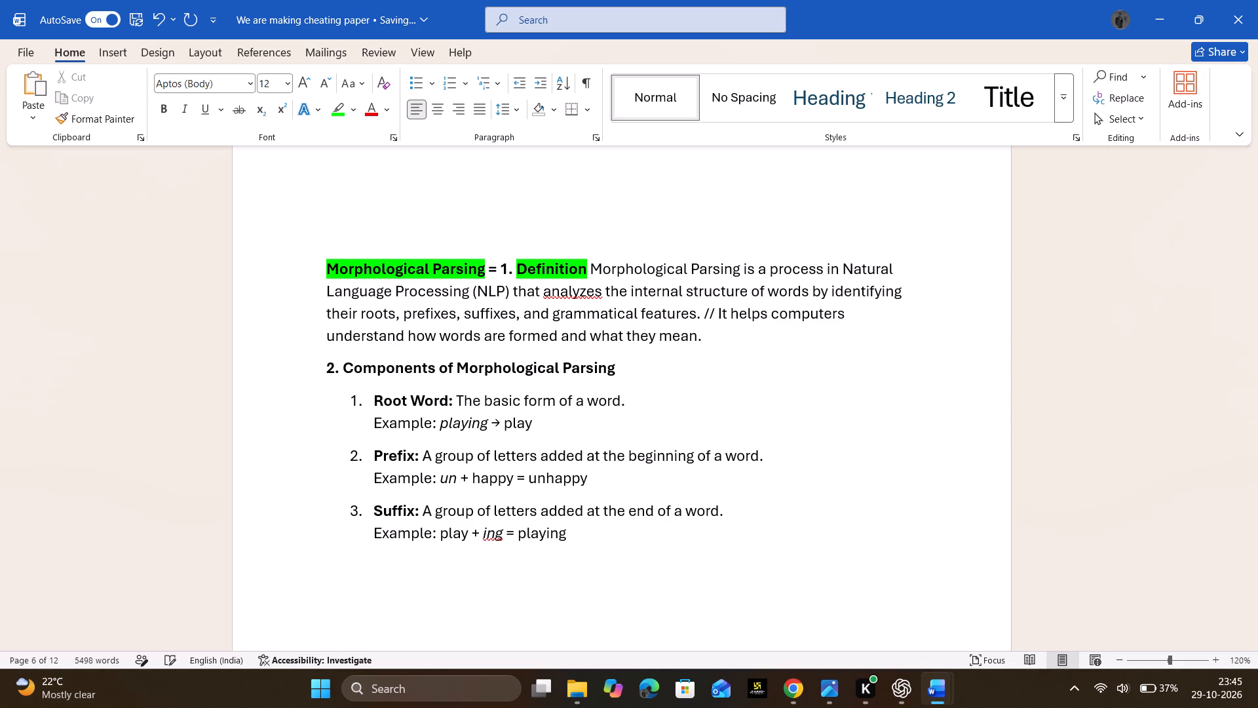
# Join the "2. Components of Morphological Parsing" heading onto the definition paragraph and highlight it in bright green.
pyautogui.click(724, 346)
pyautogui.press('space')
pyautogui.press('Delete')
pyautogui.moveTo(706, 336); pyautogui.dragTo(711, 344)
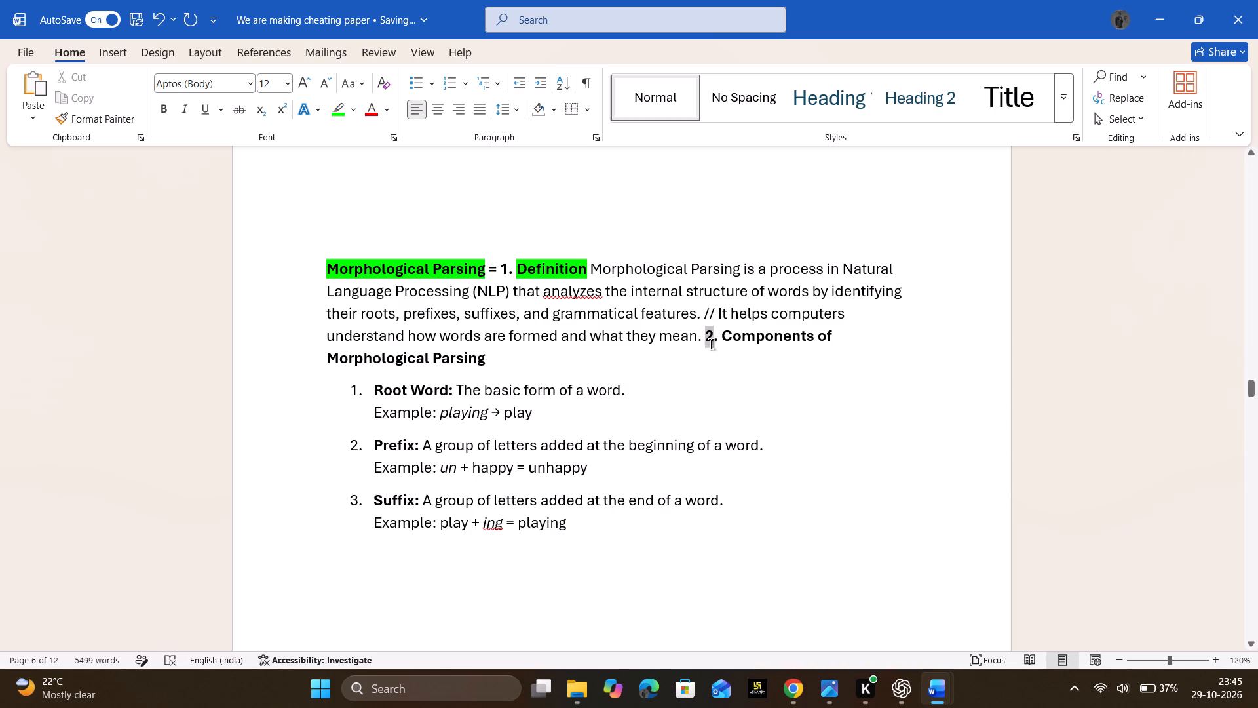
pyautogui.moveTo(711, 344); pyautogui.dragTo(711, 363)
pyautogui.click(778, 333)
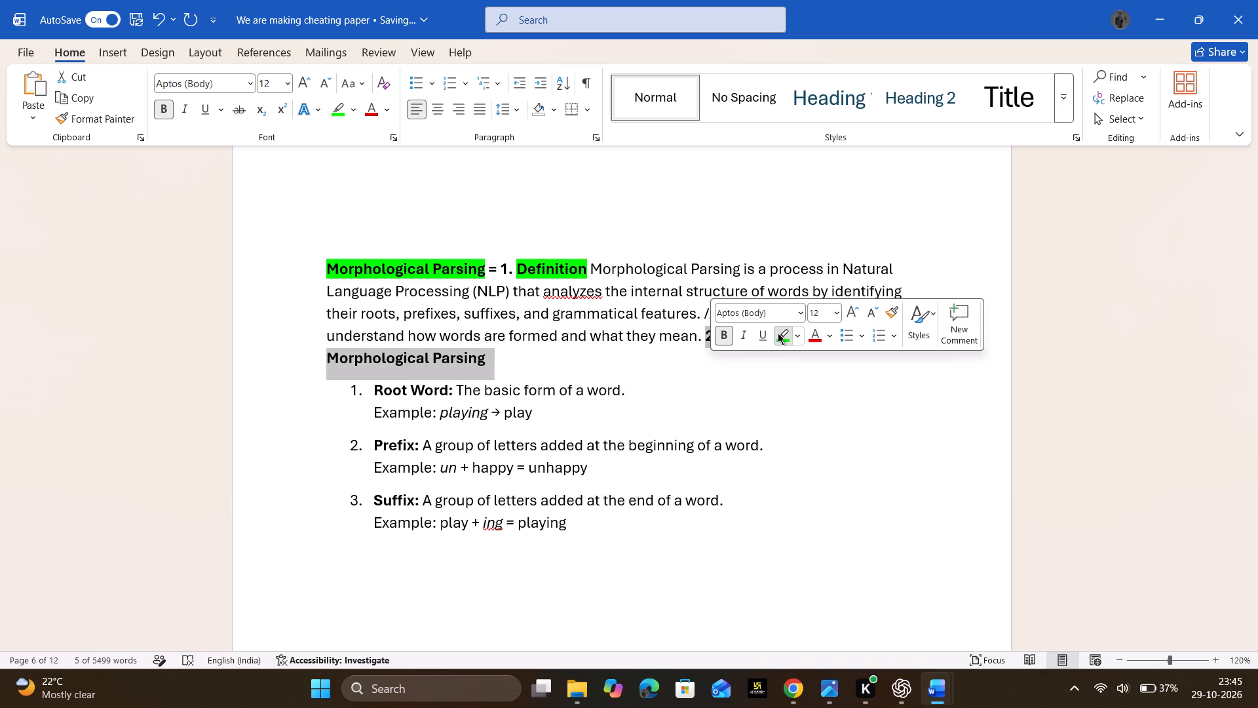
# Run the Root Word item and its example on after the Components heading, with the word "Example" in bold.
pyautogui.click(561, 360)
pyautogui.press('space')
pyautogui.press('space')
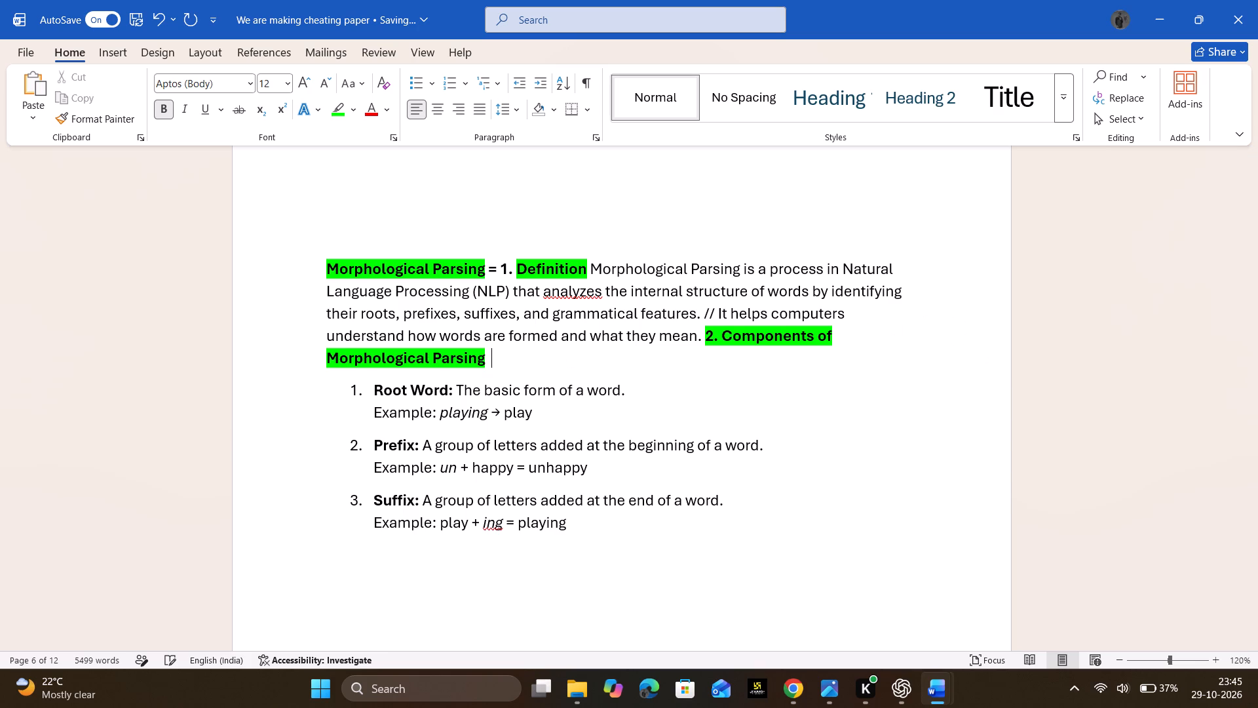
pyautogui.press('Delete')
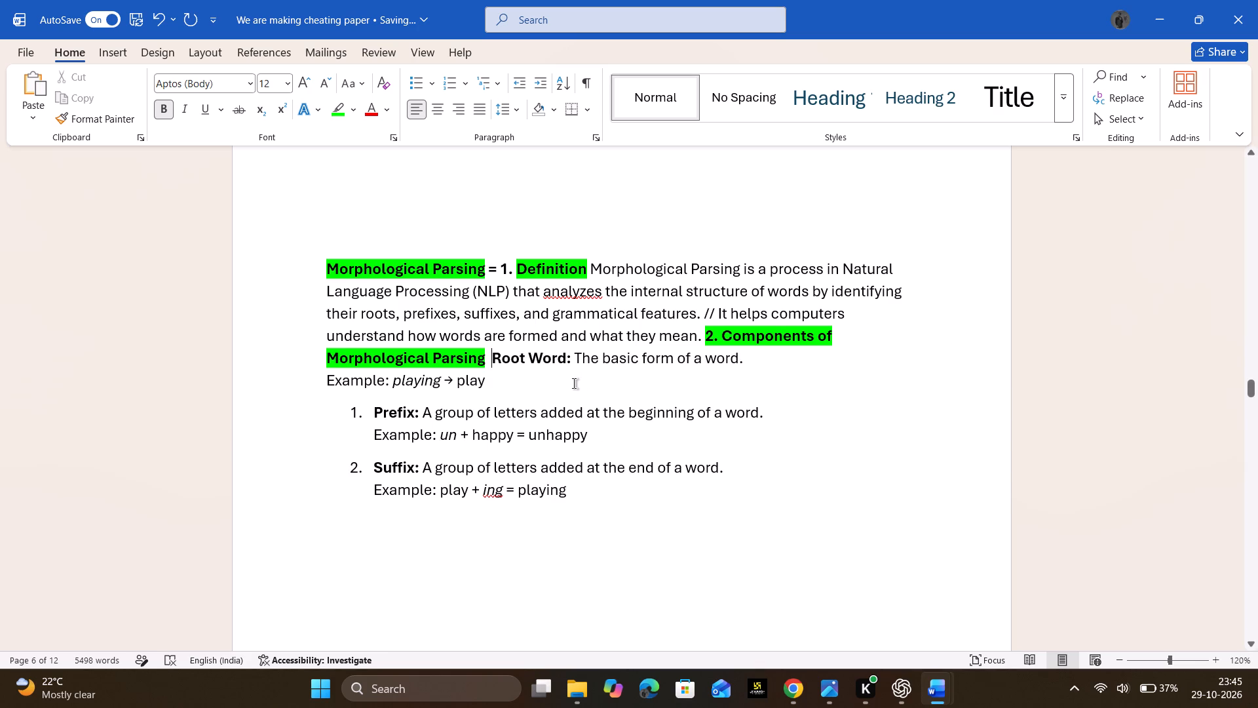
pyautogui.click(574, 383)
pyautogui.press('space')
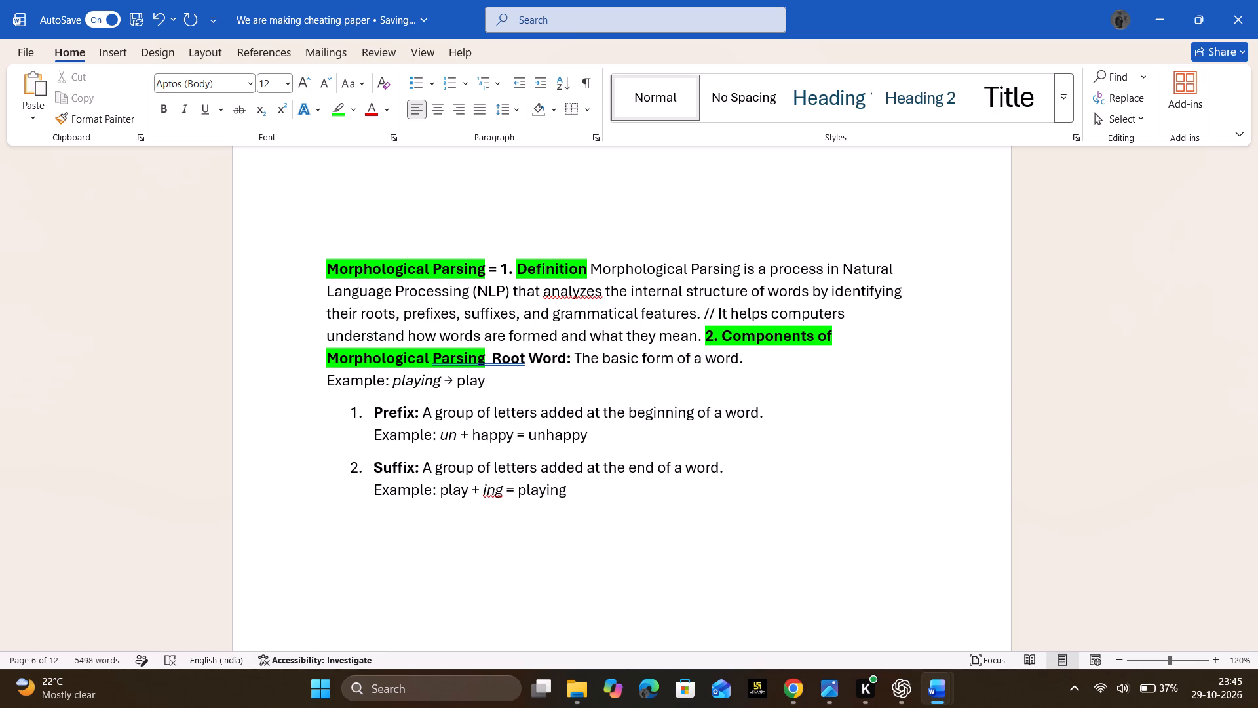
pyautogui.click(767, 361)
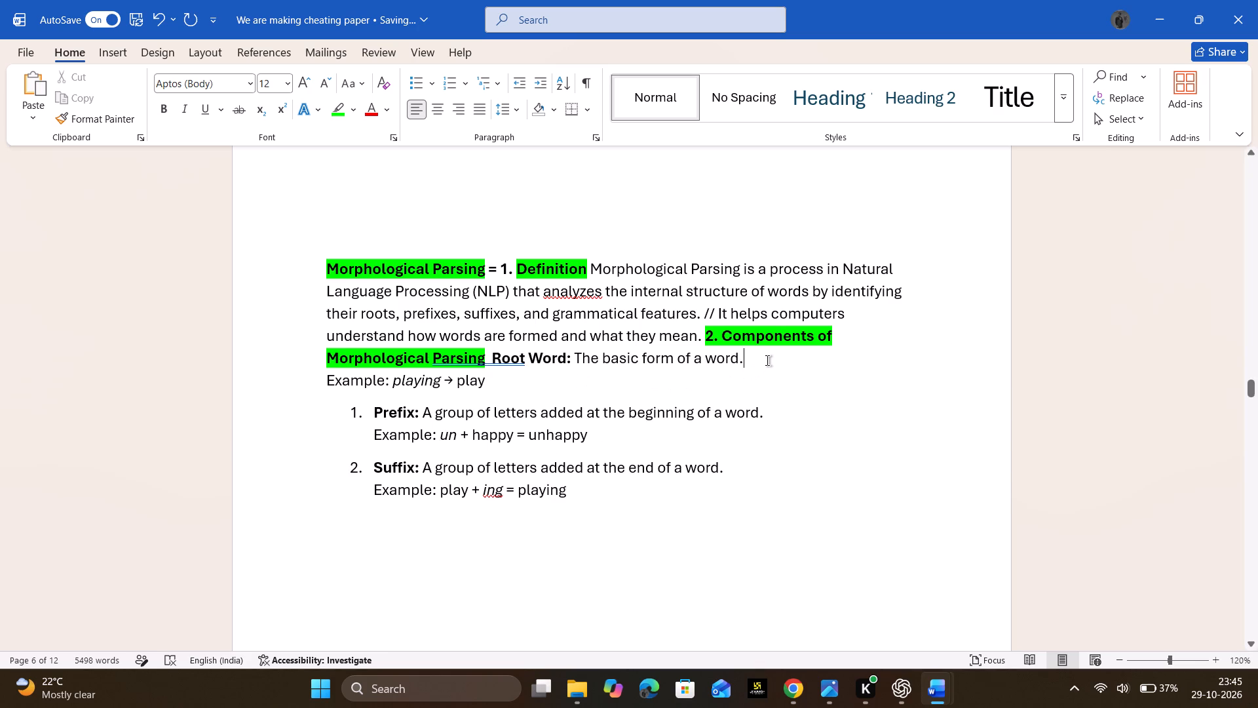
pyautogui.press('Delete')
pyautogui.doubleClick(767, 361)
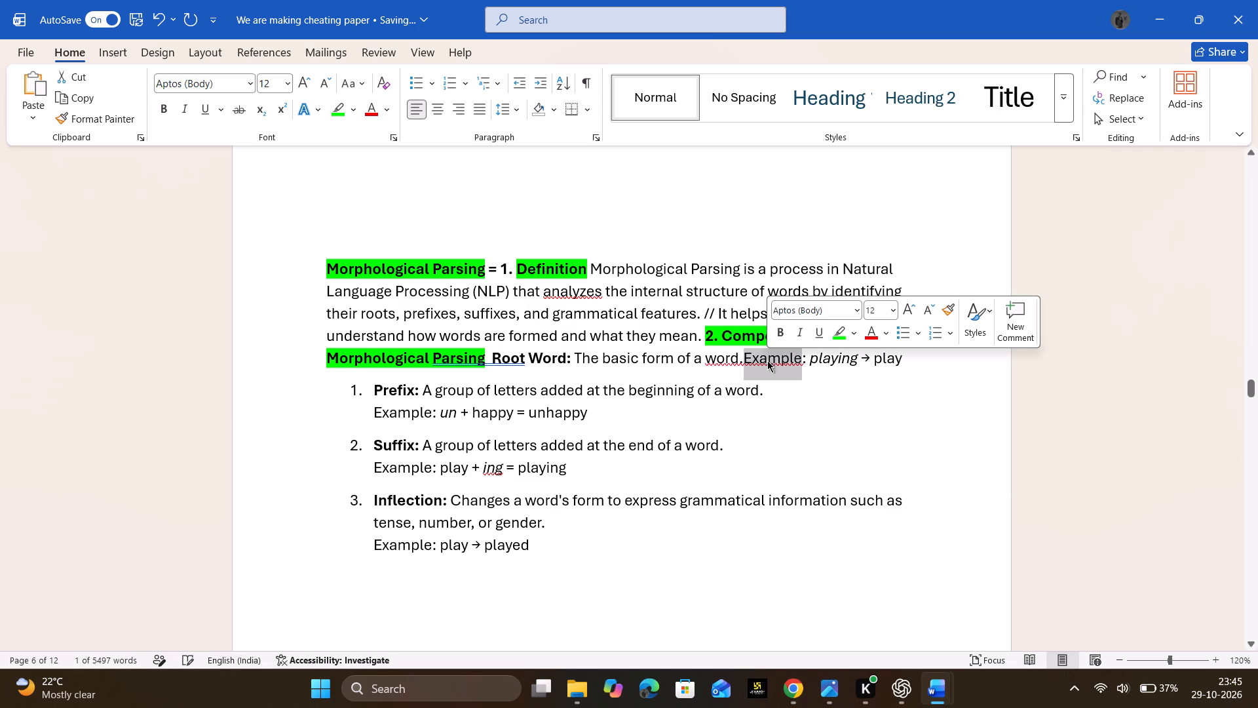
pyautogui.click(780, 334)
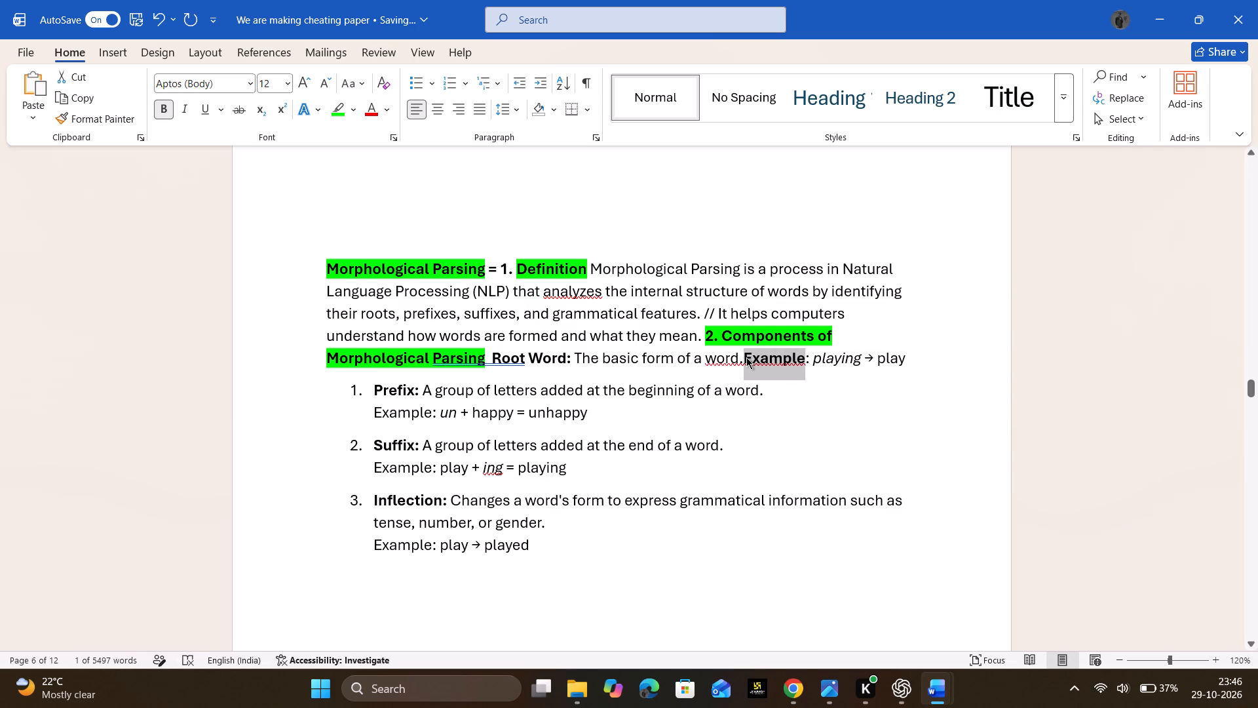
pyautogui.click(746, 357)
pyautogui.press('space')
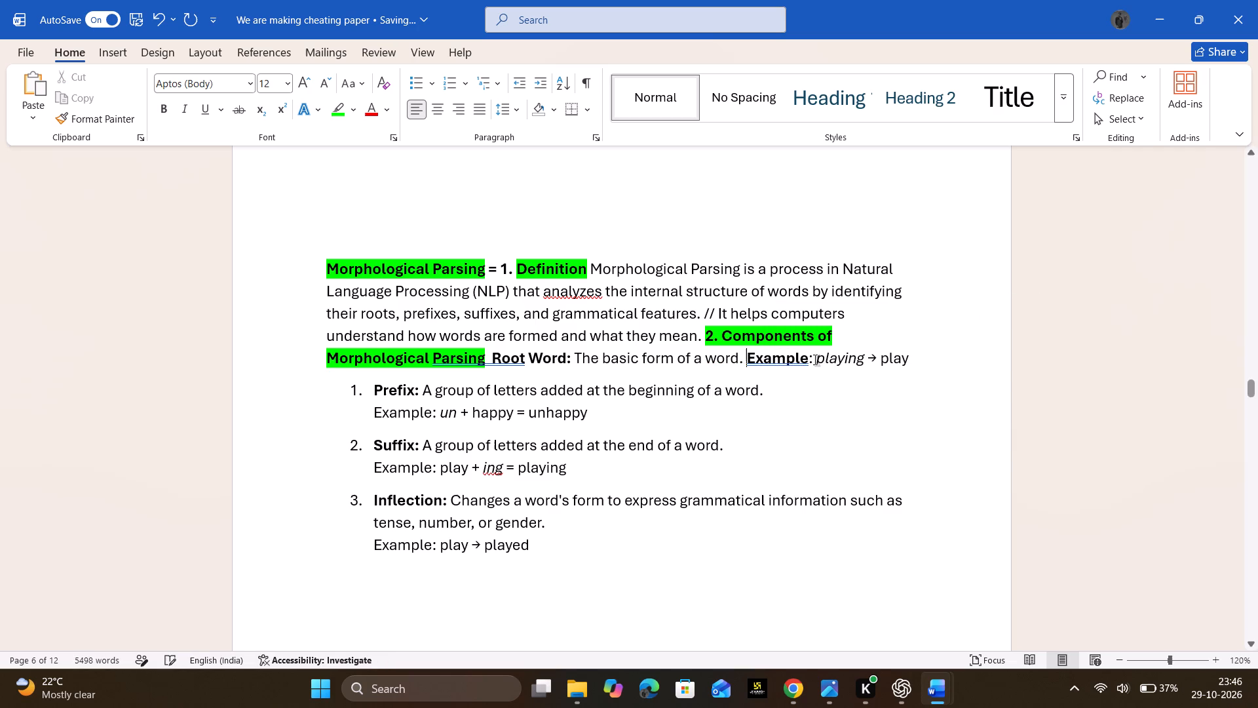
# Run the Prefix item and its example on after the Root Word text, with the word "Example" in bold.
pyautogui.click(926, 353)
pyautogui.press('space')
pyautogui.press('BackSpace')
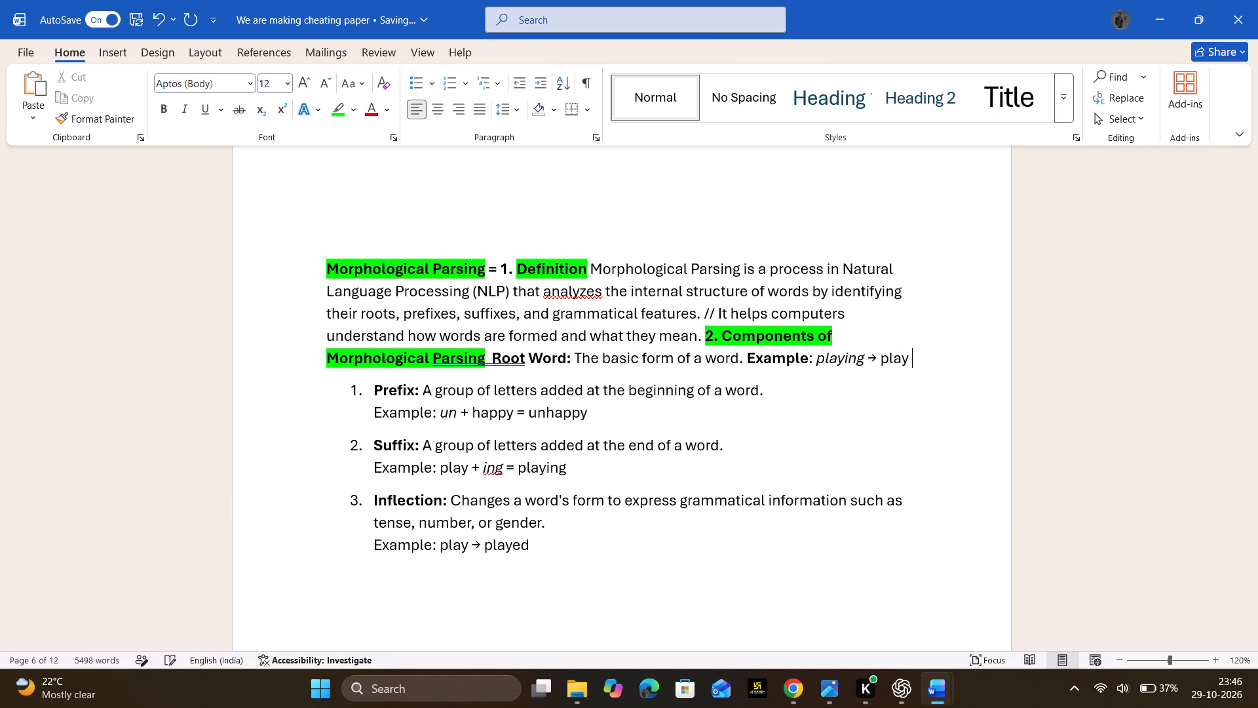
pyautogui.press('Delete')
pyautogui.click(772, 388)
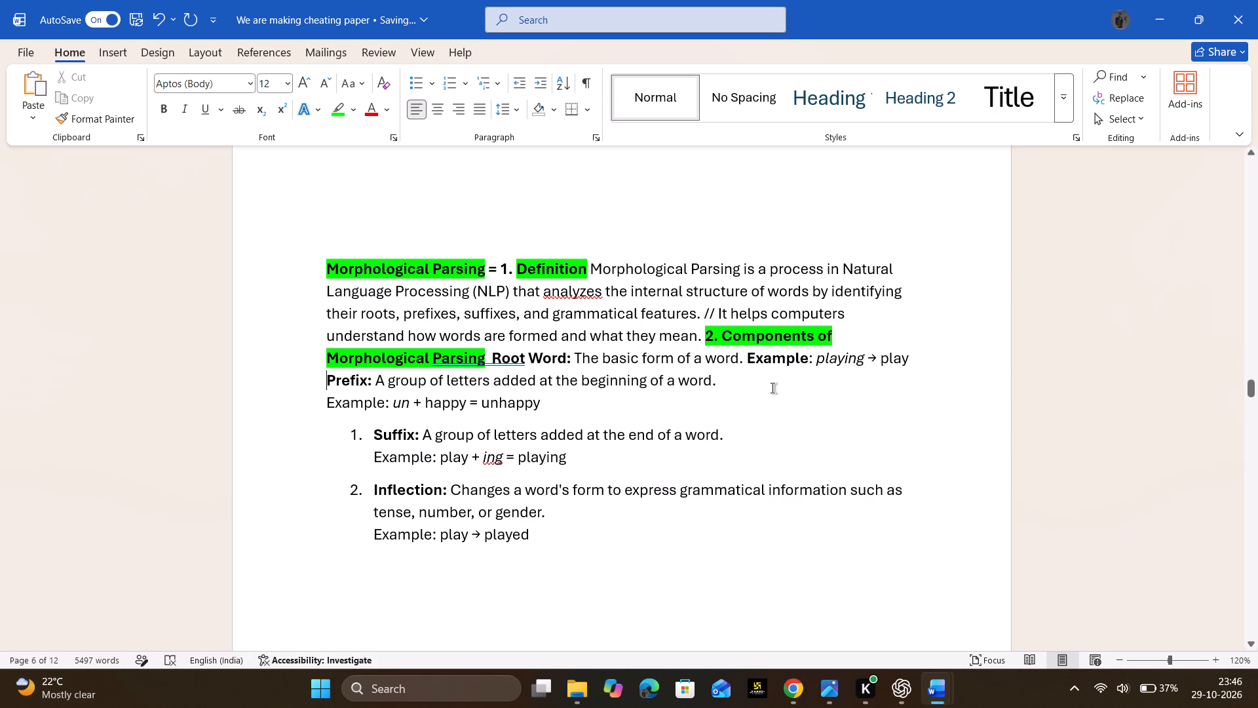
pyautogui.press('space')
pyautogui.press('Delete')
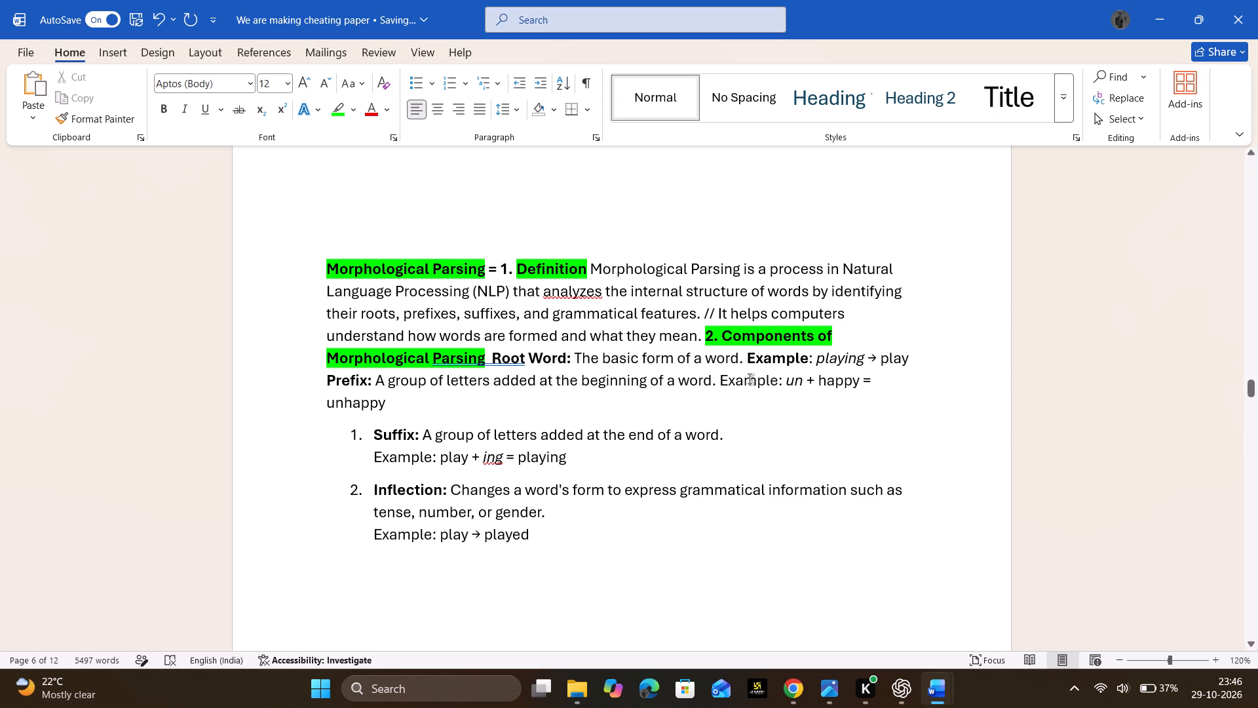
pyautogui.doubleClick(750, 379)
pyautogui.click(761, 346)
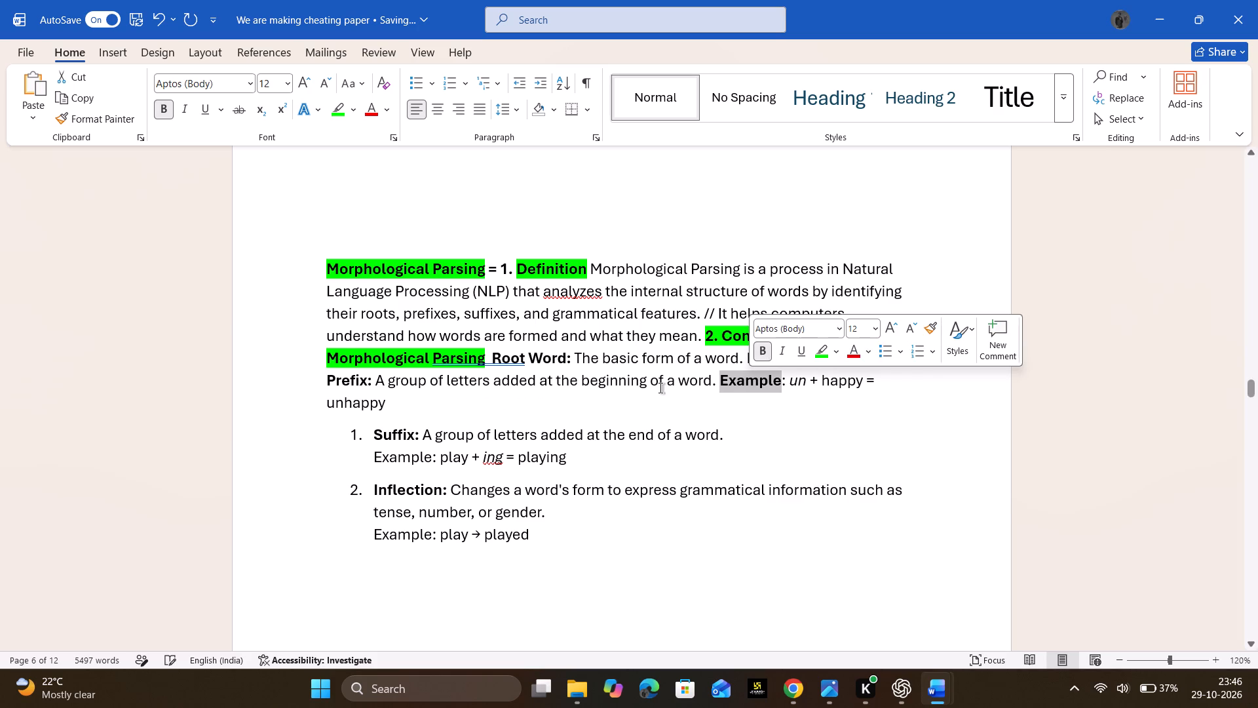
# Run the Suffix item and its example on after the Prefix text, with the word "Example" in bold.
pyautogui.click(574, 408)
pyautogui.press('space')
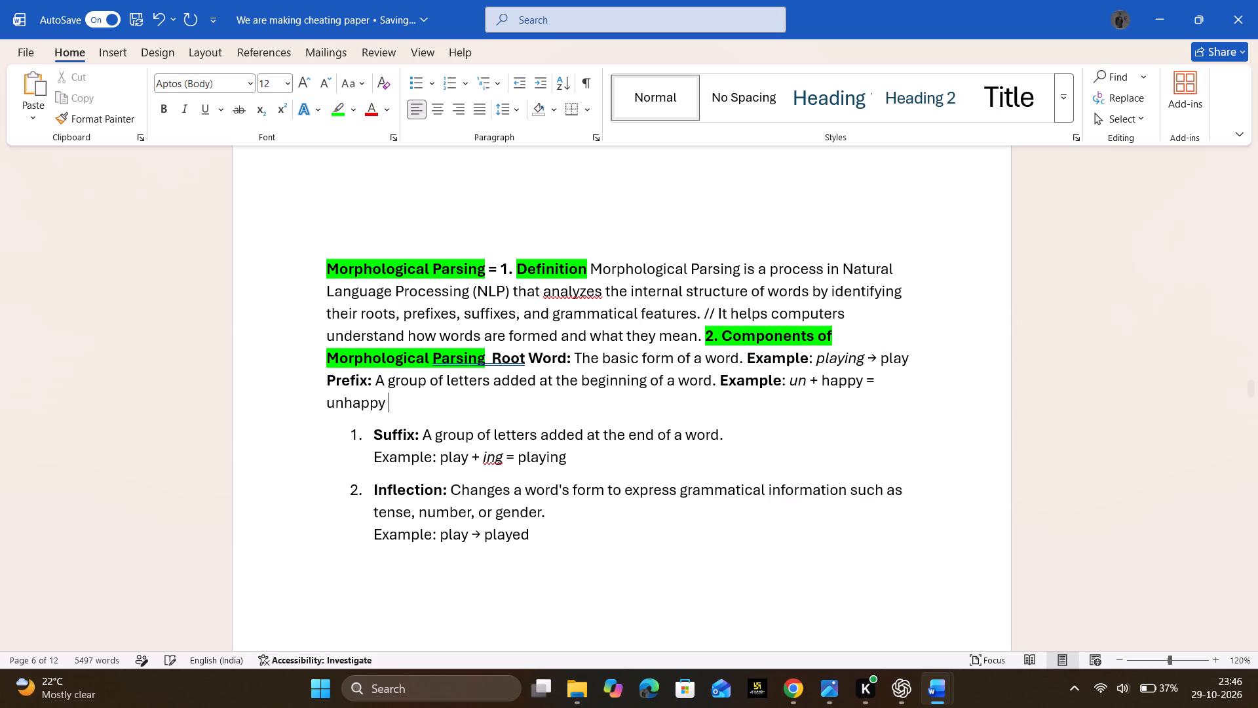
pyautogui.press('Delete')
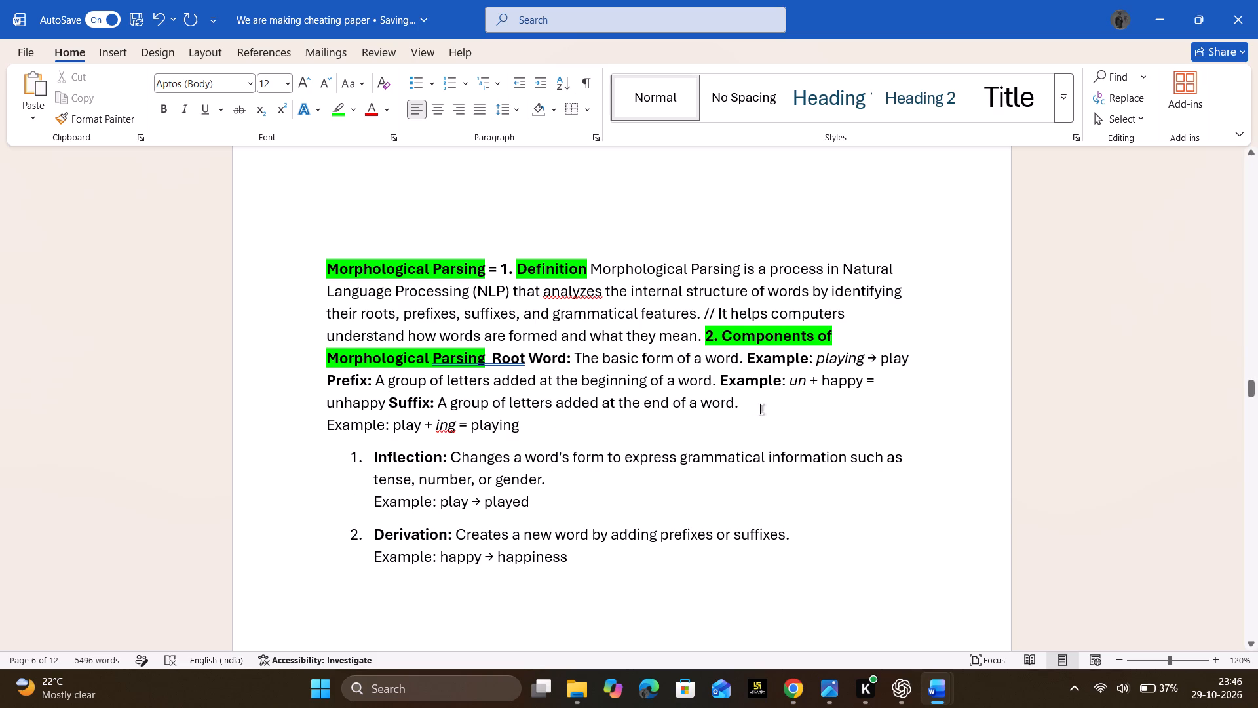
pyautogui.click(770, 405)
pyautogui.press('space')
pyautogui.press('Delete')
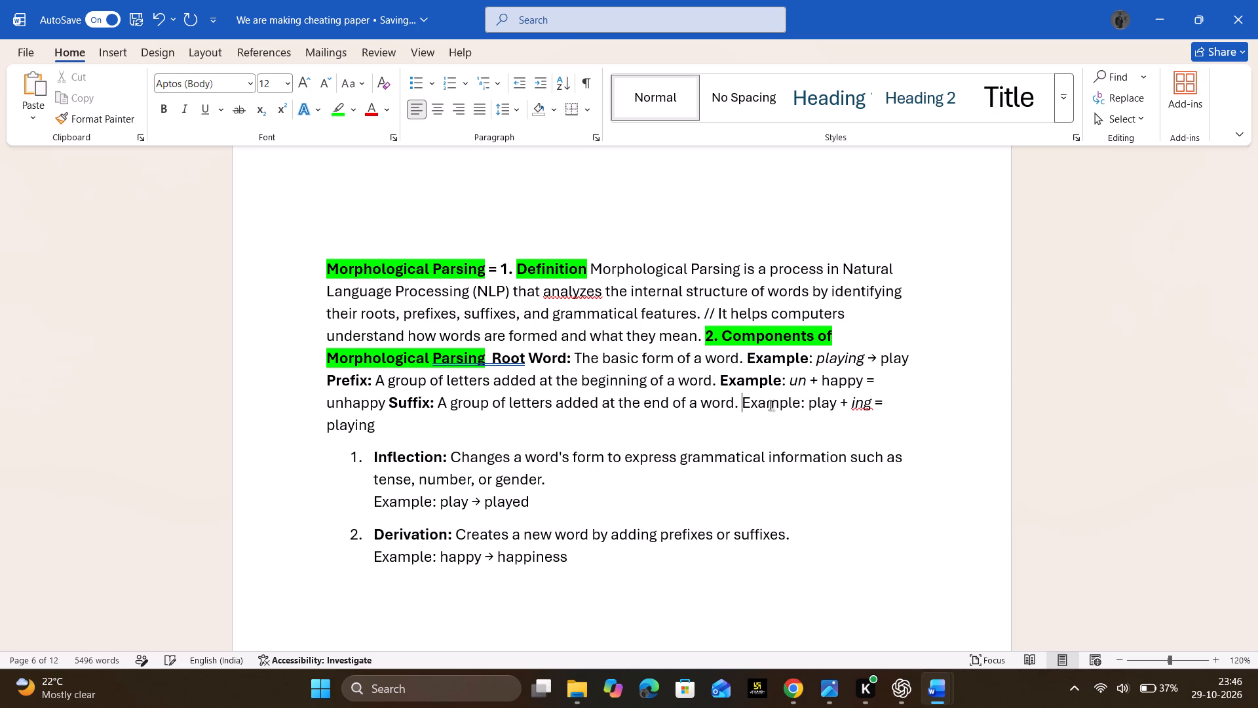
pyautogui.doubleClick(770, 405)
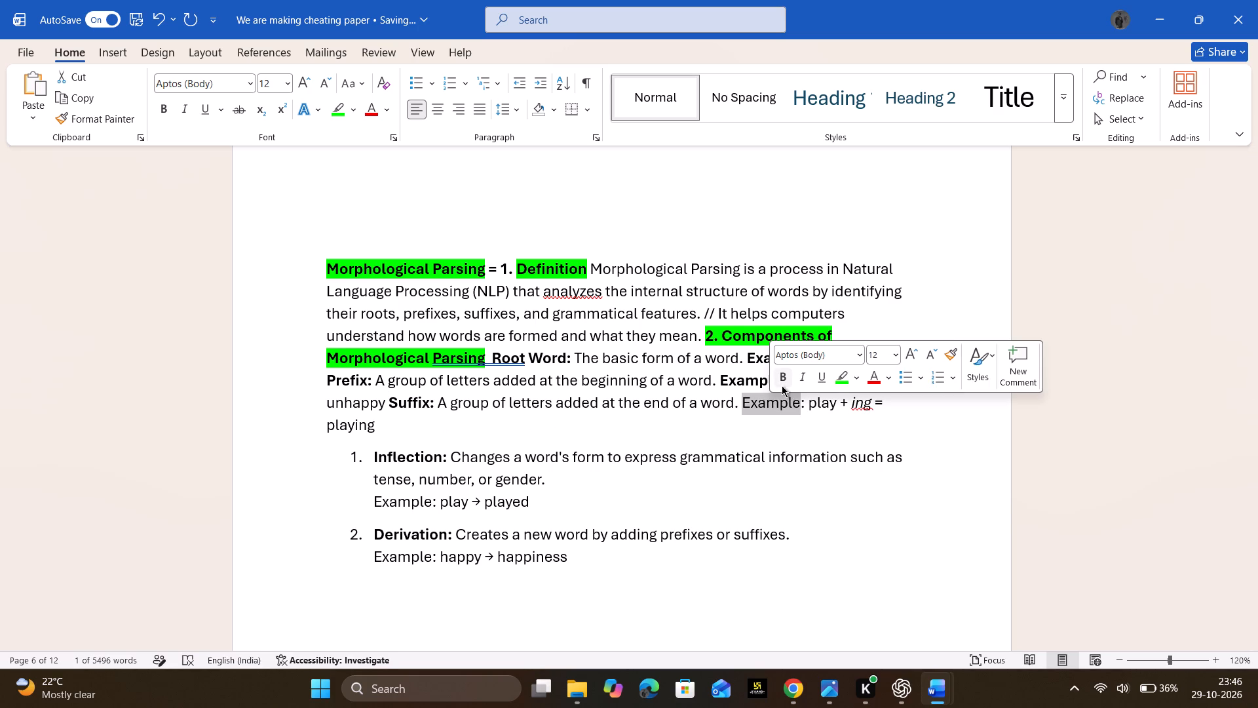
pyautogui.click(782, 385)
# Run the Inflection item and its example on after the Suffix text, with the word "Example" in bold.
pyautogui.click(649, 421)
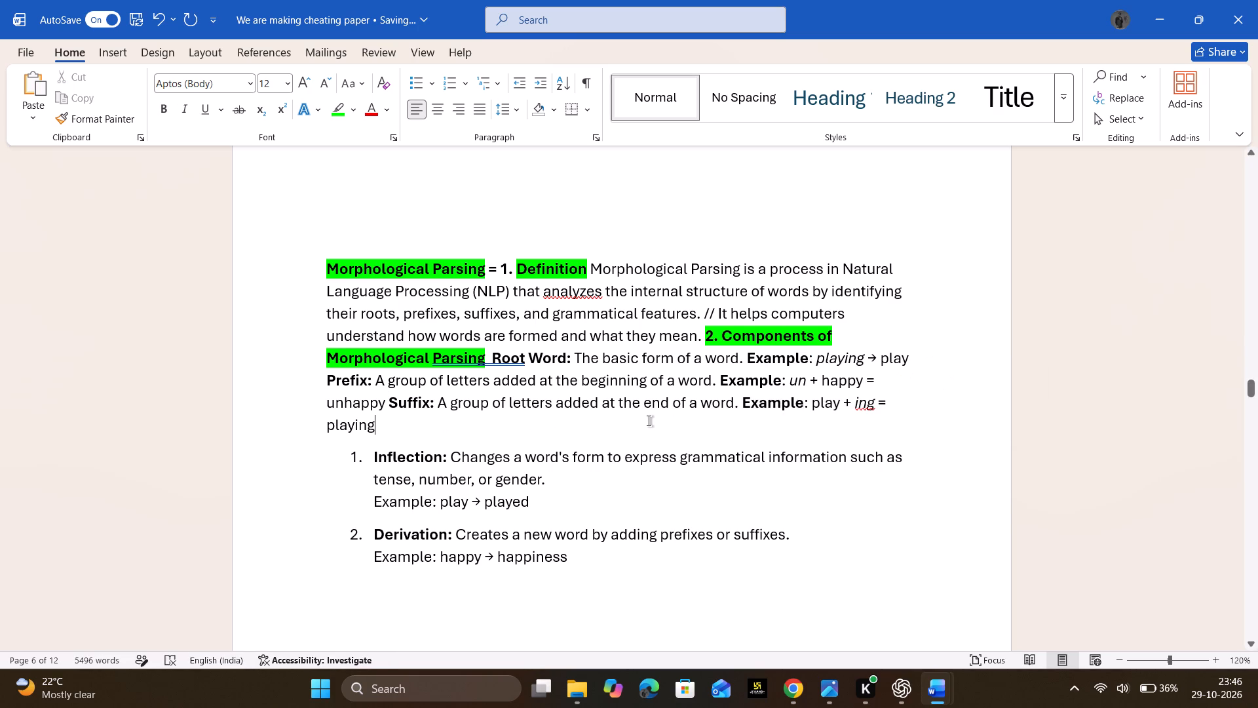
pyautogui.press('space')
pyautogui.press('space')
pyautogui.press('Delete')
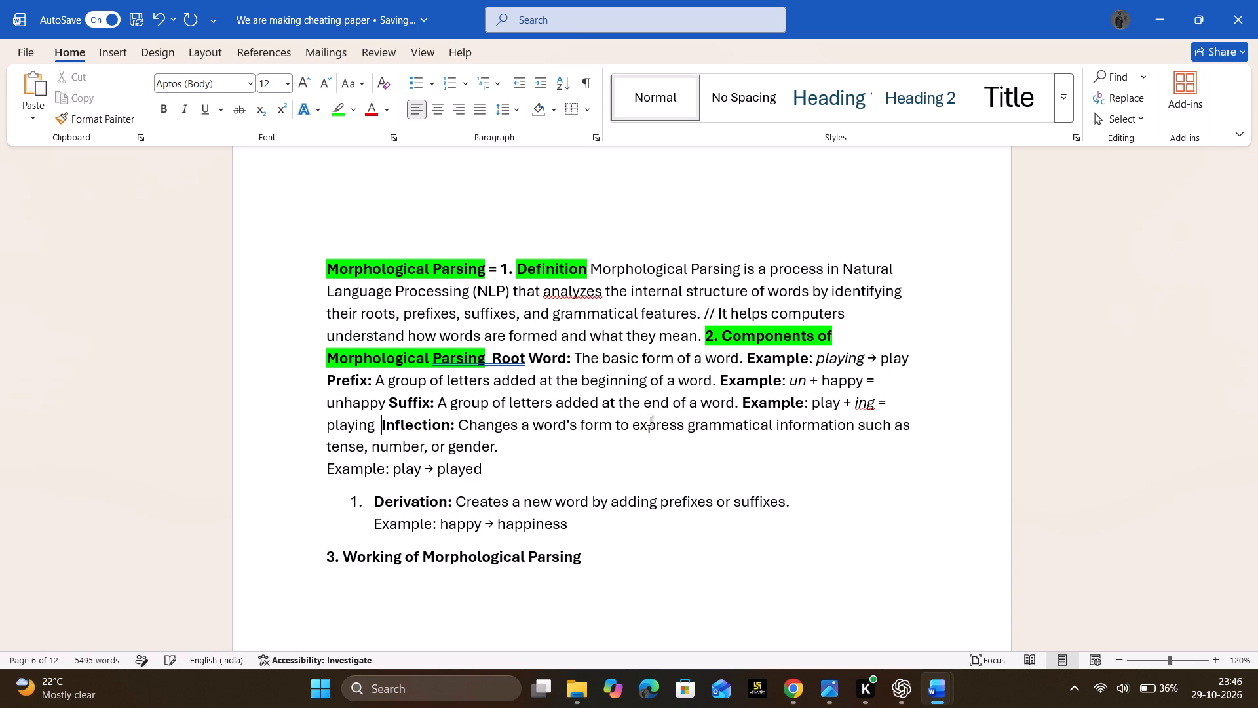
pyautogui.click(586, 454)
pyautogui.press('space')
pyautogui.press('Delete')
pyautogui.doubleClick(543, 449)
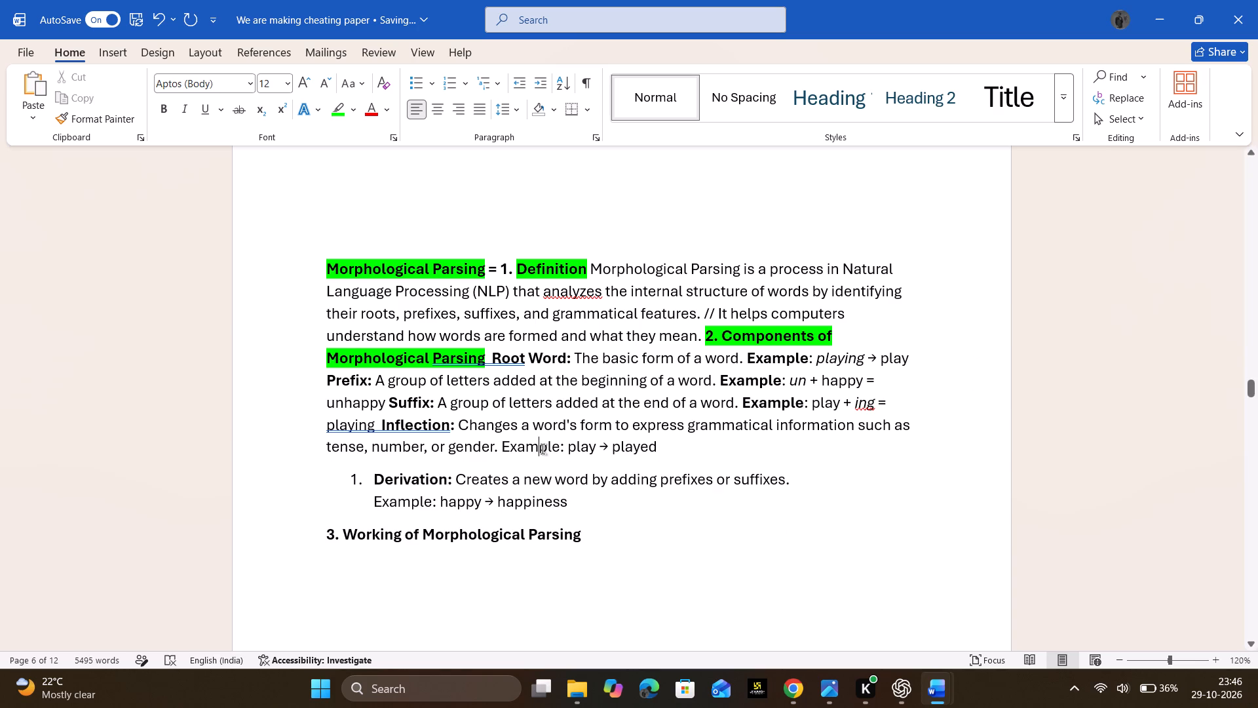
pyautogui.click(561, 423)
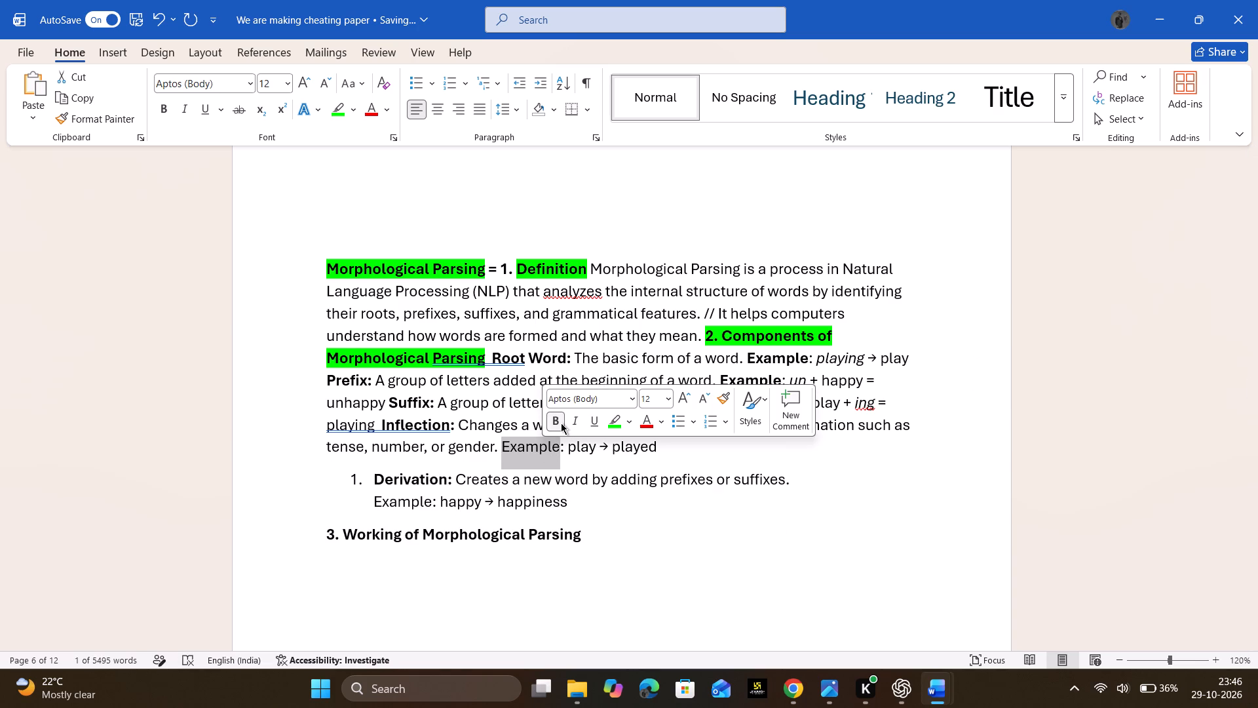
# Run the Derivation item and its example on after the Inflection text with a "//" separator, and bold its "Example".
pyautogui.click(706, 446)
pyautogui.press('space')
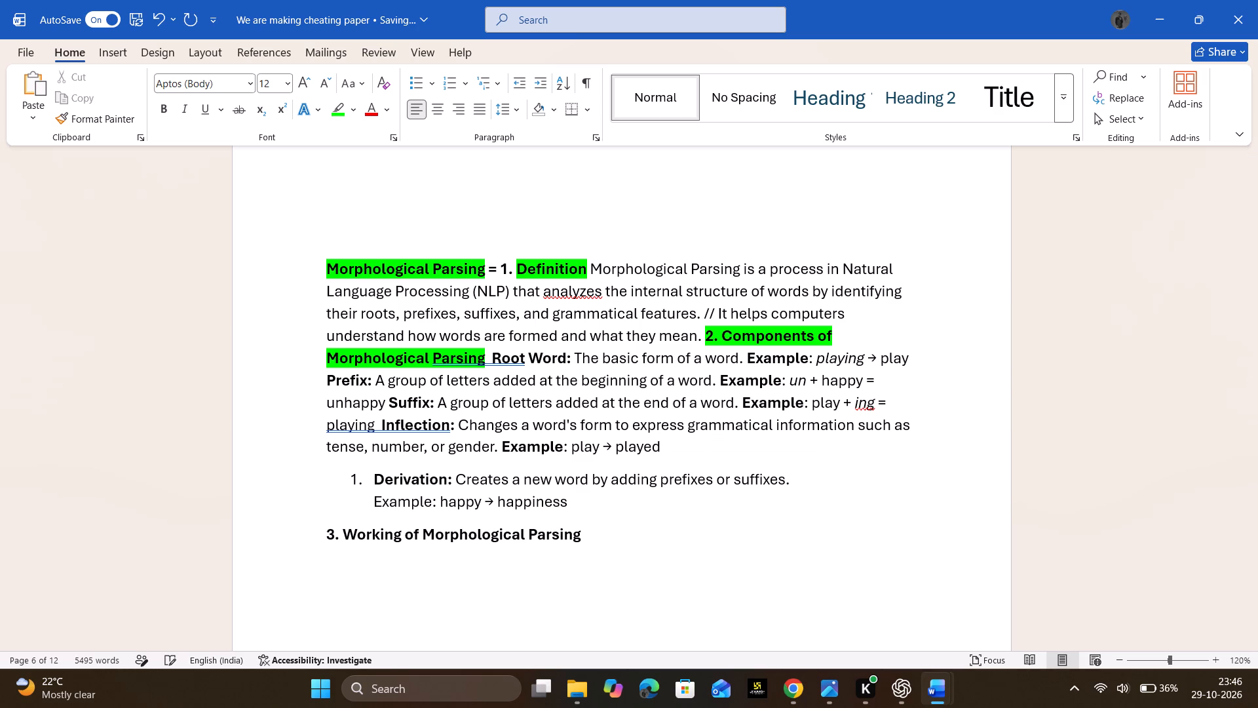
pyautogui.press('Delete')
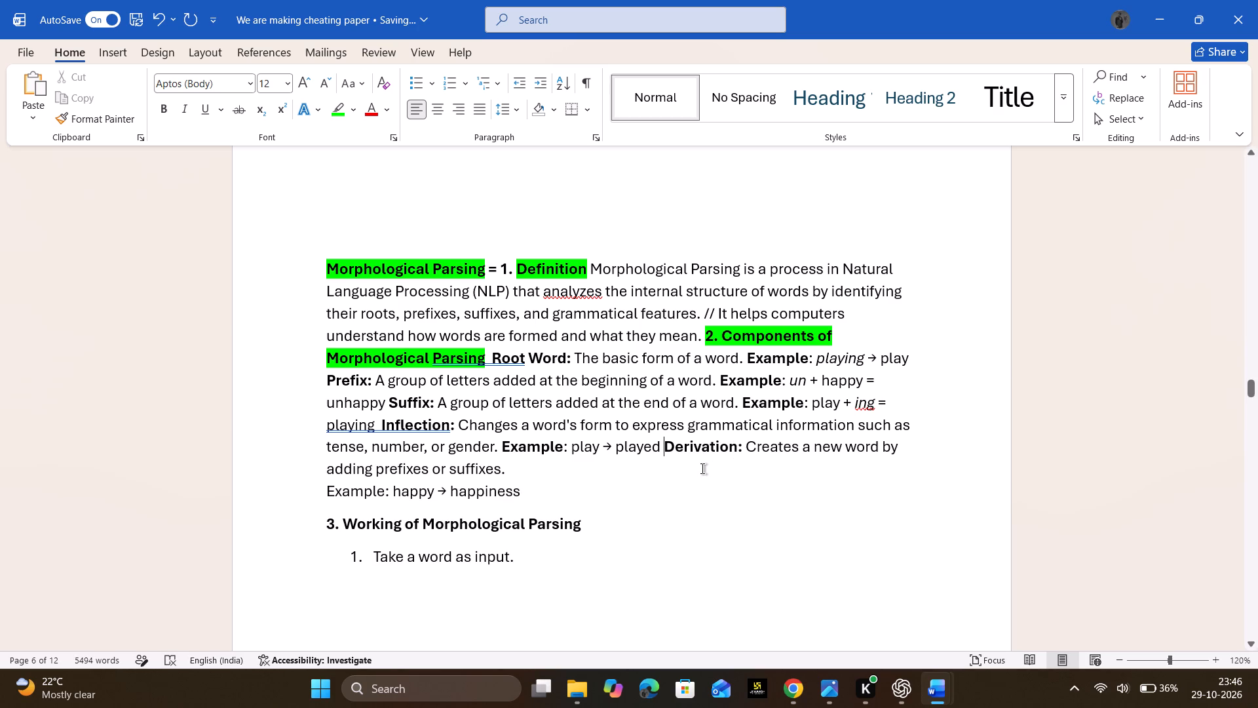
pyautogui.write('//')
pyautogui.press('space')
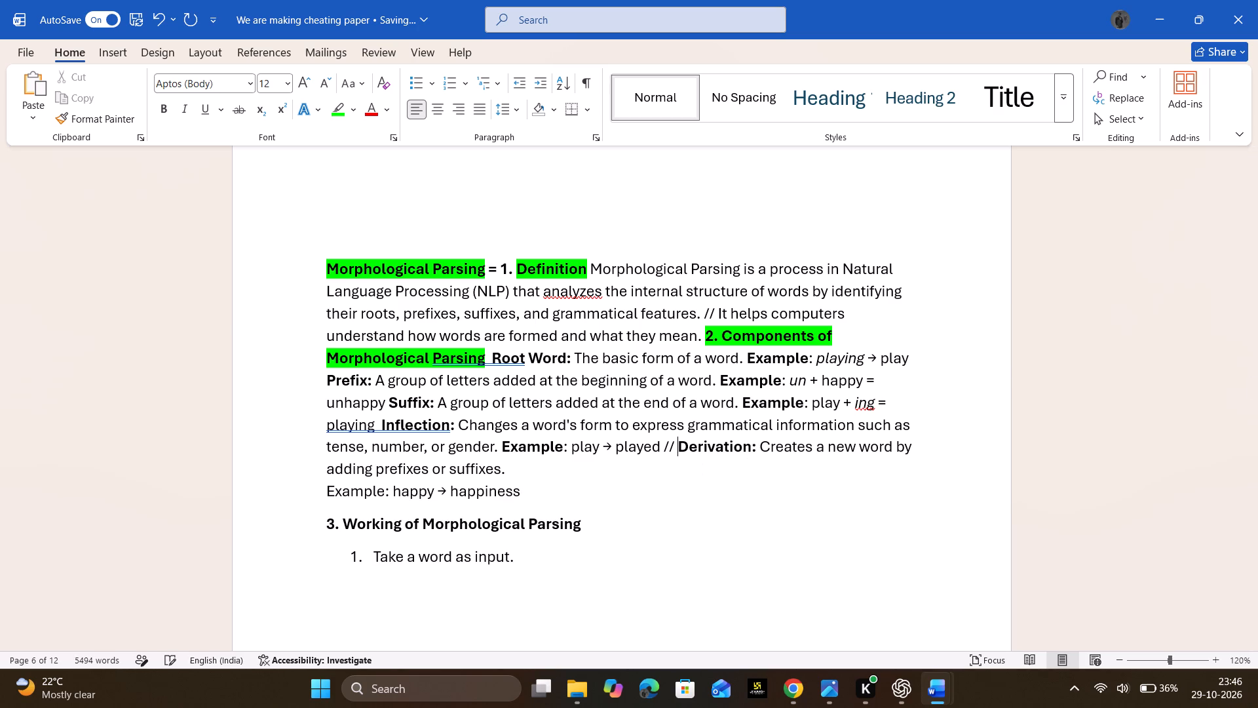
pyautogui.scroll(-1, 536, 544)
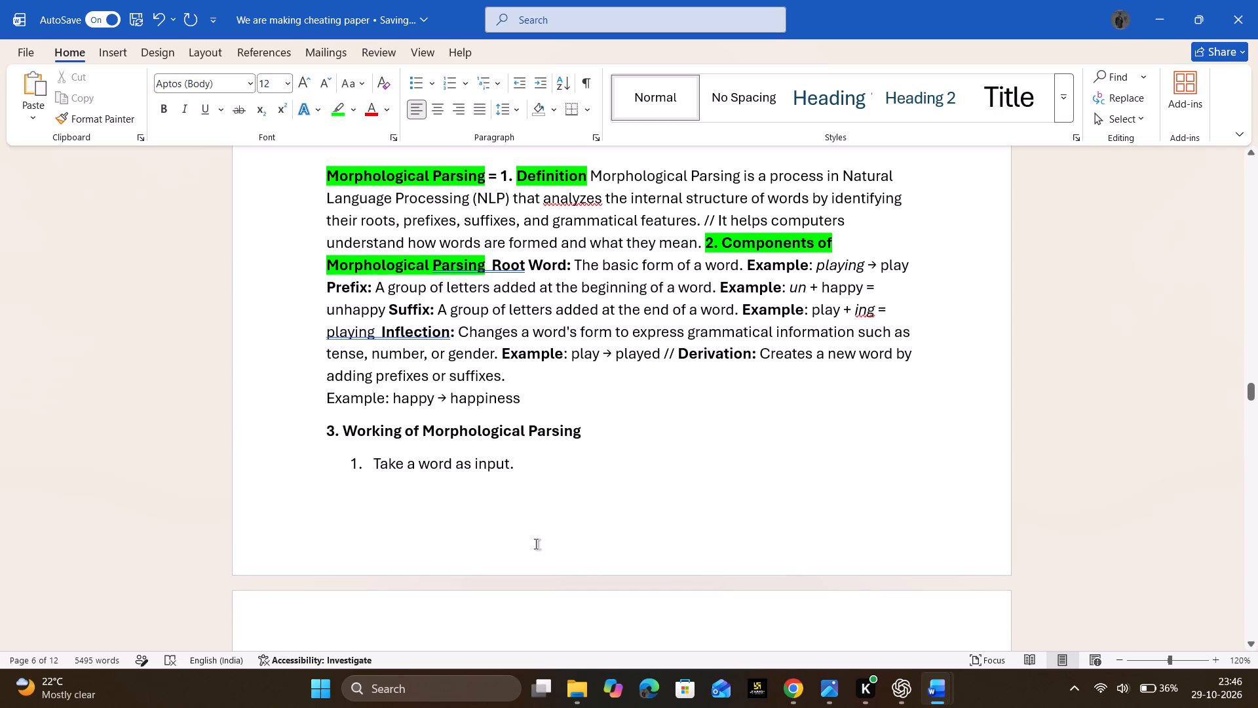
pyautogui.click(535, 379)
pyautogui.press('space')
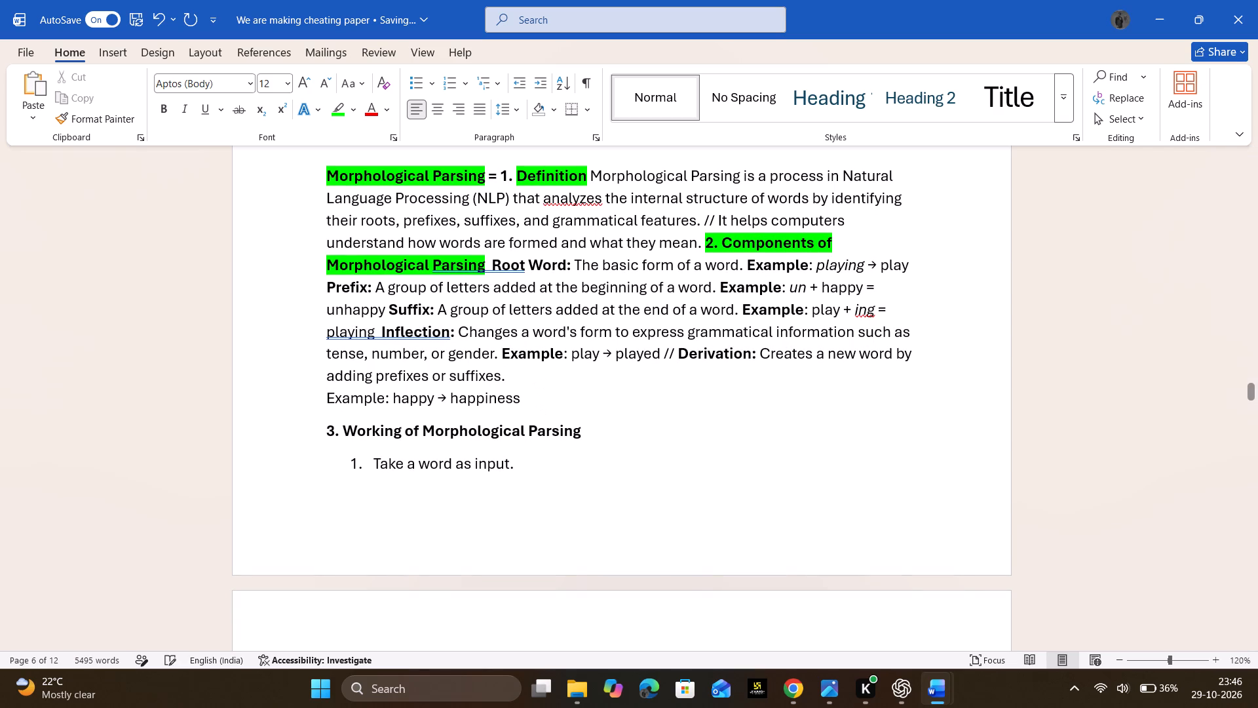
pyautogui.press('Delete')
pyautogui.doubleClick(535, 379)
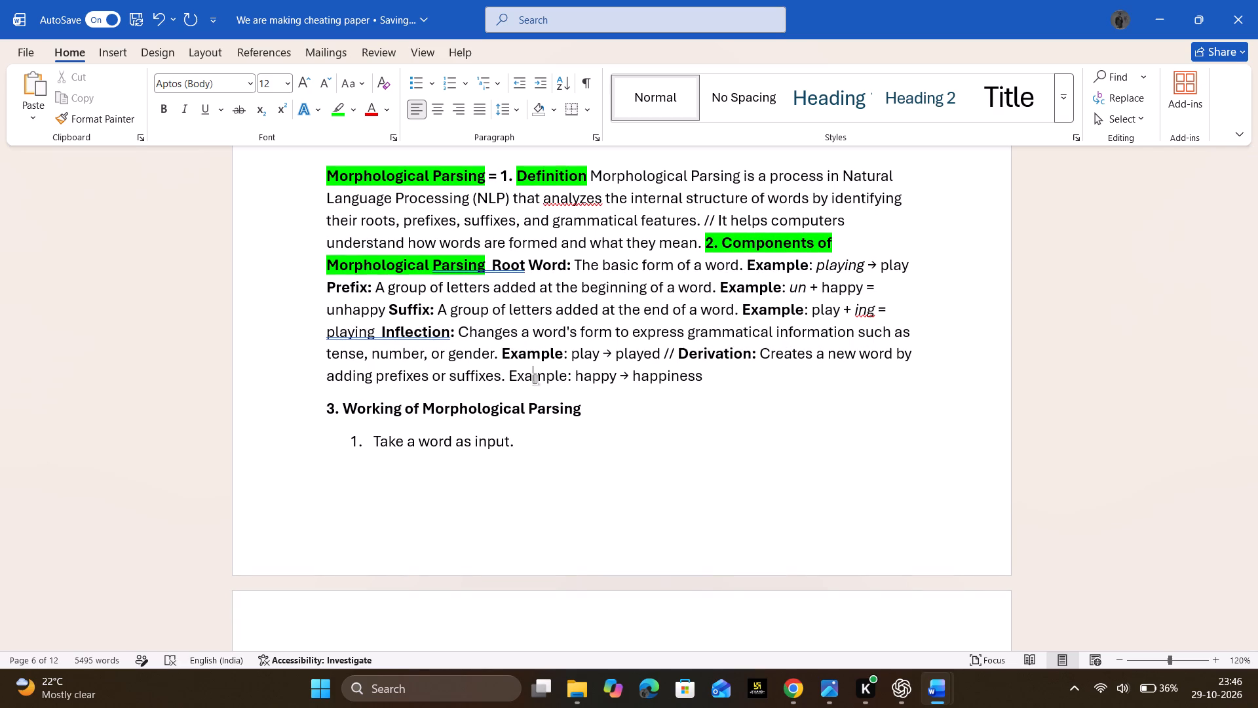
pyautogui.click(550, 353)
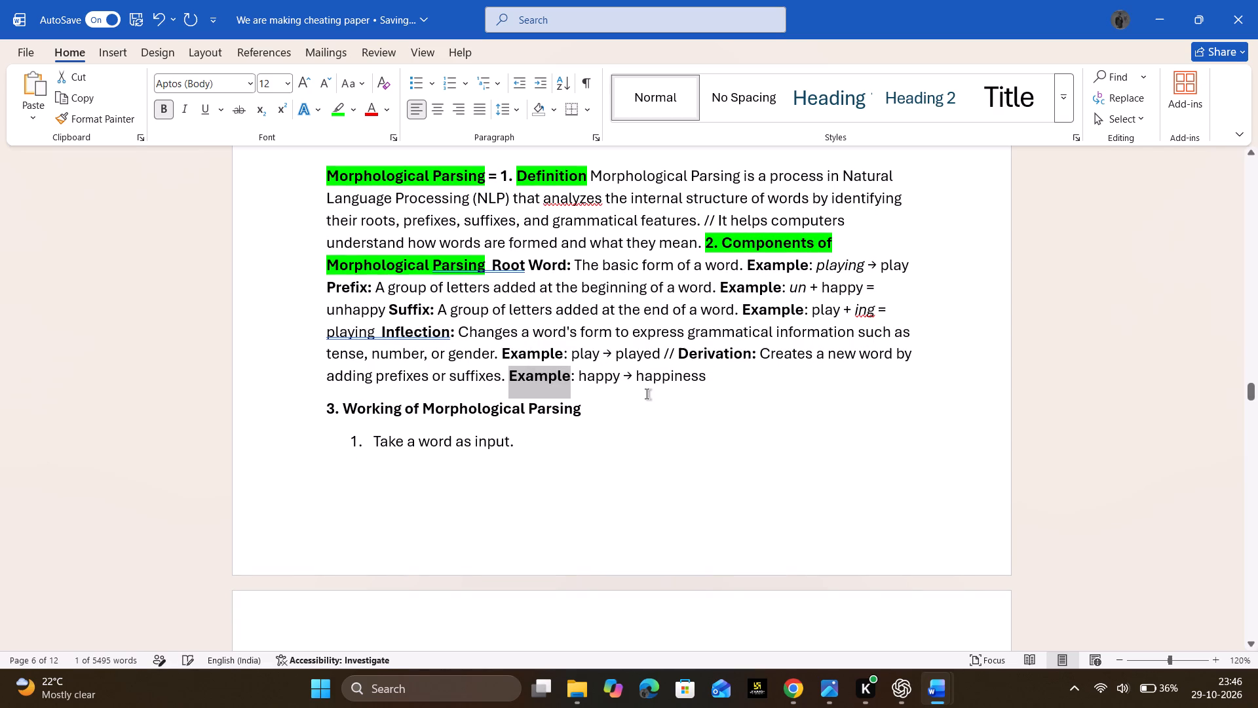
pyautogui.click(647, 394)
# Delete the "//" separator in front of "Derivation:".
pyautogui.click(678, 355)
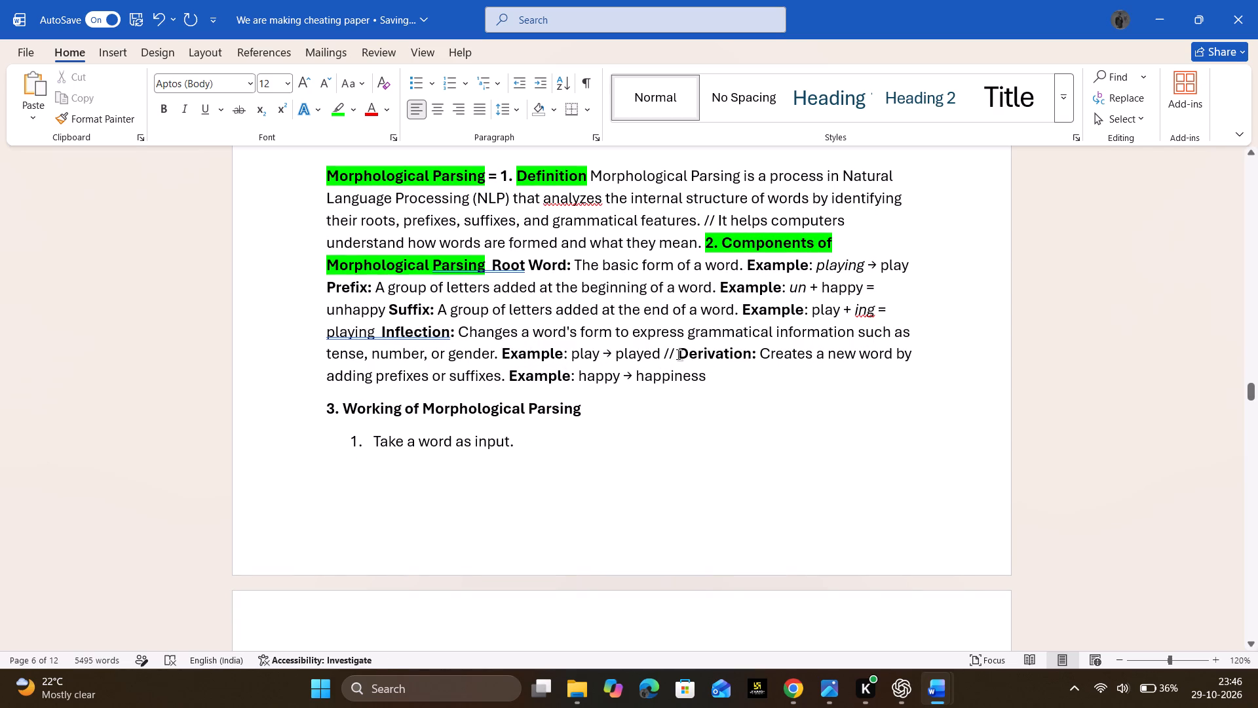
pyautogui.press('BackSpace')
pyautogui.press('BackSpace')
pyautogui.press('BackSpace')
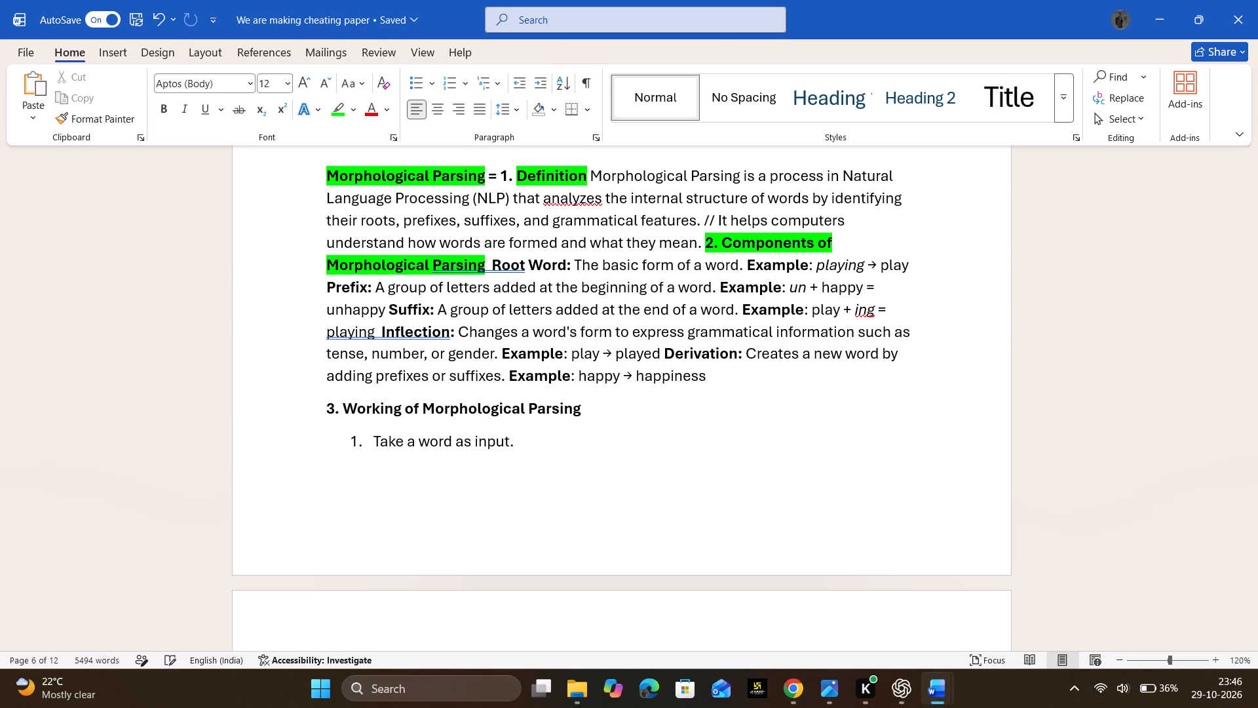
# Run the heading "3. Working of Morphological Parsing" on after the Derivation example and highlight from "happiness" through the heading in bright green.
pyautogui.scroll(-1, 678, 355)
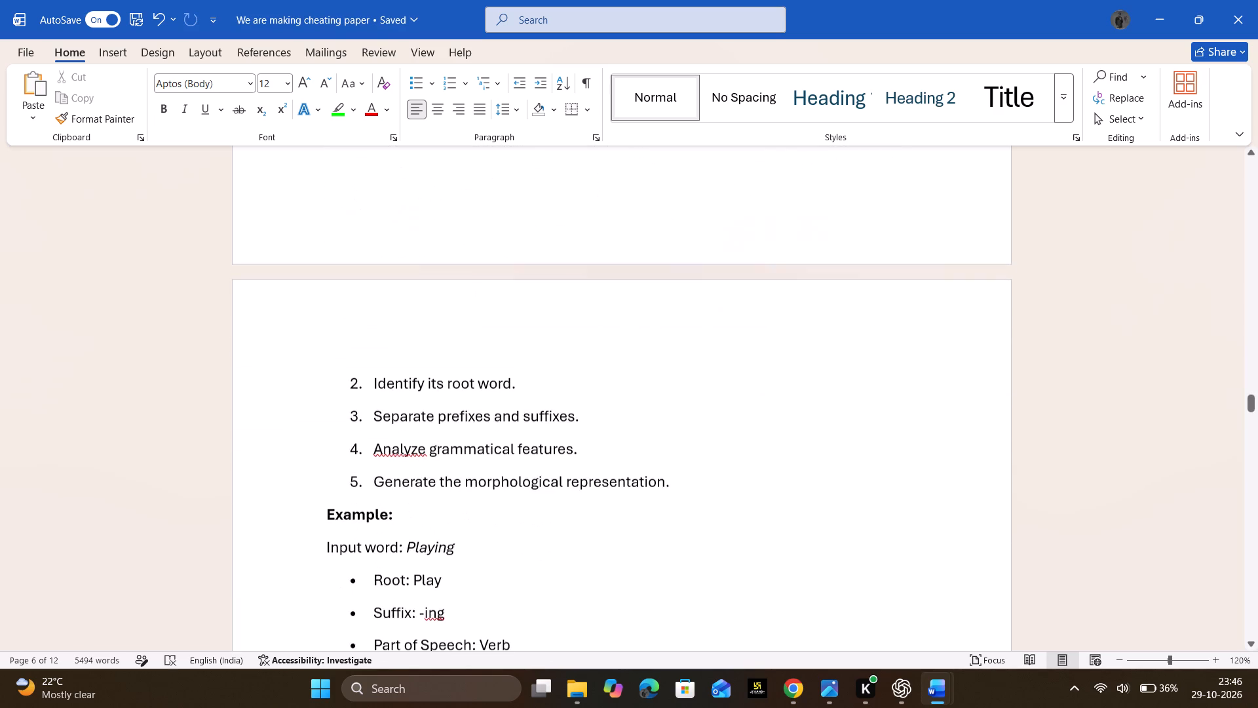
pyautogui.scroll(-4, 678, 355)
pyautogui.scroll(3, 678, 355)
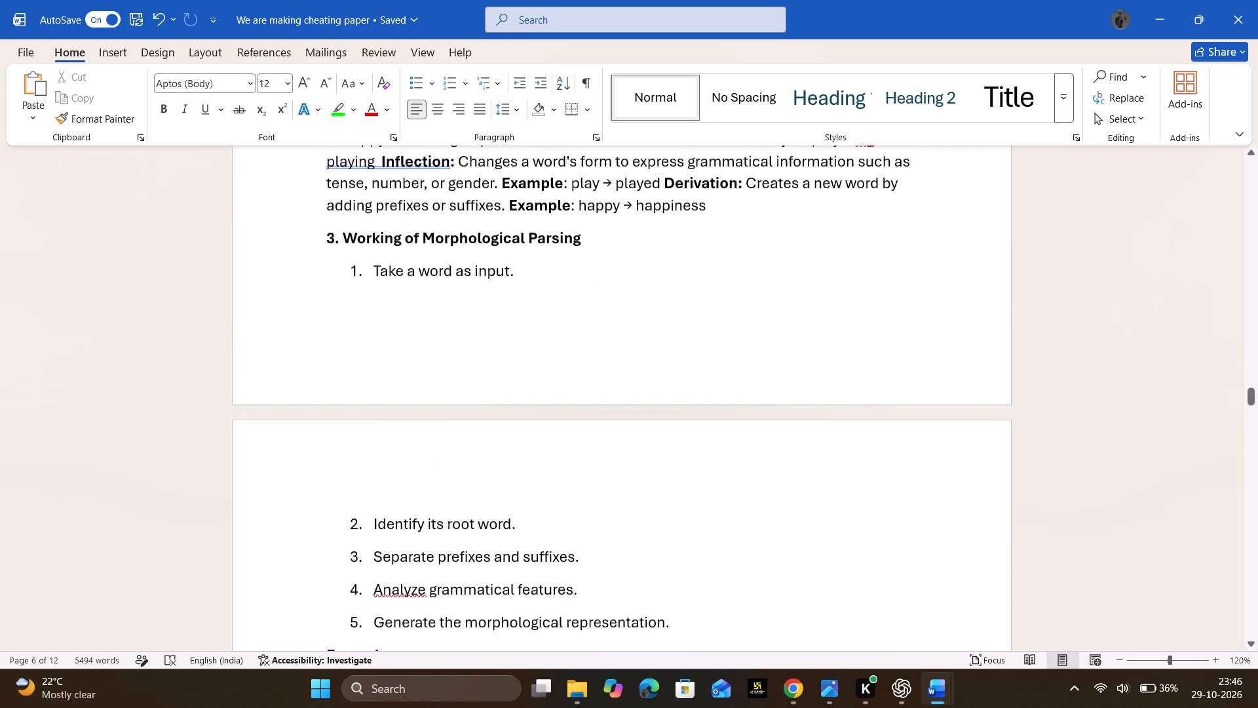
pyautogui.scroll(1, 678, 355)
pyautogui.click(759, 246)
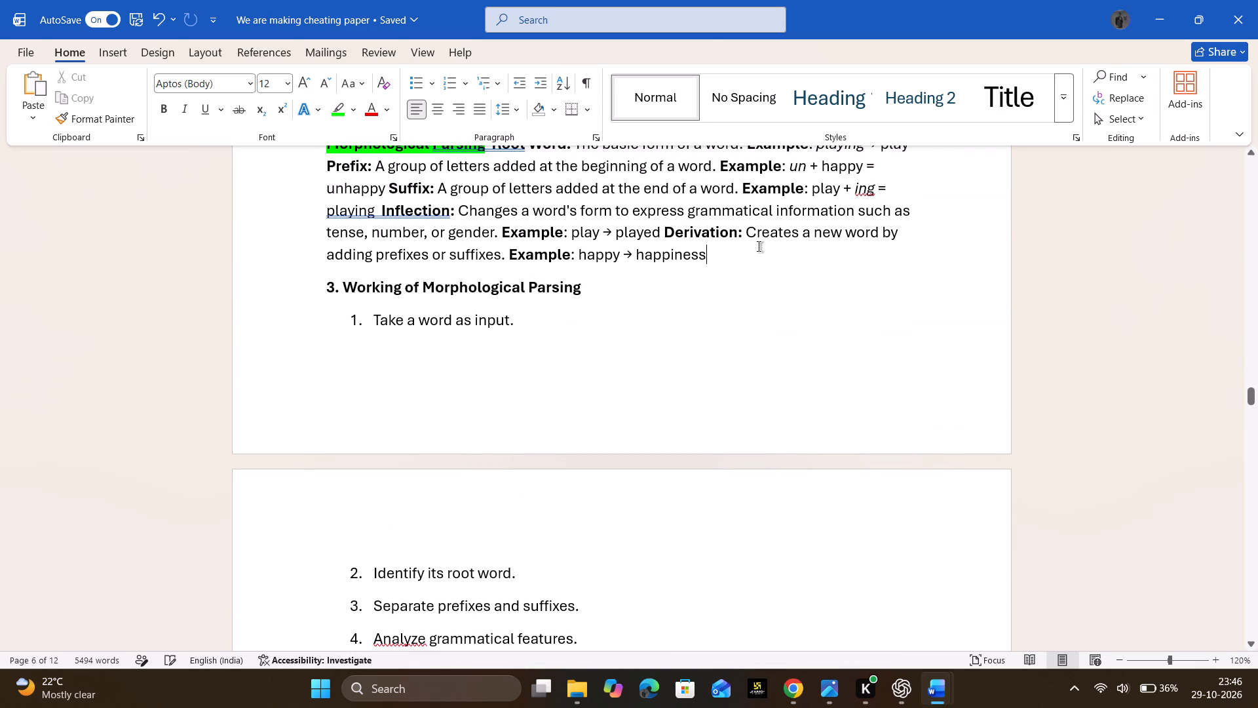
pyautogui.press('space')
pyautogui.press('Delete')
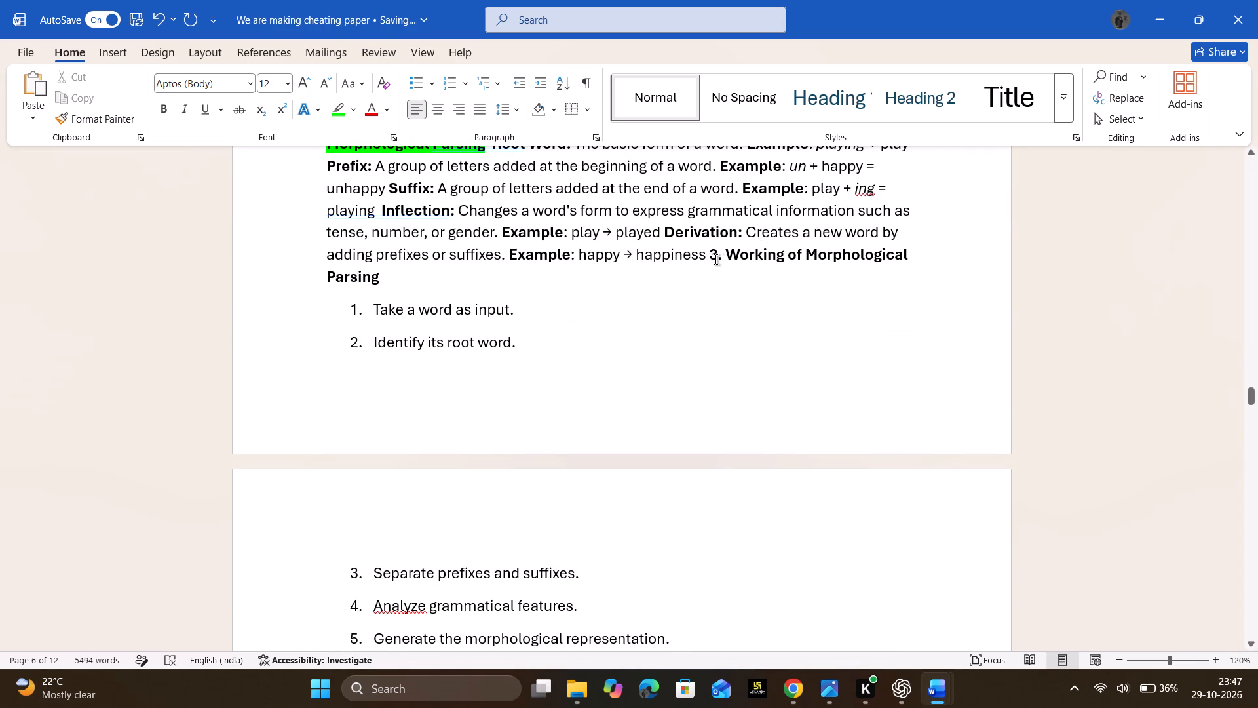
pyautogui.moveTo(707, 258); pyautogui.dragTo(706, 275)
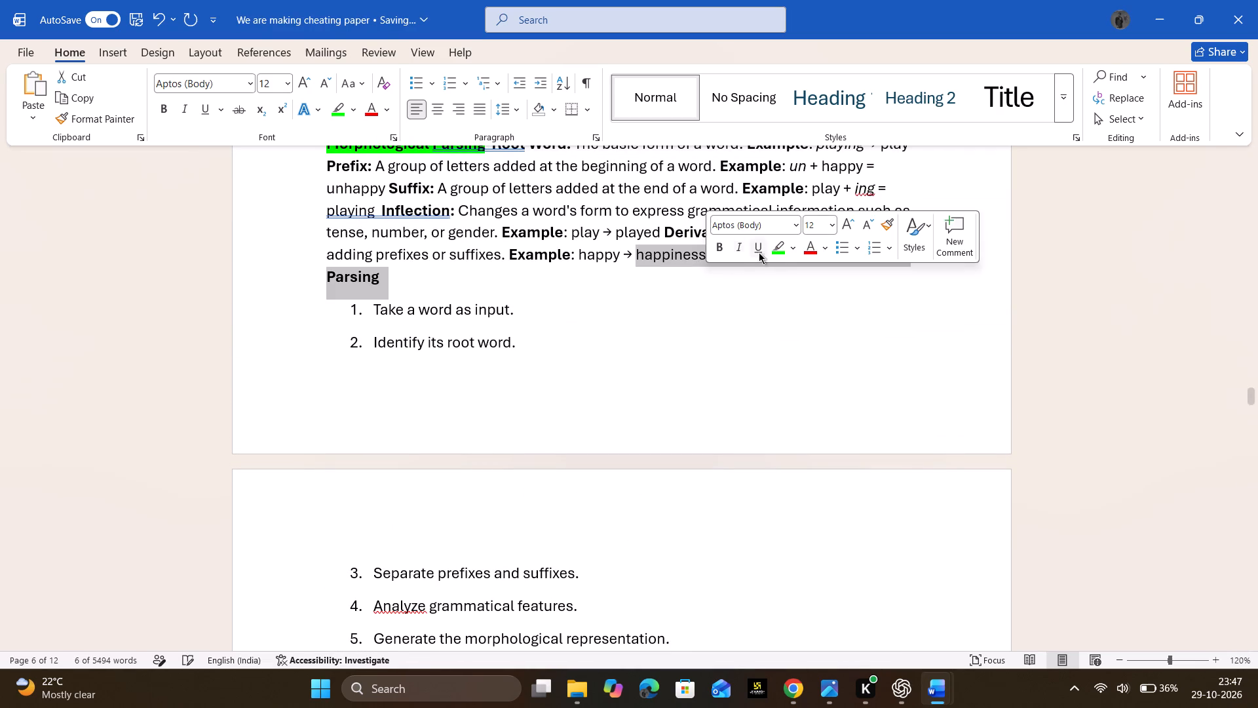
pyautogui.click(777, 251)
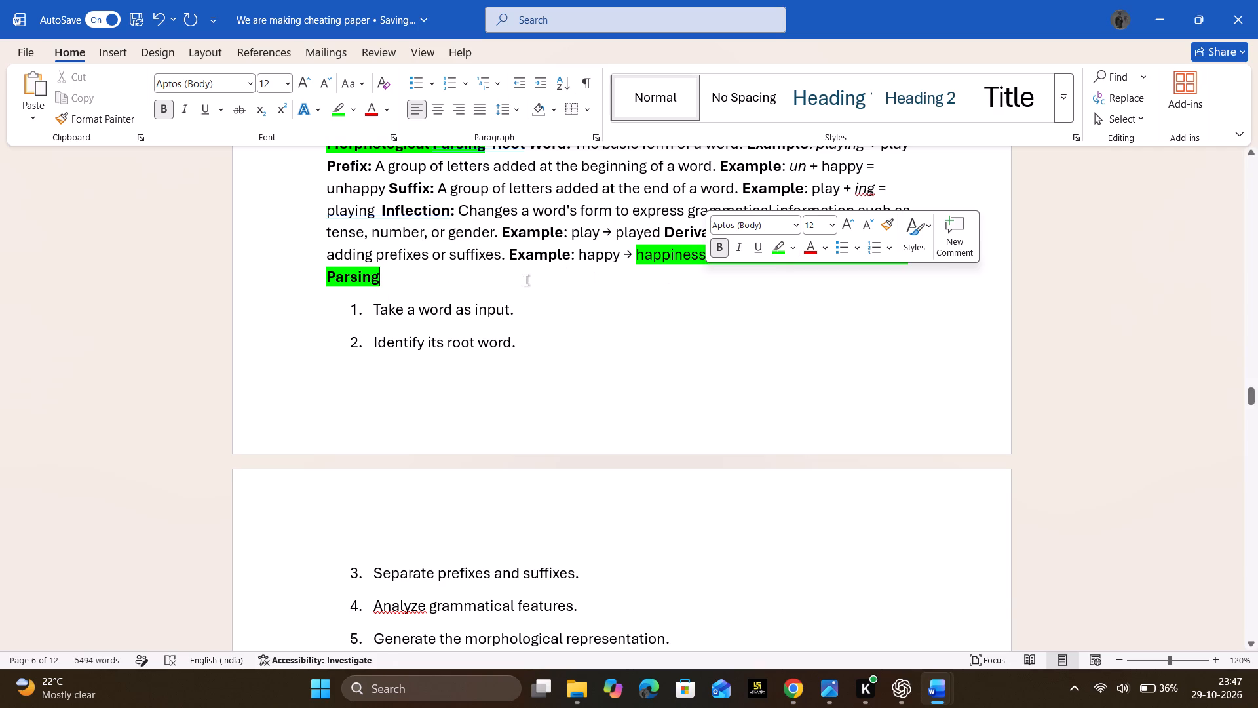
# Run the first three working steps, through "Separate prefixes and suffixes.", on after the Working heading, separating them with "//".
pyautogui.click(525, 280)
pyautogui.press('space')
pyautogui.press('Delete')
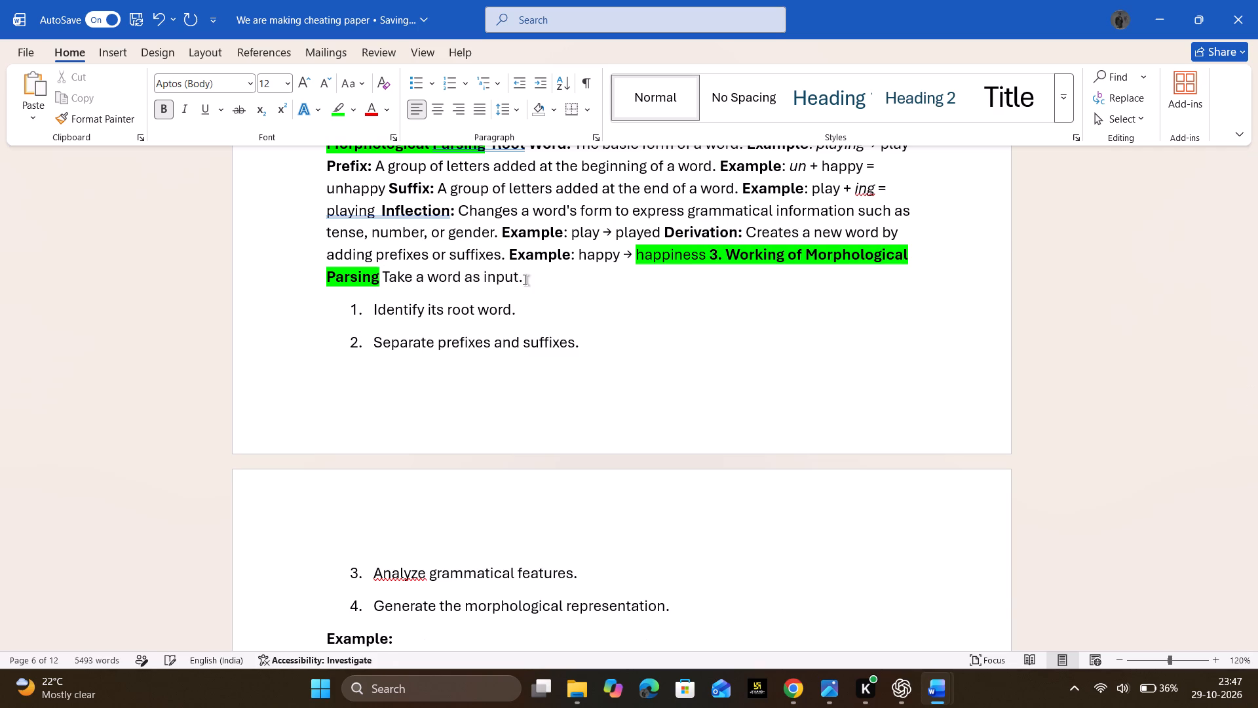
pyautogui.click(528, 280)
pyautogui.press('space')
pyautogui.write('//')
pyautogui.press('space')
pyautogui.press('Delete')
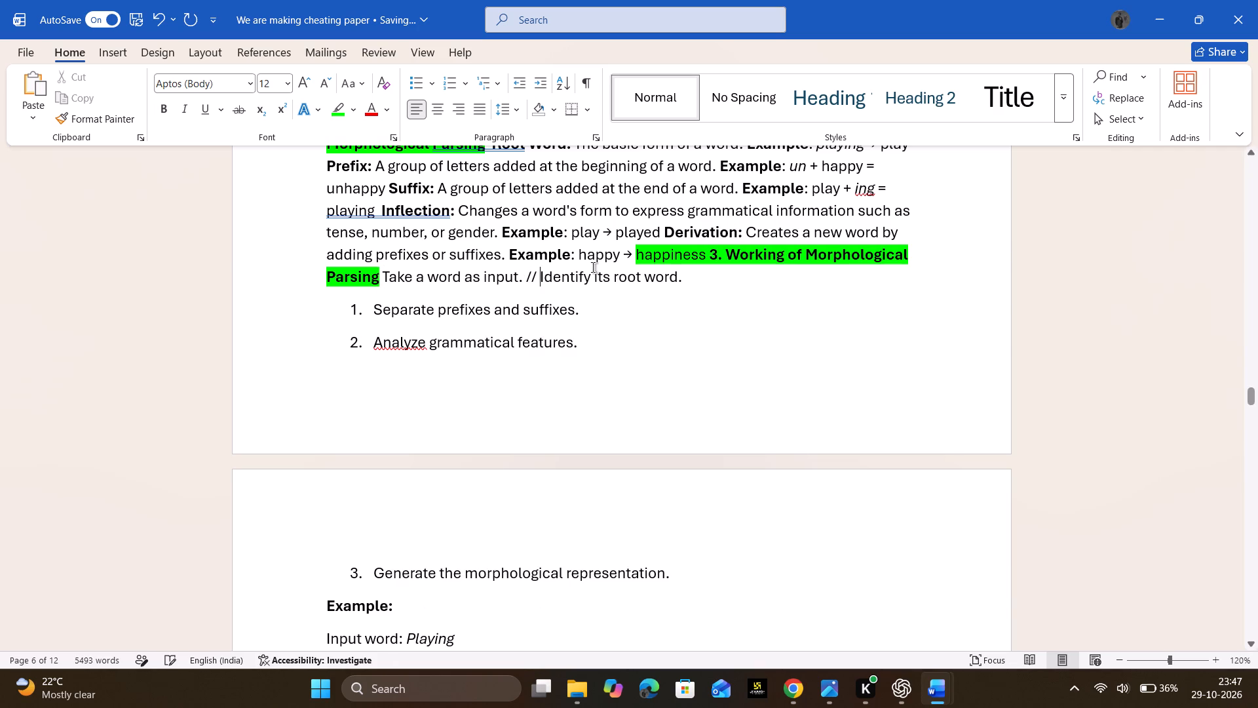
pyautogui.click(714, 286)
pyautogui.press('space')
pyautogui.write('//')
pyautogui.press('space')
pyautogui.press('Delete')
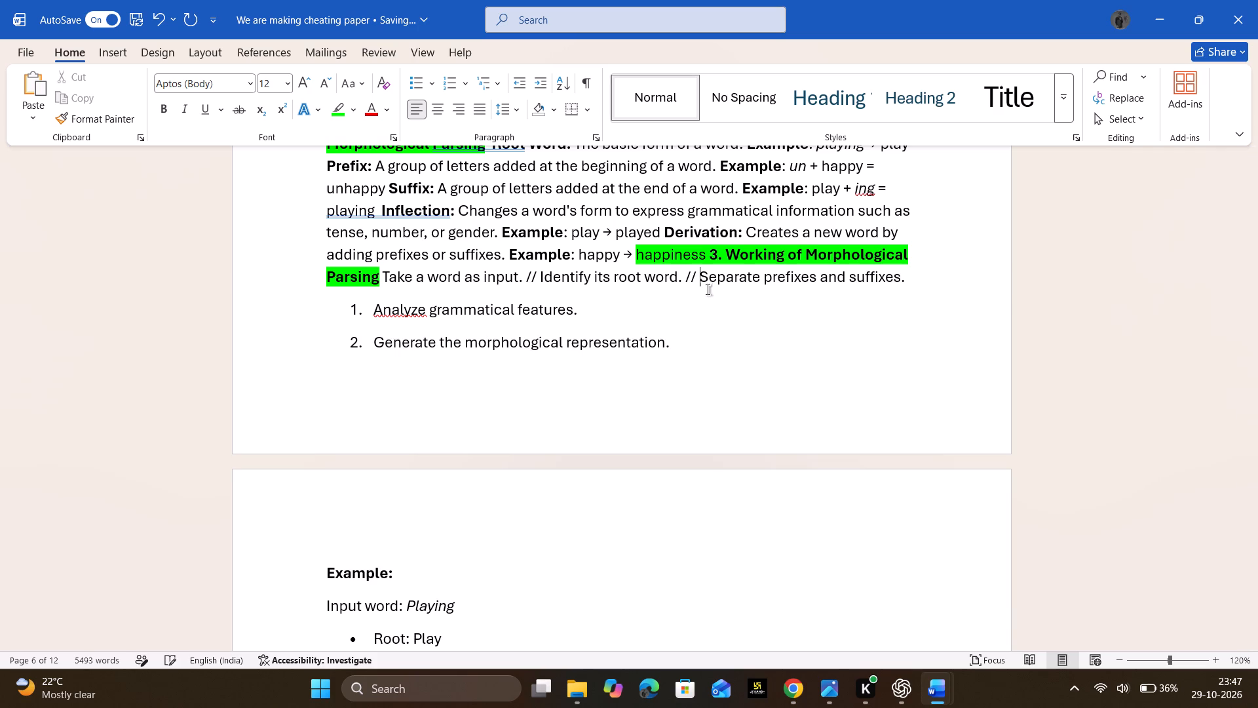
# Run "Analyze grammatical features." and "Generate the morphological representation." on after the third working step, each preceded by "//".
pyautogui.click(925, 280)
pyautogui.press('space')
pyautogui.press('Delete')
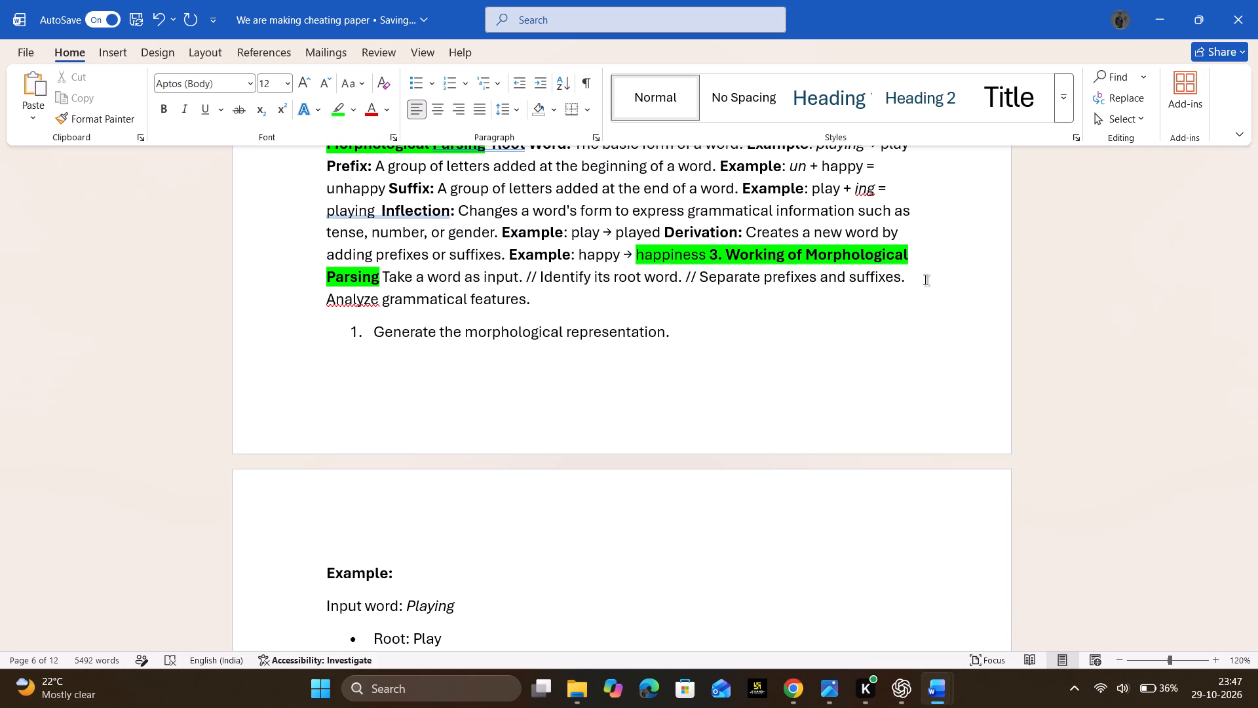
pyautogui.write('//')
pyautogui.press('space')
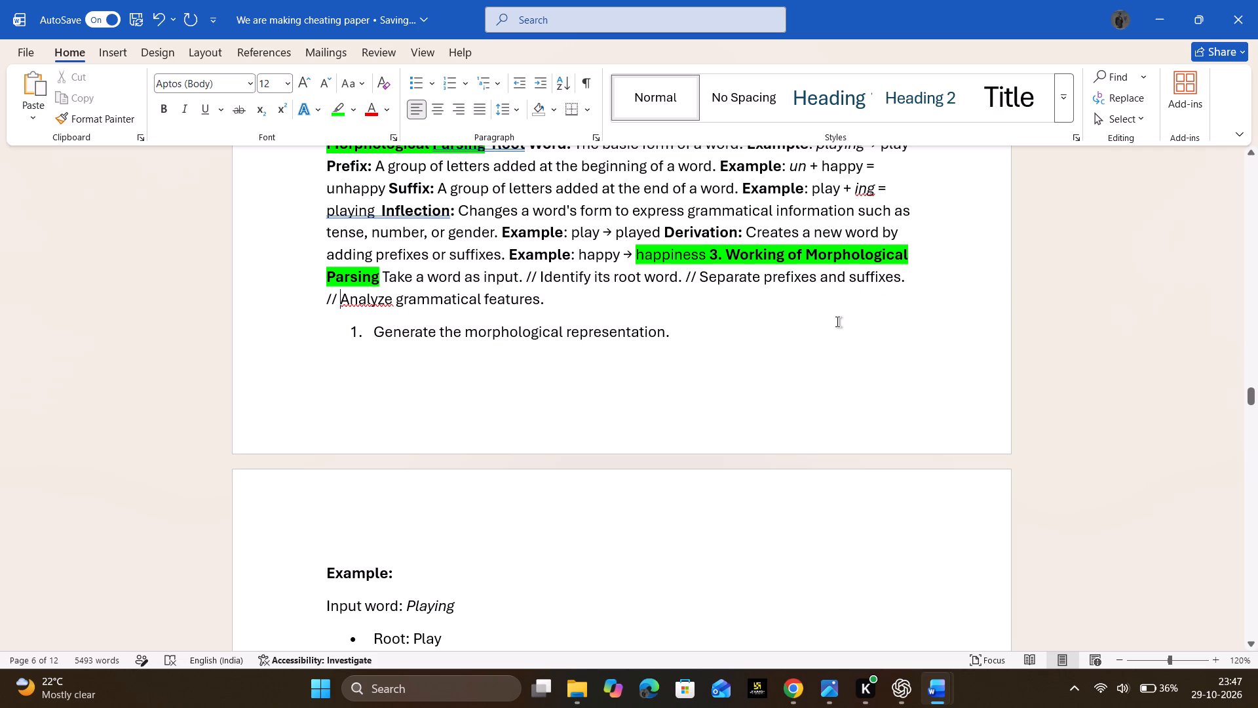
pyautogui.click(757, 287)
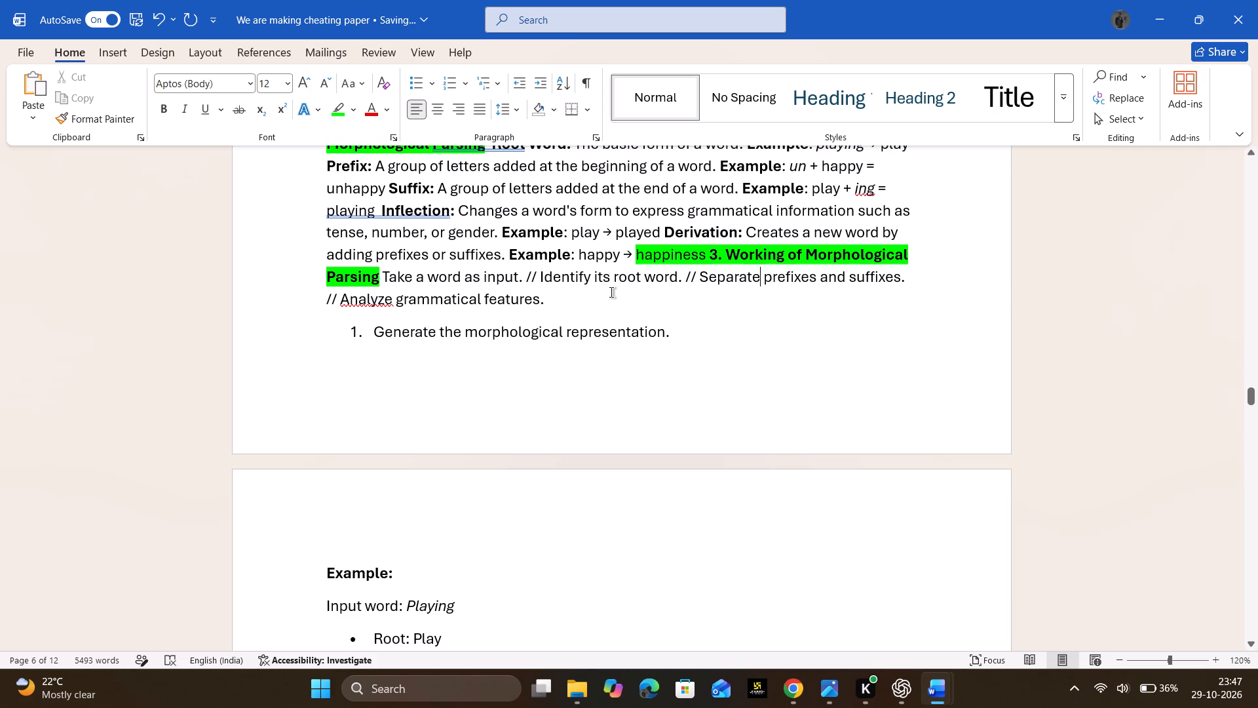
pyautogui.click(607, 293)
pyautogui.press('space')
pyautogui.write('//')
pyautogui.press('space')
pyautogui.press('Delete')
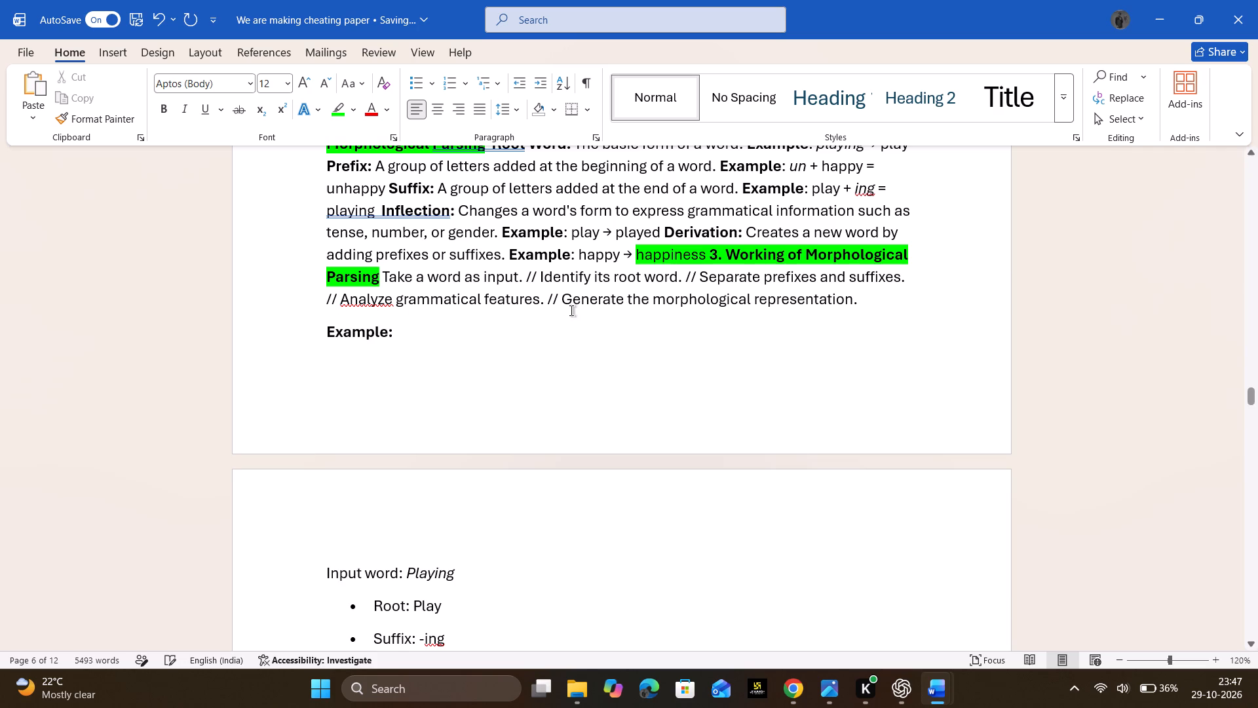
# Delete the rest of the Morphological Parsing notes, from the "Example:" line after the working steps through the Conclusion paragraph.
pyautogui.click(888, 305)
pyautogui.press('space')
pyautogui.press('Delete')
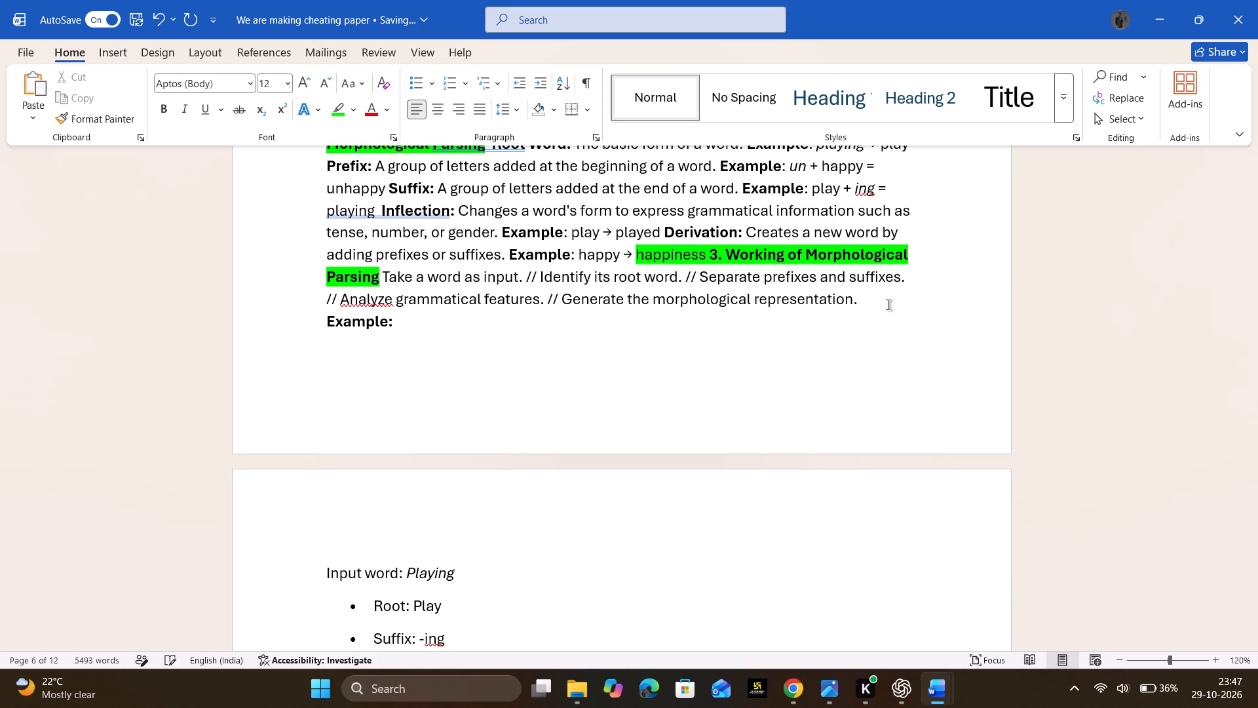
pyautogui.hotkey('shift', 'Down')
pyautogui.hotkey('shift', 'Down')
pyautogui.hotkey('shift', 'Down')
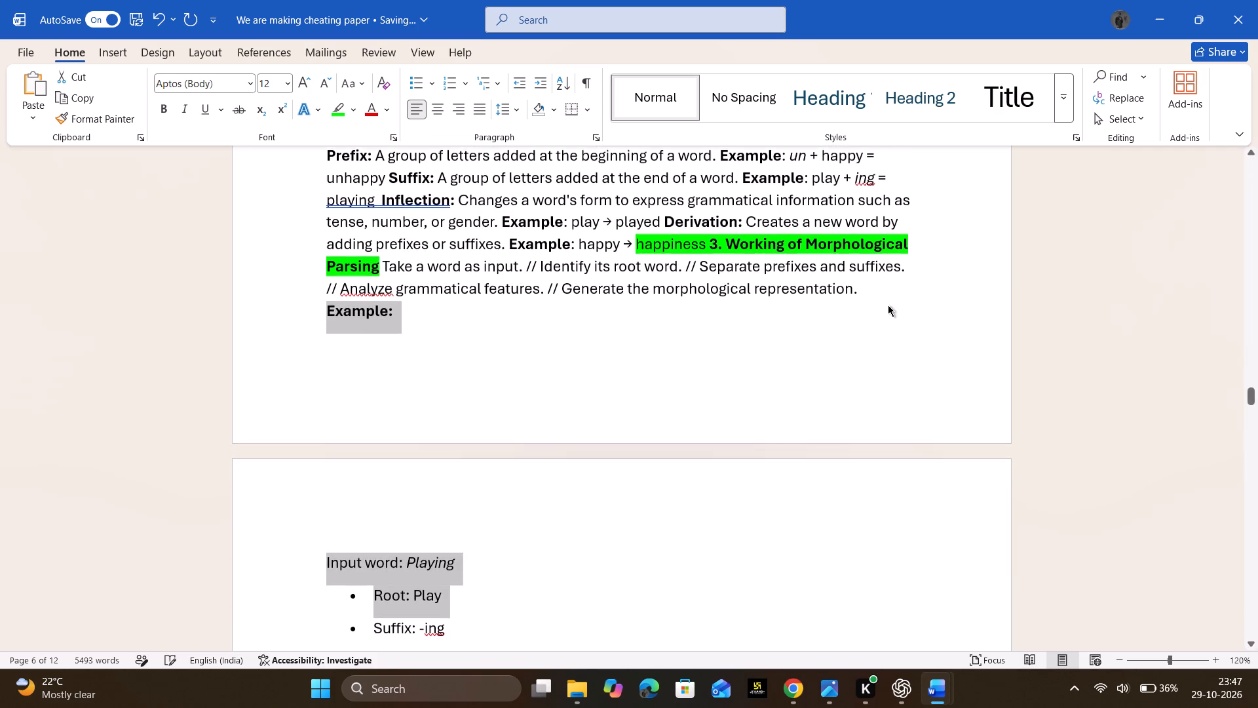
pyautogui.hotkey('shift', 'Down')
pyautogui.hotkey('shift', 'Down')
pyautogui.hotkey('shift', 'Down')
pyautogui.hotkey('shift', 'Down')
pyautogui.hotkey('shift', 'Down')
pyautogui.hotkey('shift', 'Down')
pyautogui.hotkey('shift', 'Down')
pyautogui.hotkey('shift', 'Down')
pyautogui.hotkey('shift', 'Down')
pyautogui.hotkey('shift', 'Down')
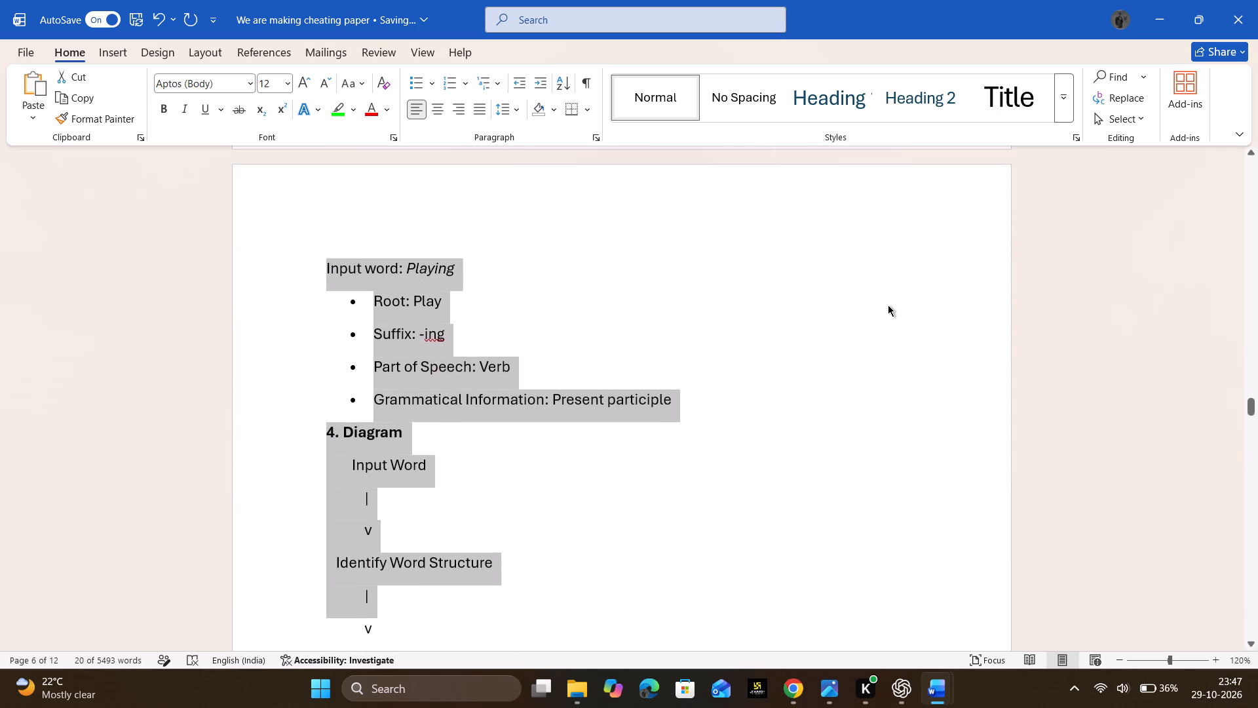
pyautogui.hotkey('shift', 'Down')
pyautogui.hotkey('shift', 'Down')
pyautogui.hotkey('shift', 'Down')
pyautogui.hotkey('shift', 'Down')
pyautogui.hotkey('shift', 'Down')
pyautogui.hotkey('shift', 'Down')
pyautogui.hotkey('shift', 'Down')
pyautogui.hotkey('shift', 'Down')
pyautogui.hotkey('shift', 'Down')
pyautogui.hotkey('shift', 'Down')
pyautogui.hotkey('shift', 'Down')
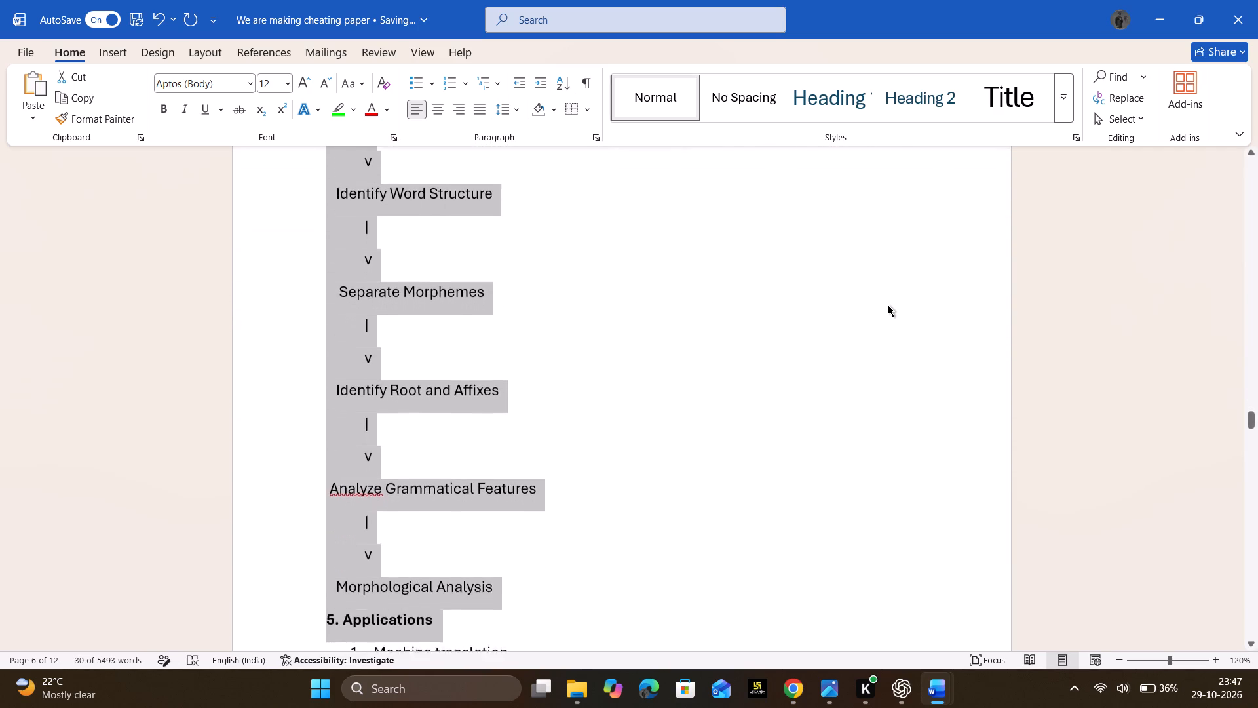
pyautogui.hotkey('shift', 'Down')
pyautogui.hotkey('shift', 'Down')
pyautogui.hotkey('shift', 'Down')
pyautogui.hotkey('shift', 'Down')
pyautogui.hotkey('shift', 'Down')
pyautogui.hotkey('shift', 'Down')
pyautogui.hotkey('shift', 'Down')
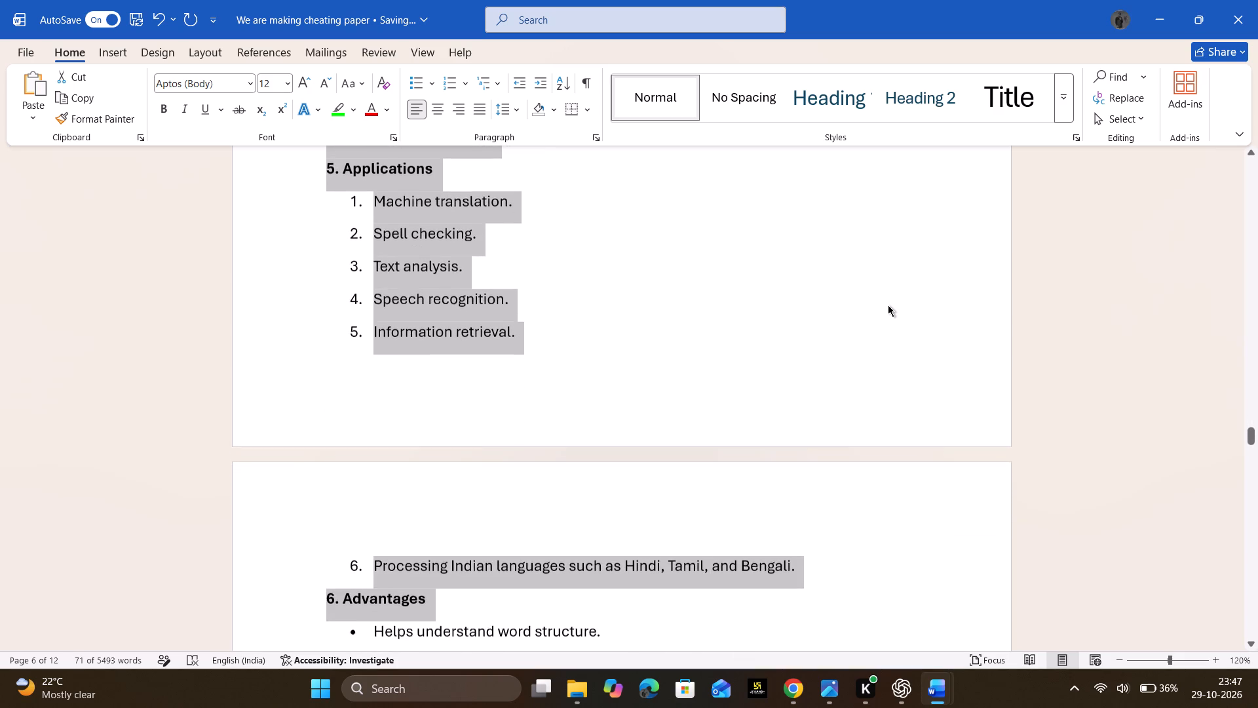
pyautogui.hotkey('shift', 'Down')
pyautogui.hotkey('shift', 'Down')
pyautogui.hotkey('shift', 'Down')
pyautogui.hotkey('shift', 'Down')
pyautogui.hotkey('shift', 'Down')
pyautogui.hotkey('shift', 'Down')
pyautogui.hotkey('shift', 'Down')
pyautogui.hotkey('shift', 'Down')
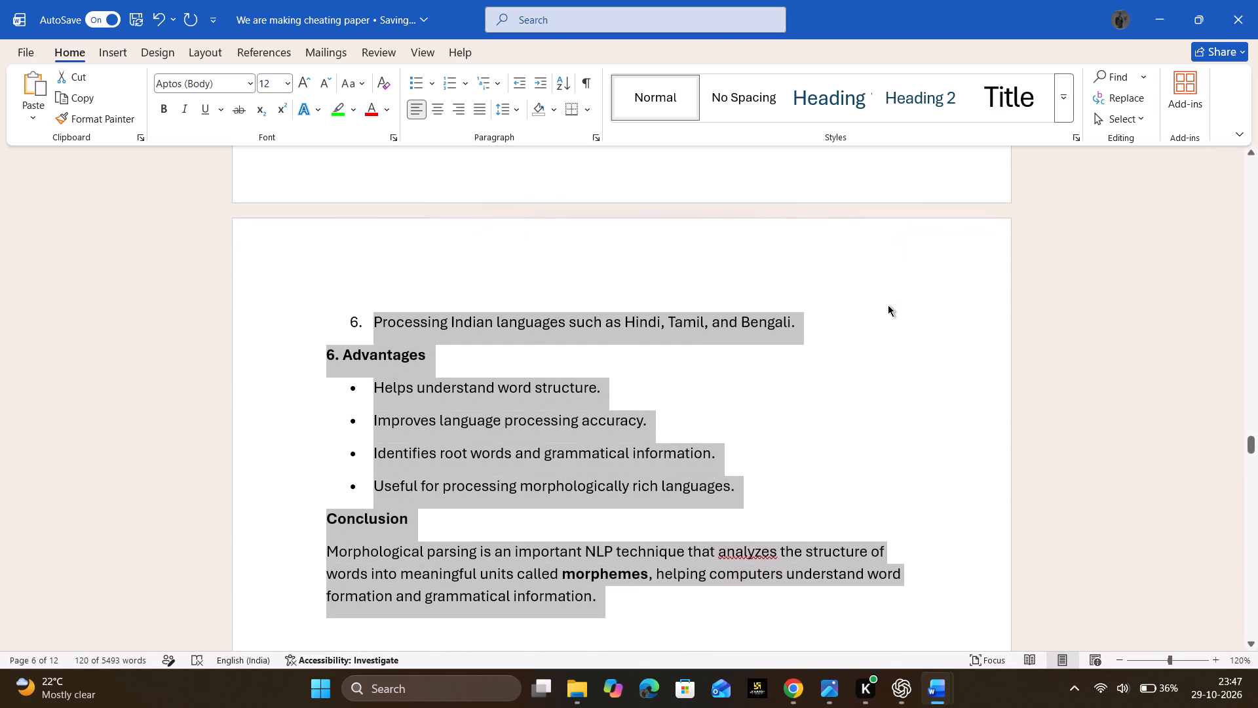
pyautogui.hotkey('shift', 'Down')
pyautogui.press('BackSpace')
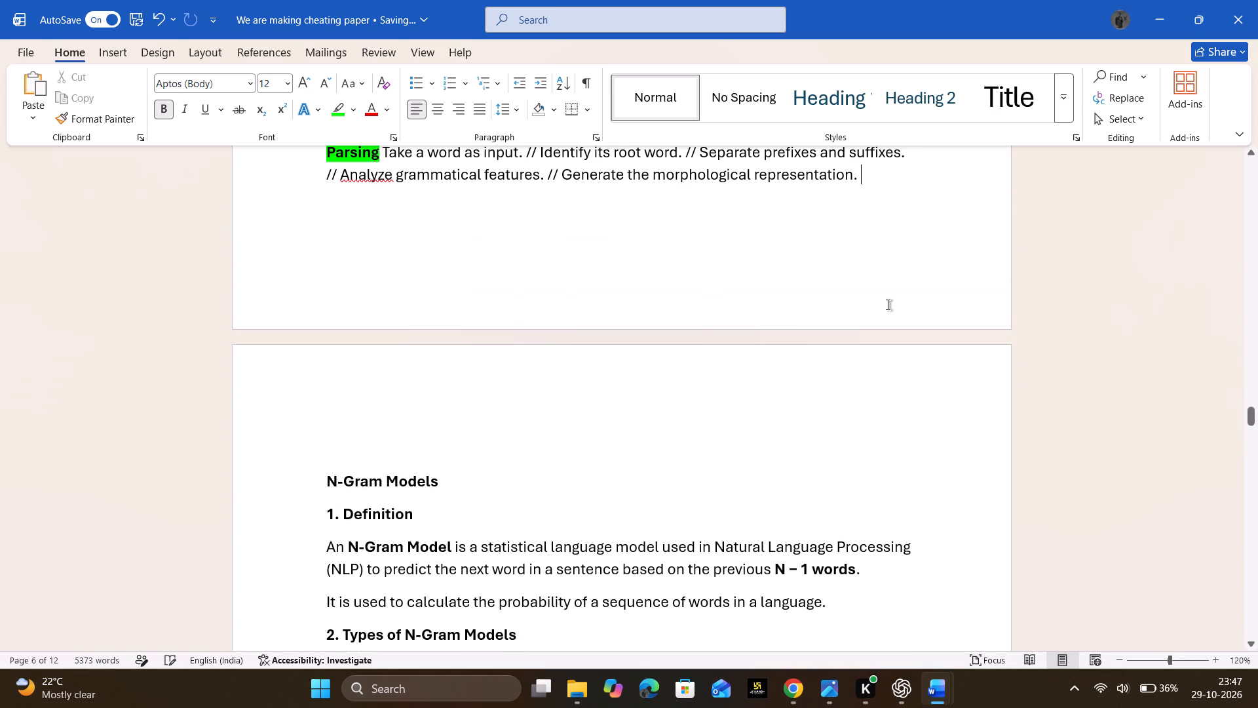
# Look through the remaining N-Gram Models and NLP Pipeline notes down to the end of the document.
pyautogui.scroll(-5, 888, 305)
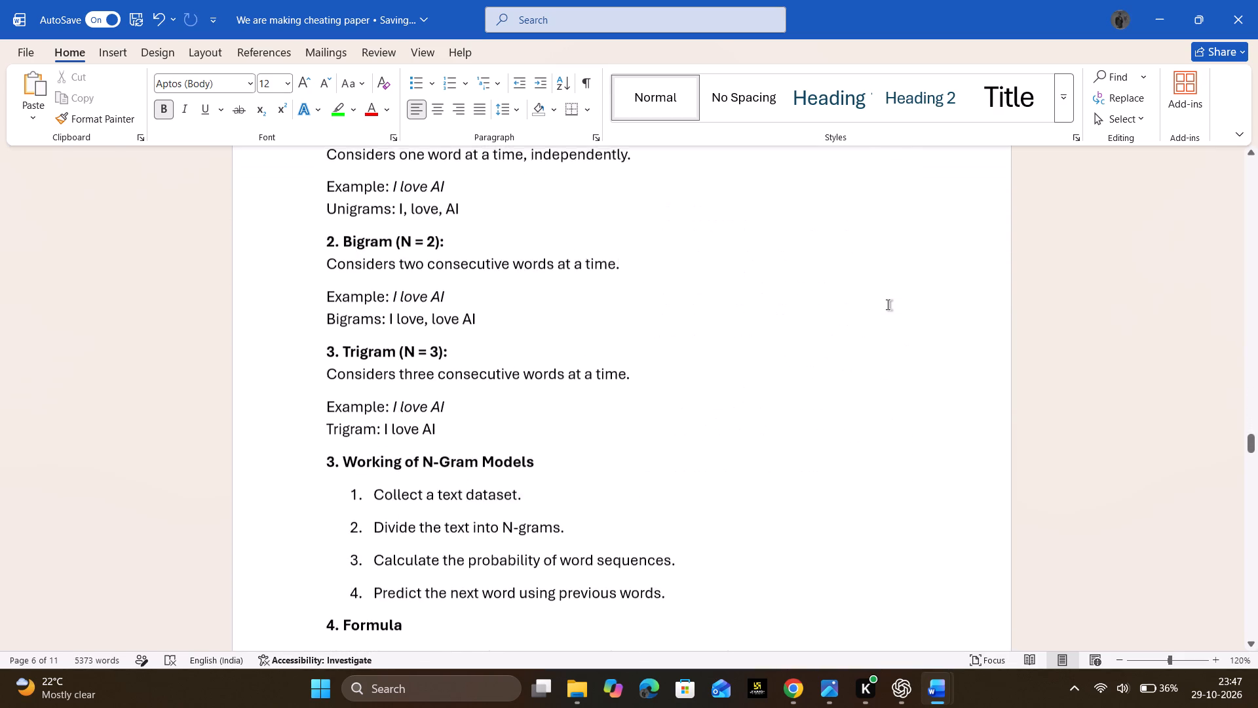
pyautogui.scroll(-7, 888, 305)
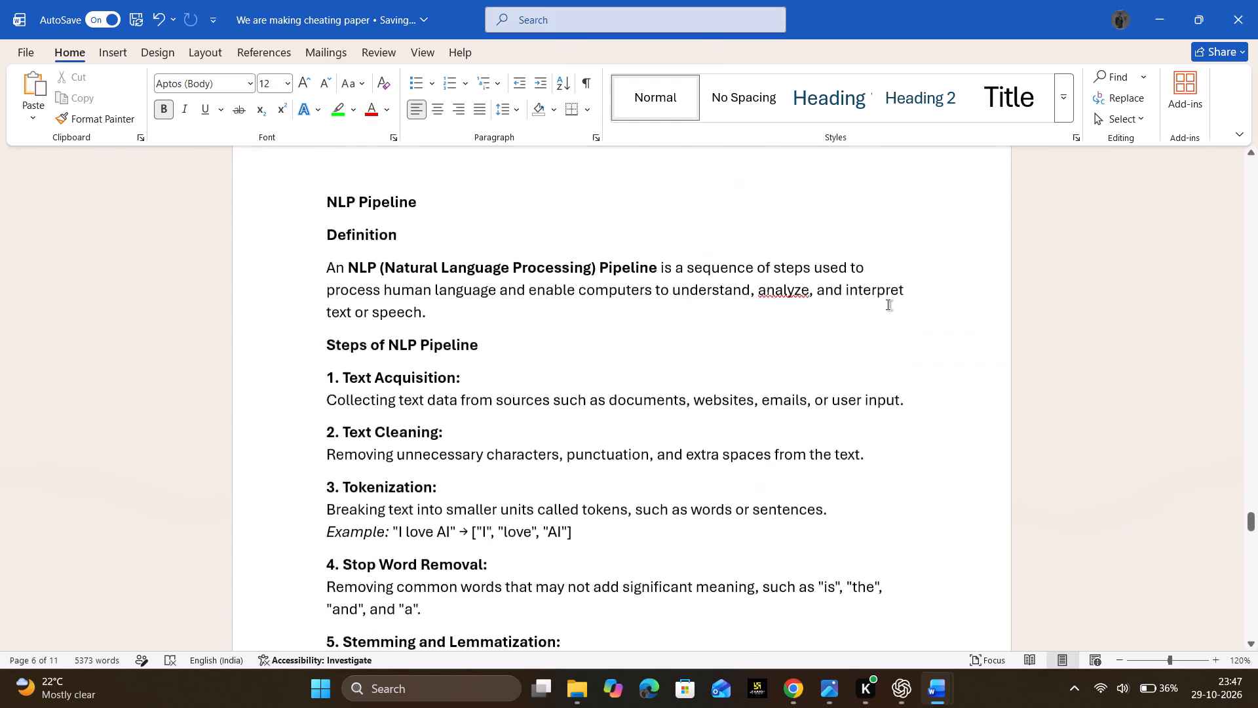
pyautogui.scroll(-8, 888, 305)
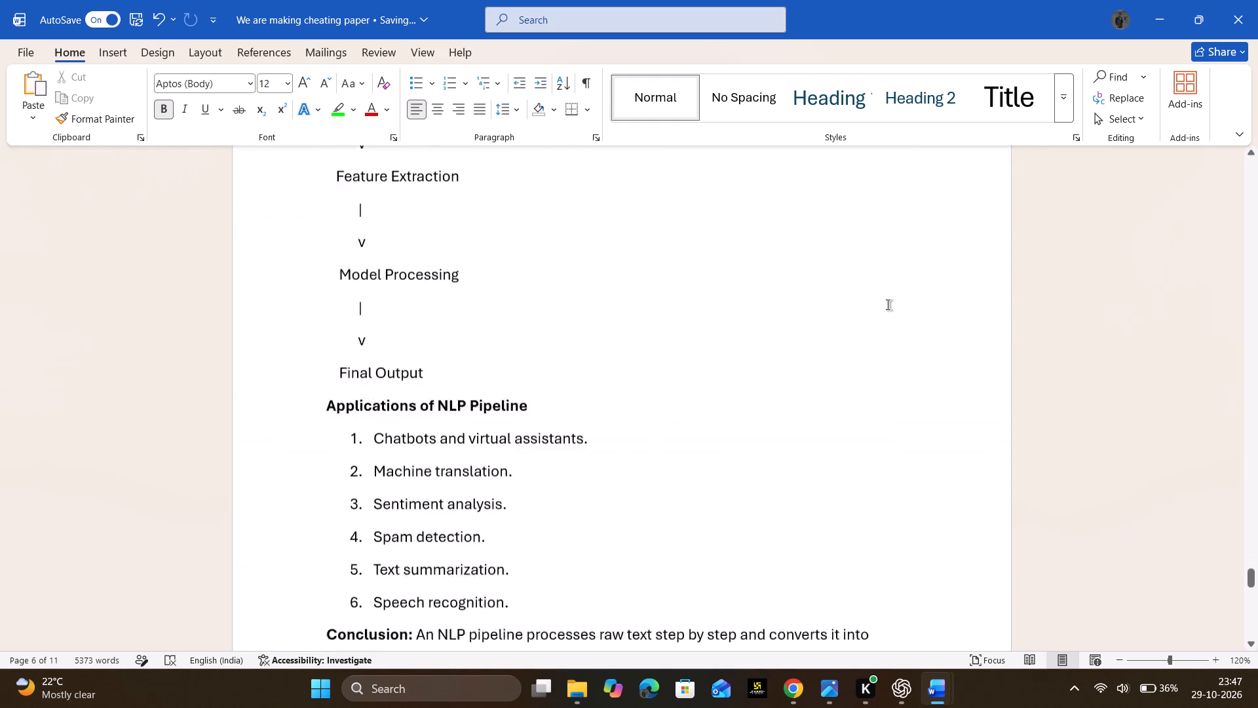
pyautogui.scroll(-6, 888, 305)
# Highlight the "NLP Pipeline" topic heading in bright green.
pyautogui.scroll(1, 888, 305)
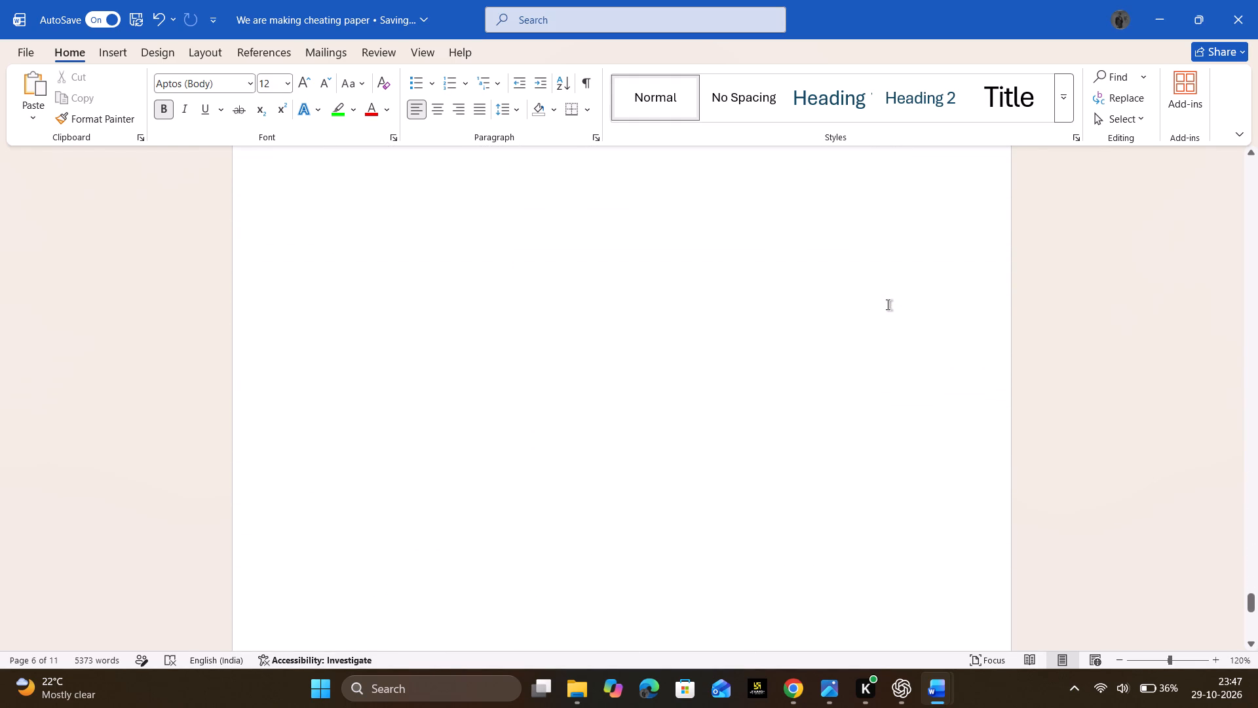
pyautogui.scroll(7, 888, 305)
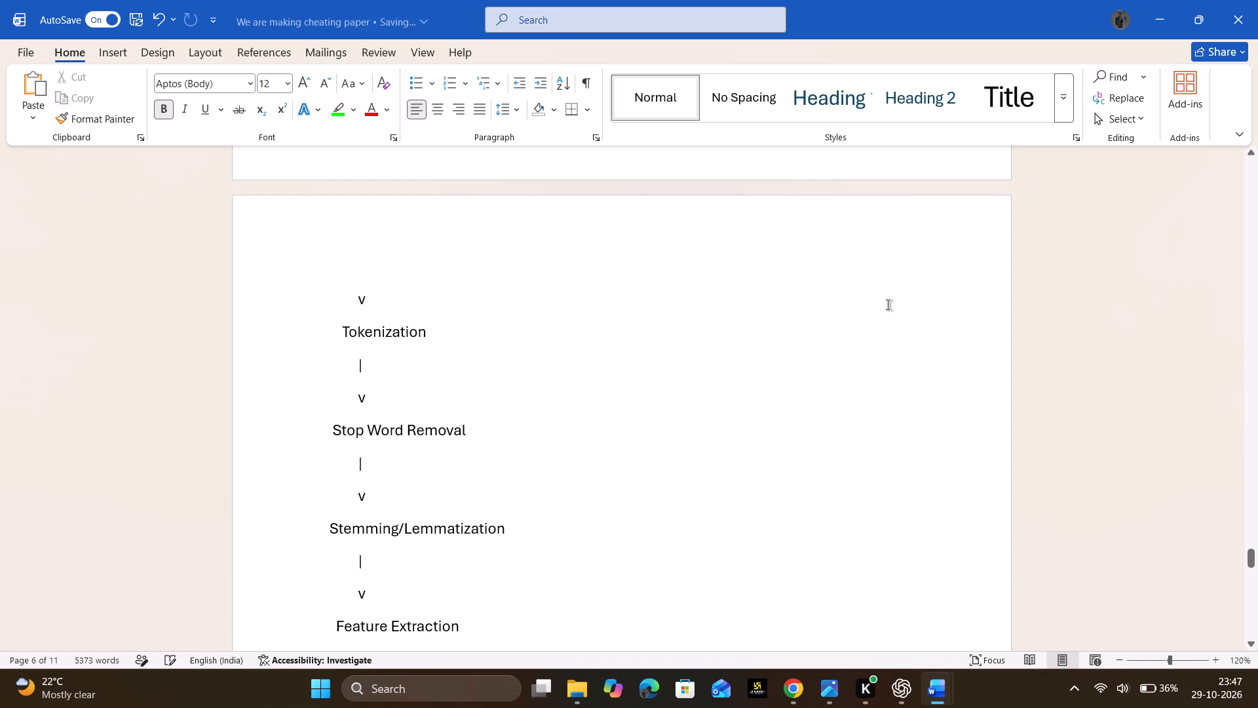
pyautogui.scroll(4, 888, 305)
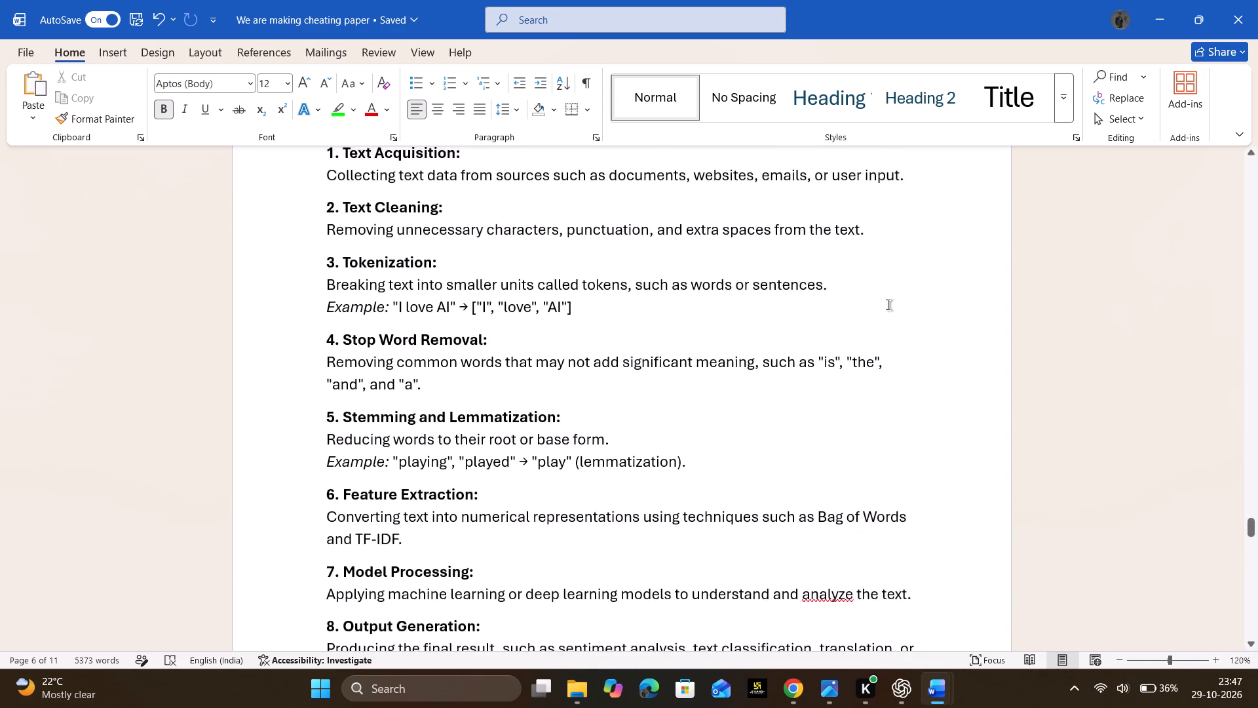
pyautogui.scroll(2, 888, 305)
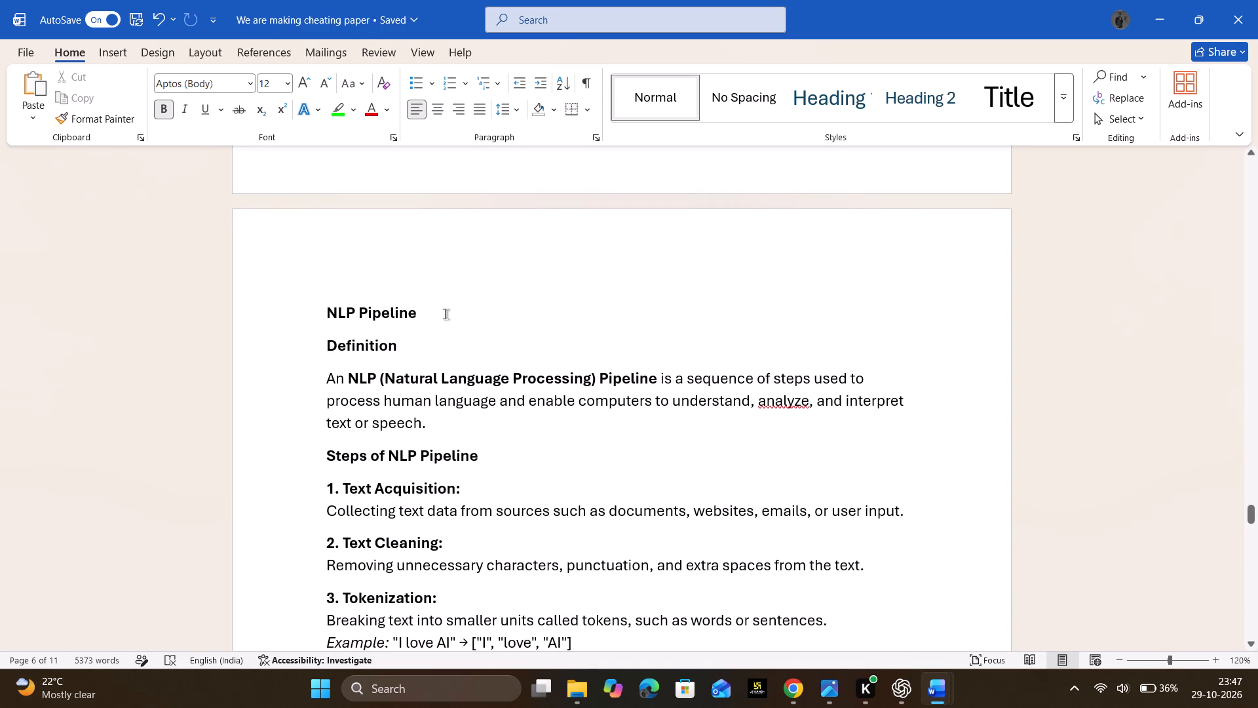
pyautogui.moveTo(445, 314); pyautogui.dragTo(274, 307)
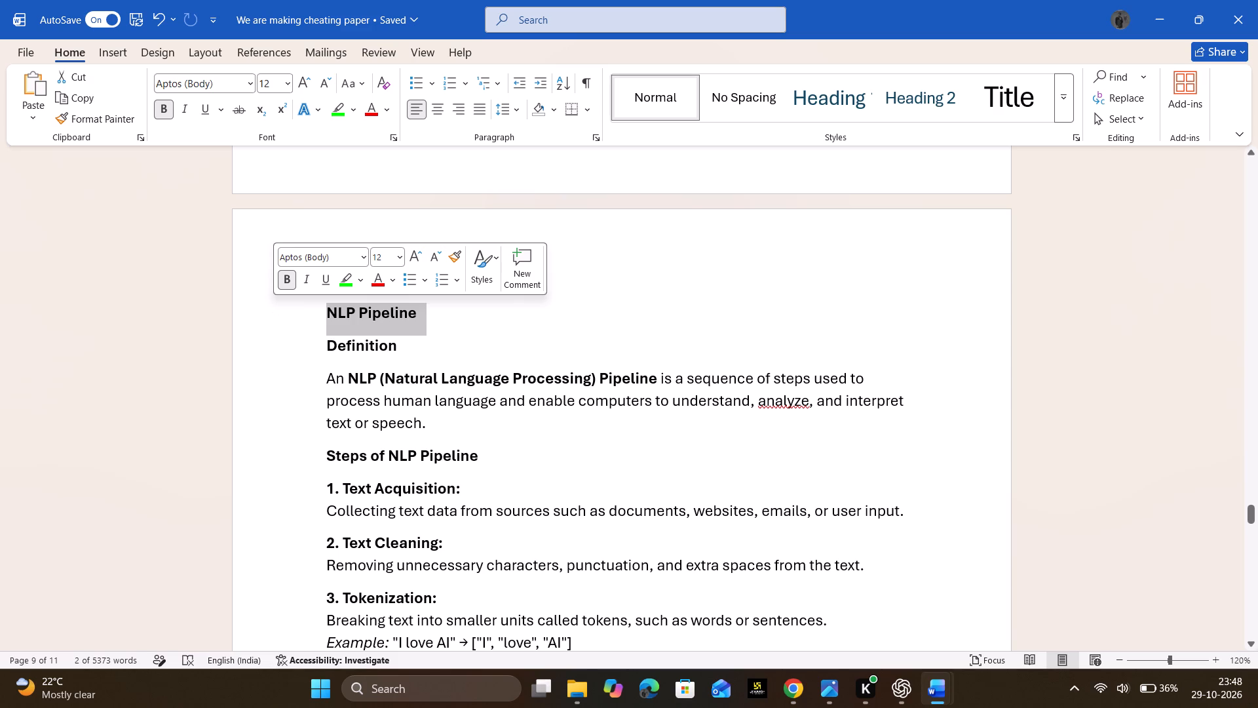
pyautogui.click(340, 283)
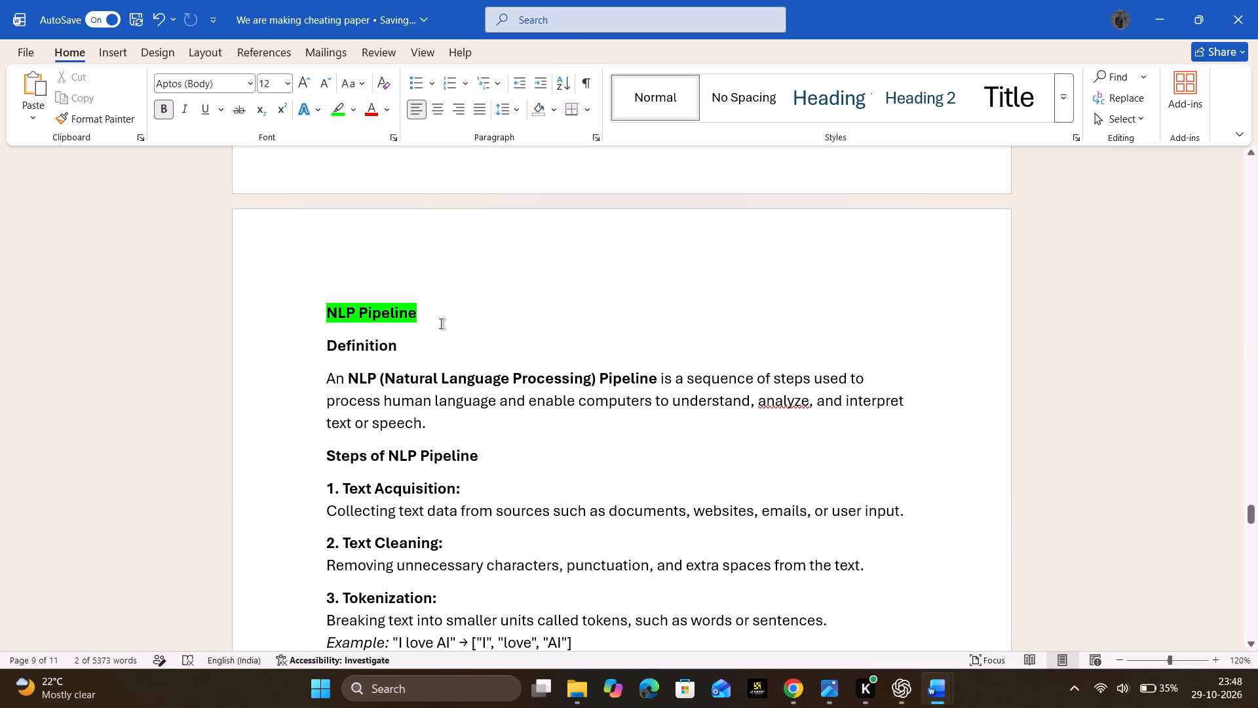
# Add "=" after the NLP Pipeline heading, run "Definition" on after it, and highlight that word in bright green.
pyautogui.click(441, 324)
pyautogui.press('space')
pyautogui.write('=')
pyautogui.press('space')
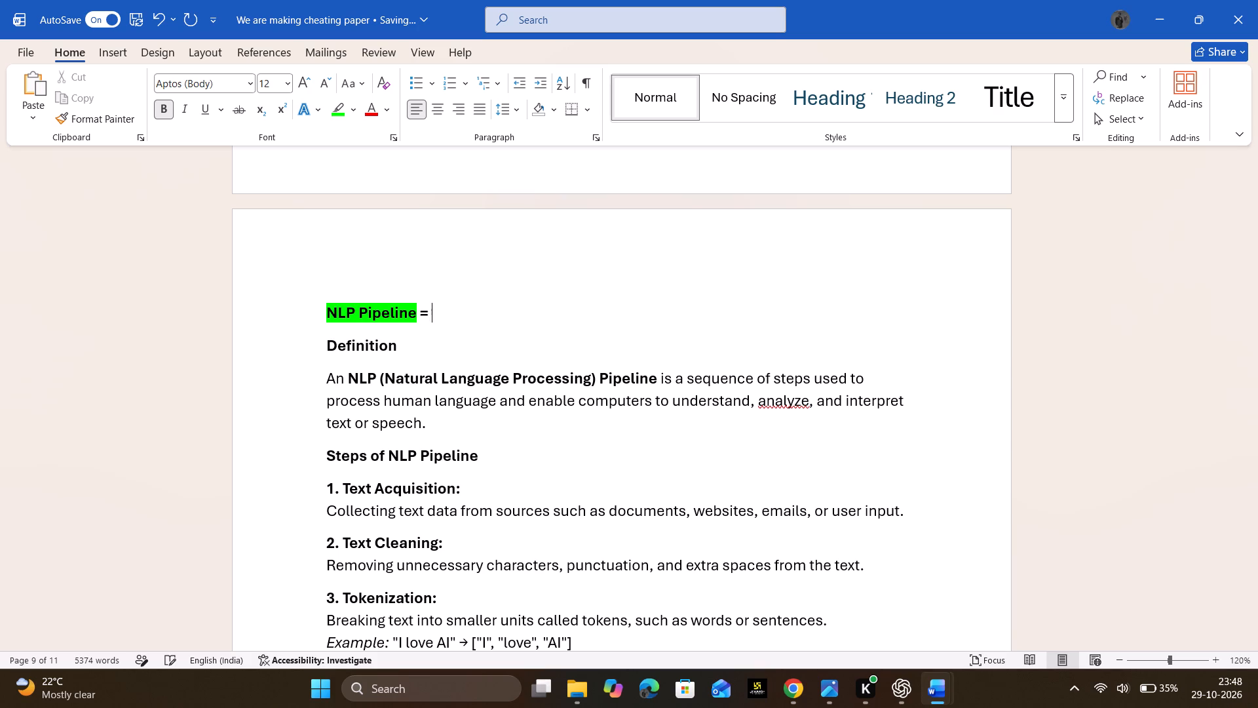
pyautogui.press('Delete')
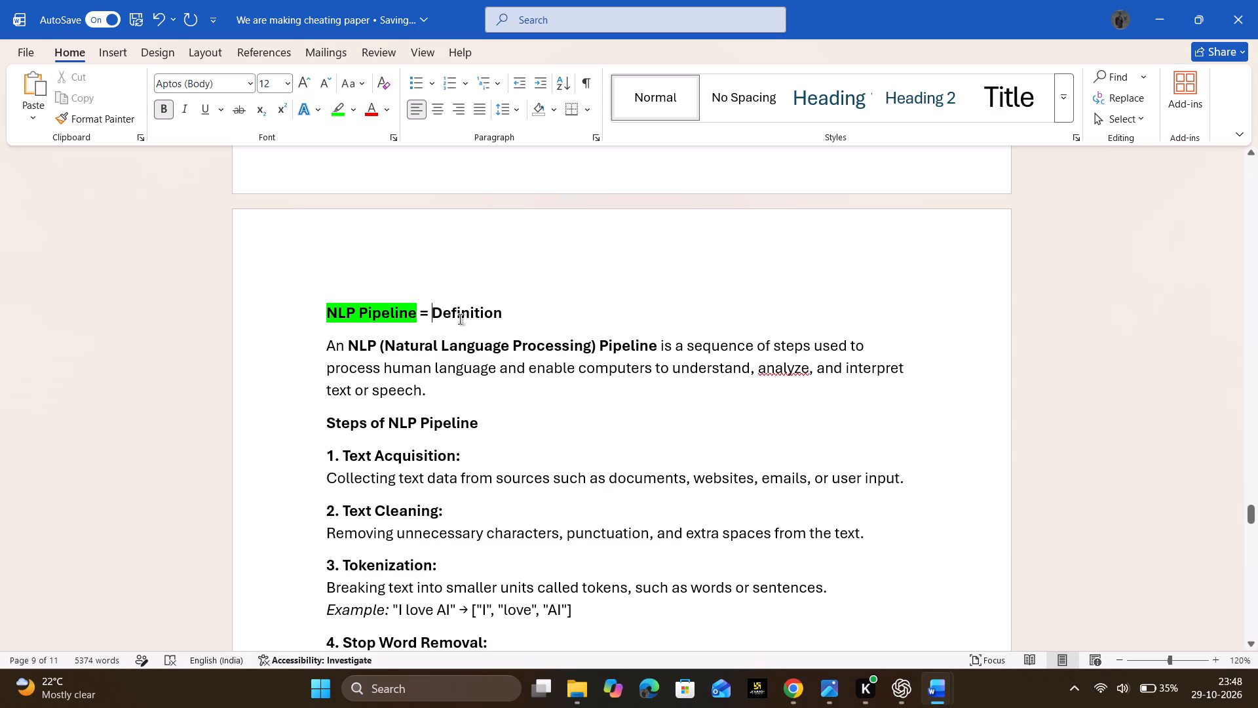
pyautogui.doubleClick(460, 319)
pyautogui.click(529, 290)
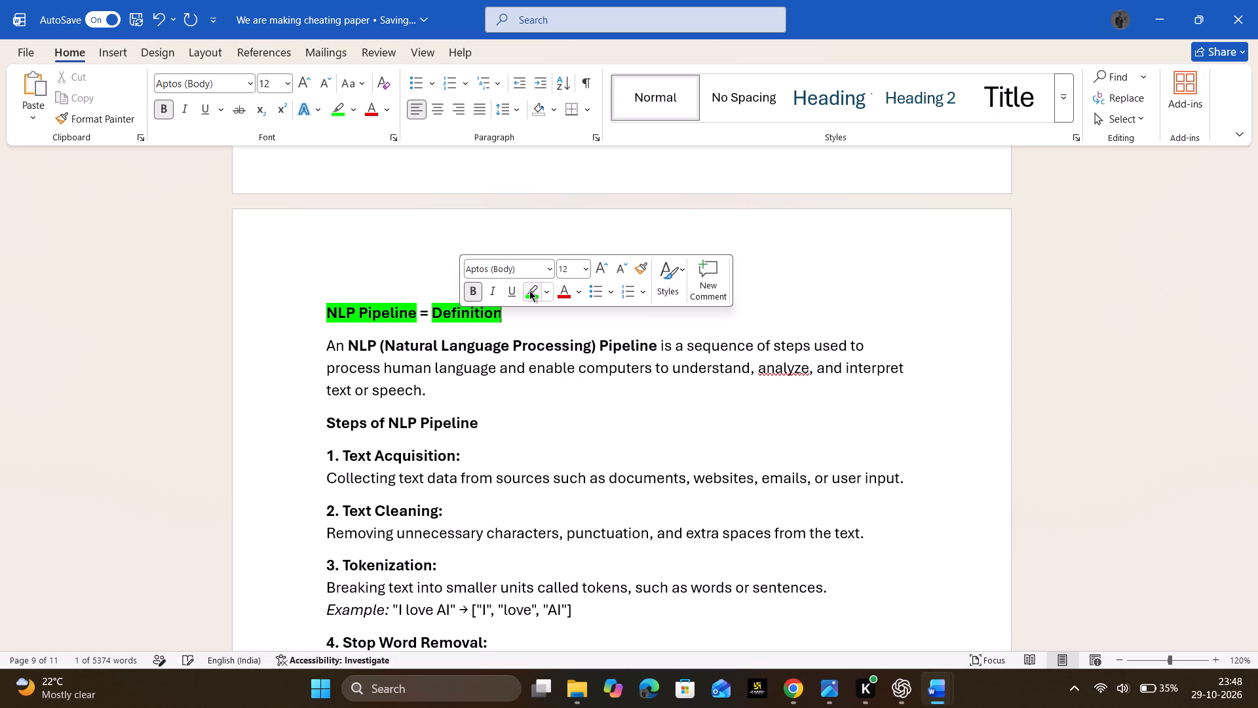
# Add "-" after the highlighted word "Definition" and run the NLP Pipeline definition text on after it.
pyautogui.click(523, 315)
pyautogui.press('space')
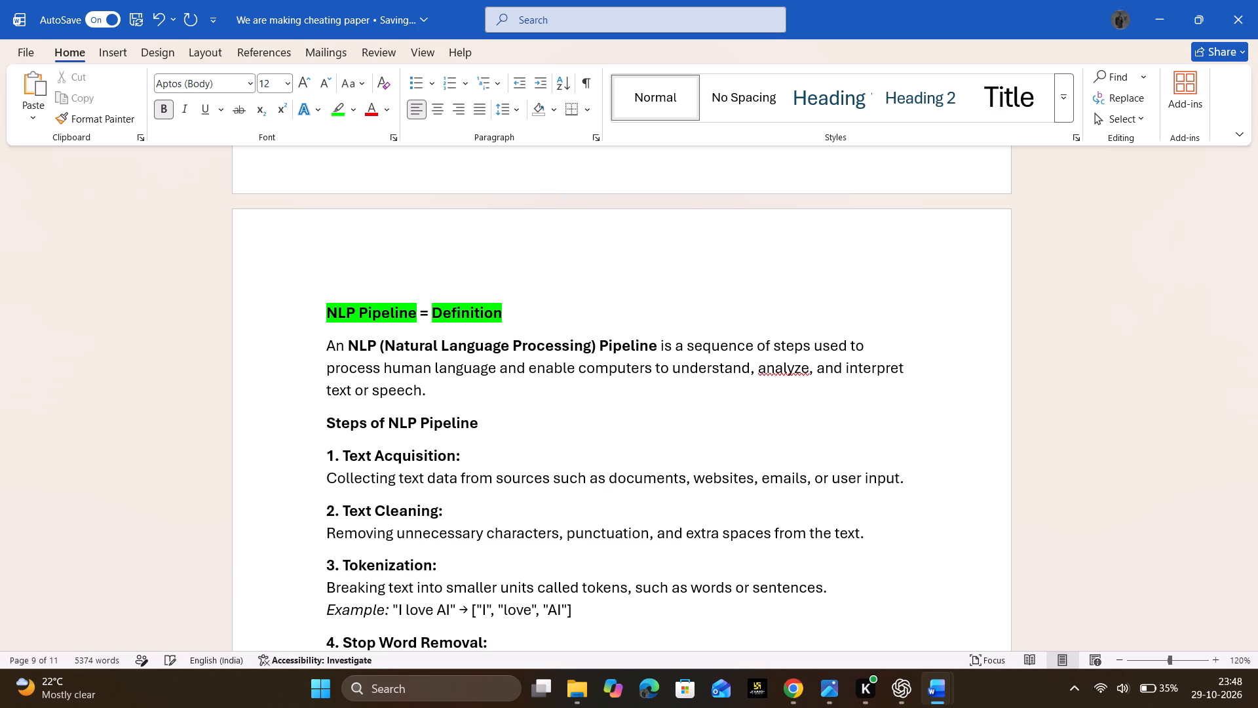
pyautogui.write('-')
pyautogui.press('space')
pyautogui.press('Delete')
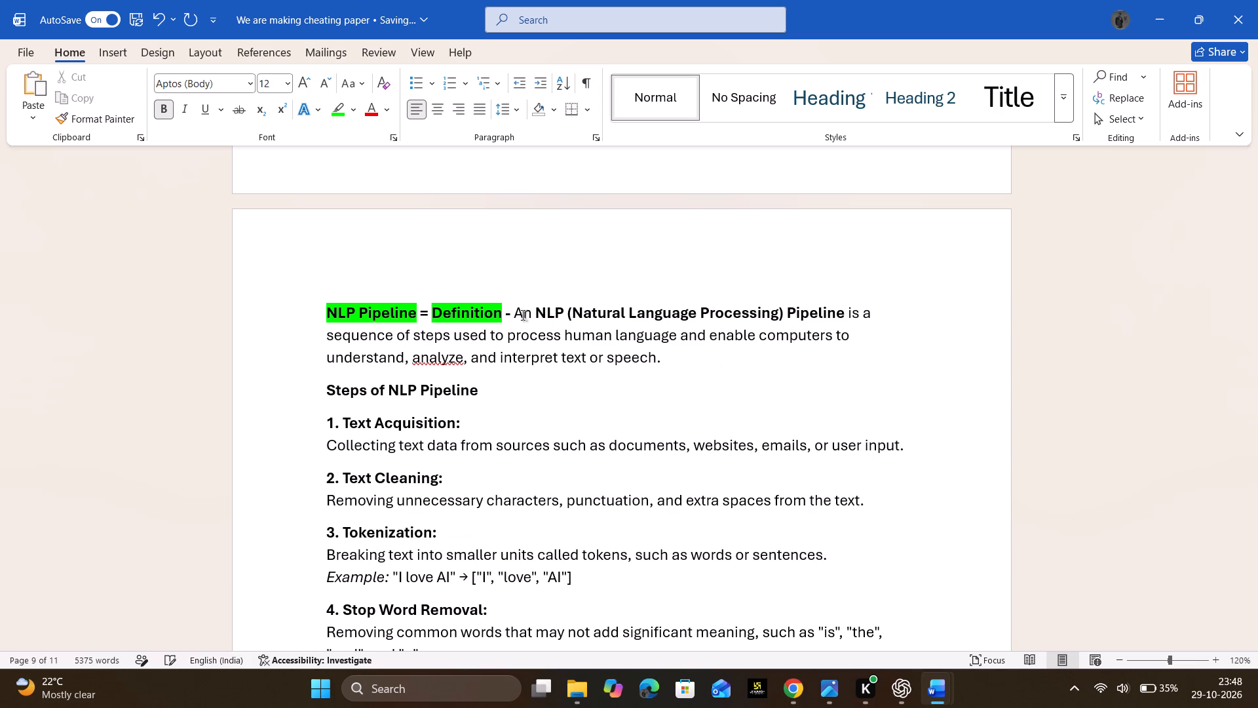
# Remove the bold from "NLP (Natural Language Processing) Pipeline" in the definition sentence.
pyautogui.click(550, 308)
pyautogui.moveTo(550, 308); pyautogui.dragTo(812, 304)
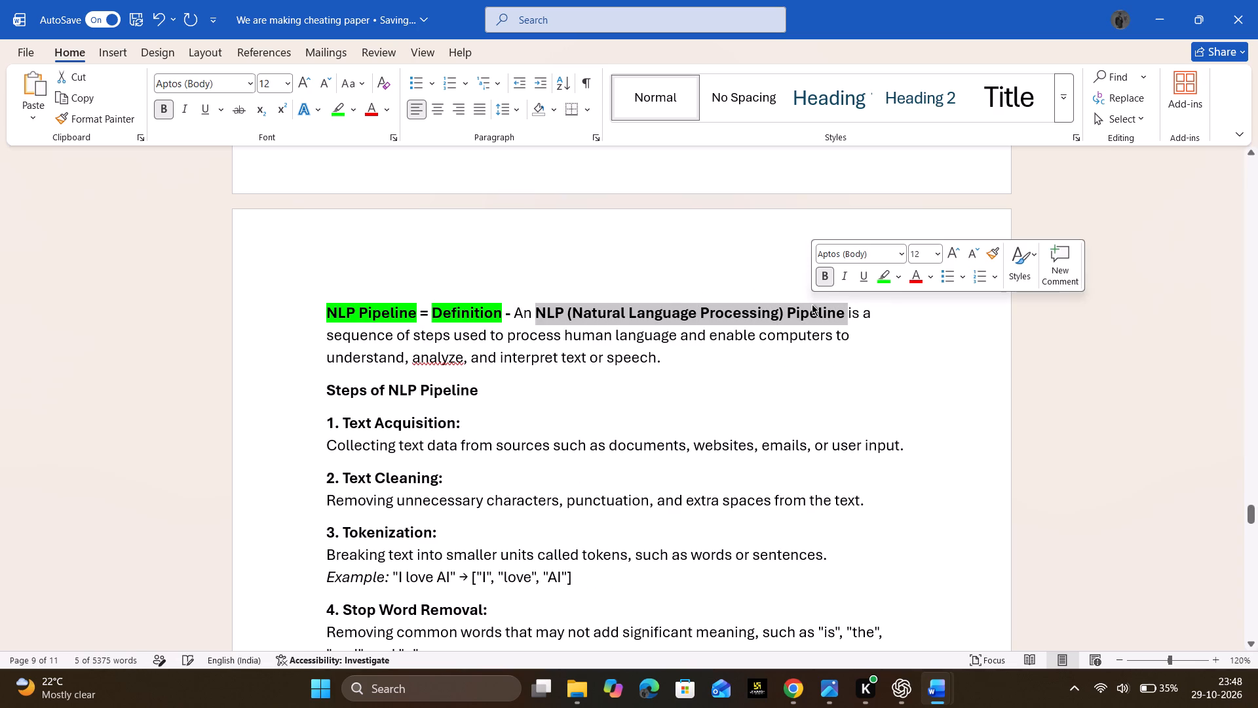
pyautogui.click(830, 279)
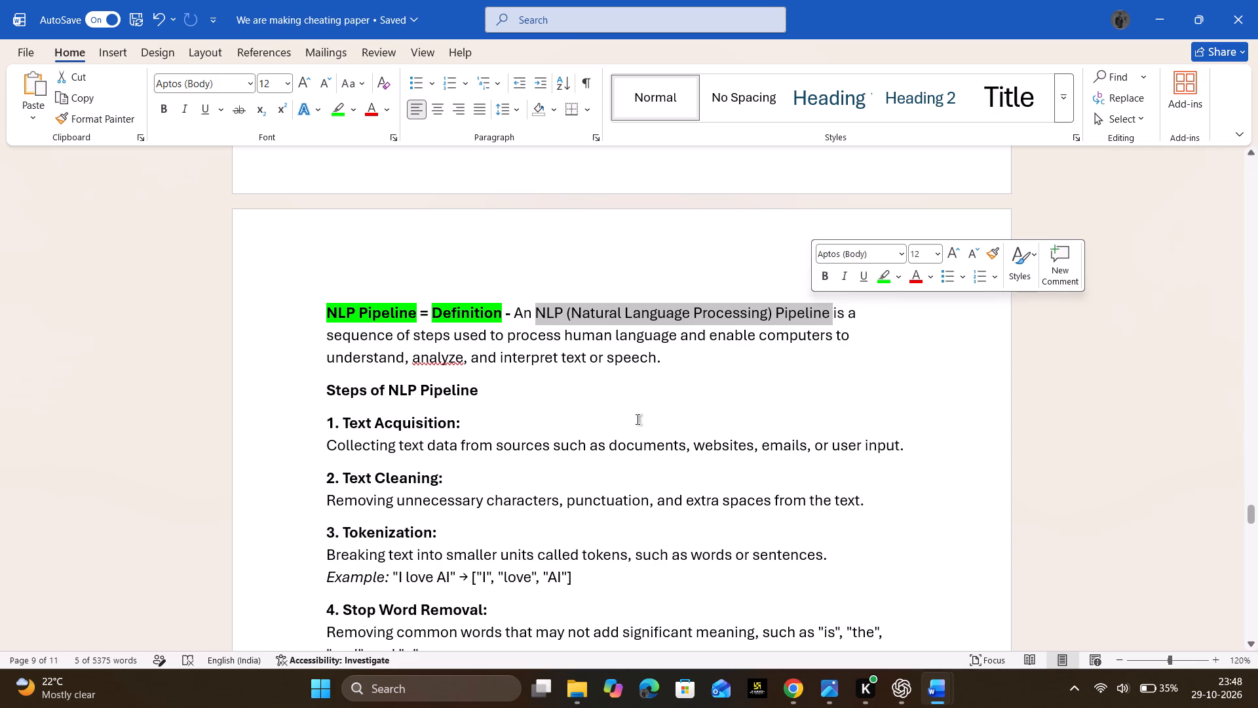
# Run the "Steps of NLP Pipeline" heading on after the definition and highlight it in bright green.
pyautogui.click(683, 361)
pyautogui.press('space')
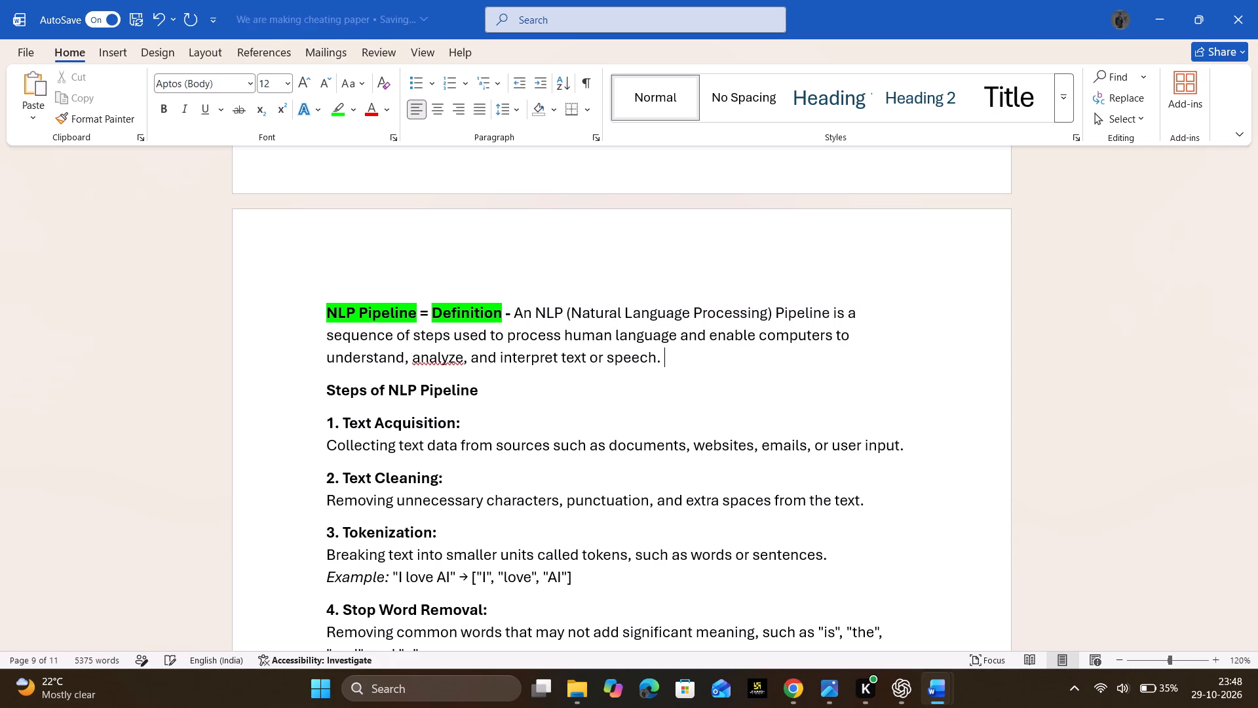
pyautogui.press('Delete')
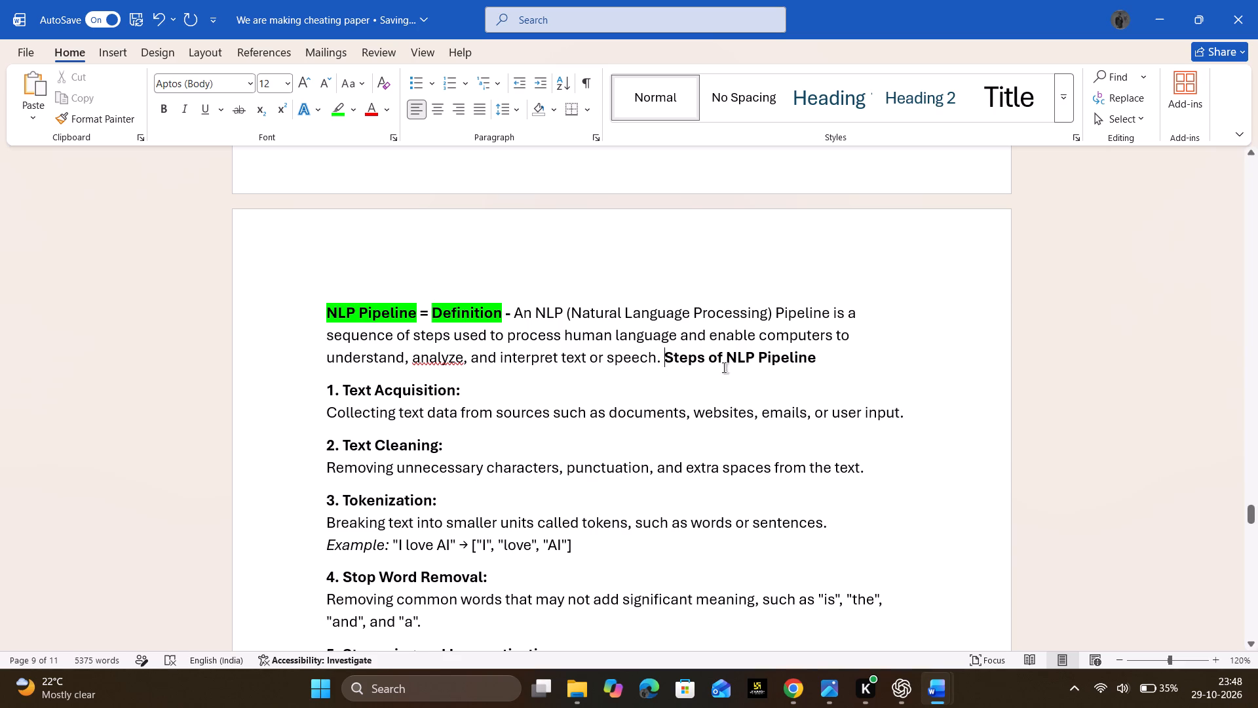
pyautogui.click(690, 357)
pyautogui.moveTo(690, 357); pyautogui.dragTo(775, 350)
pyautogui.click(850, 321)
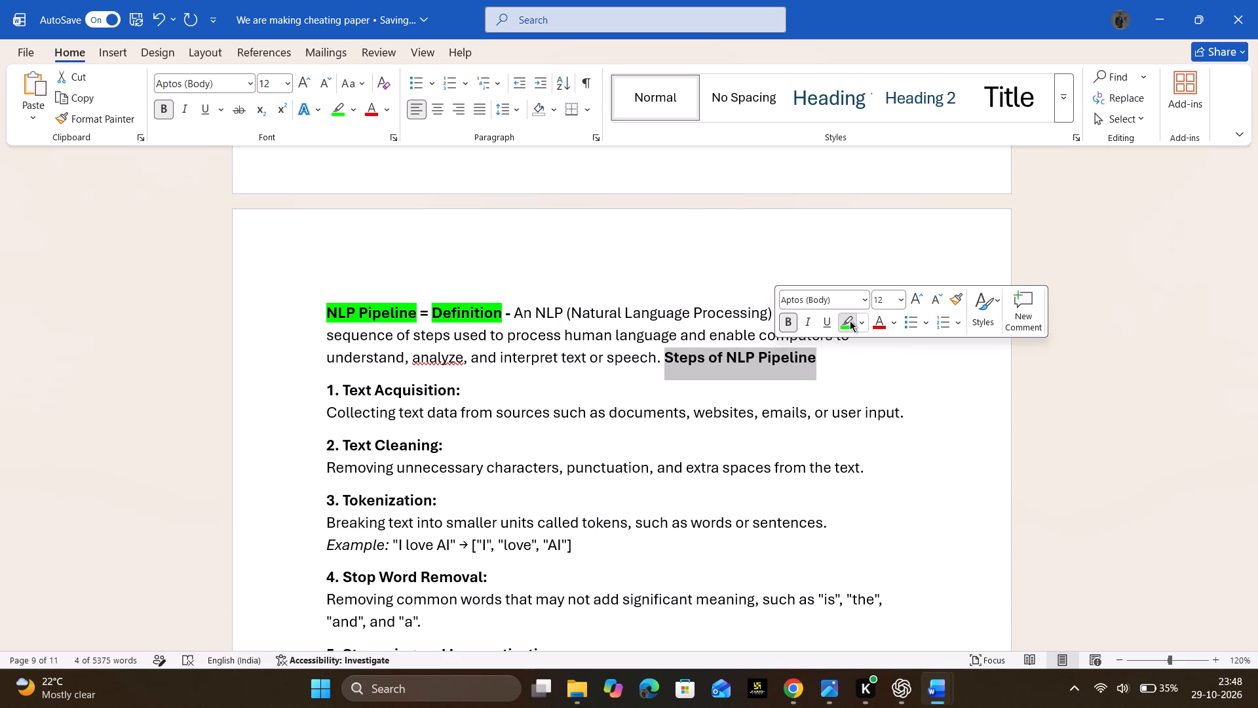
# Run "1. Text Acquisition:" and its description on the same line after the "Steps of NLP Pipeline" heading.
pyautogui.click(841, 353)
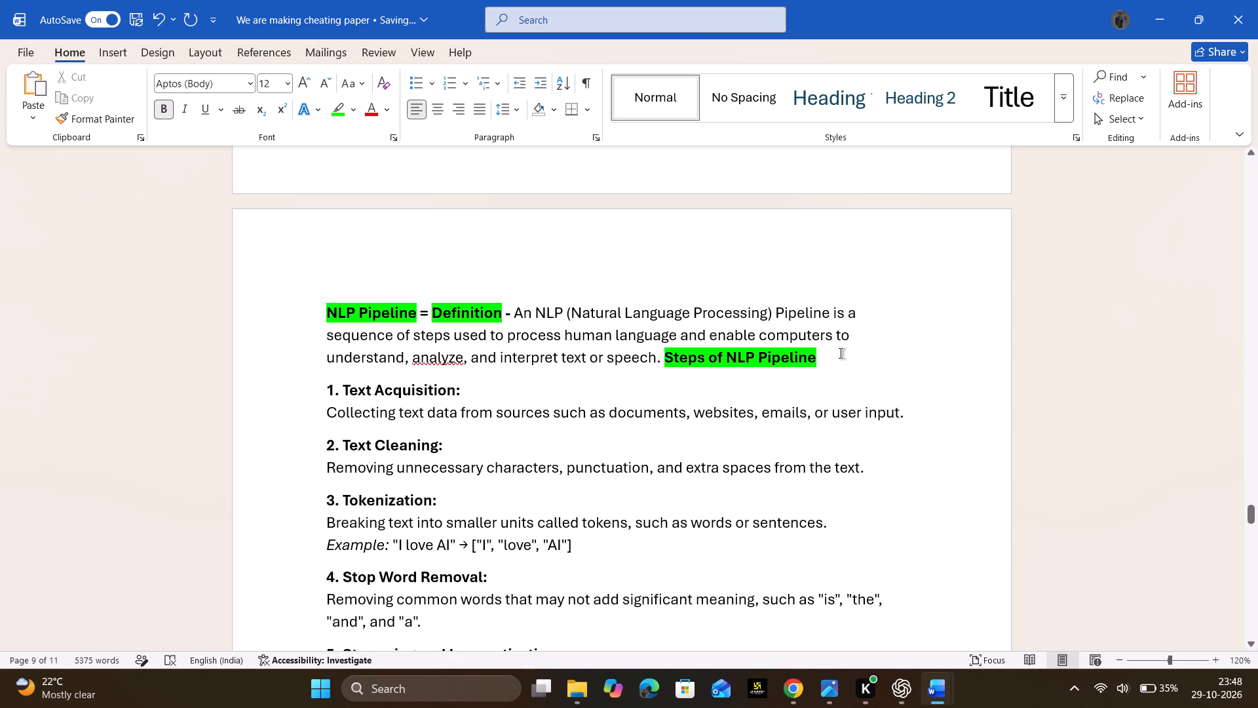
pyautogui.press('space')
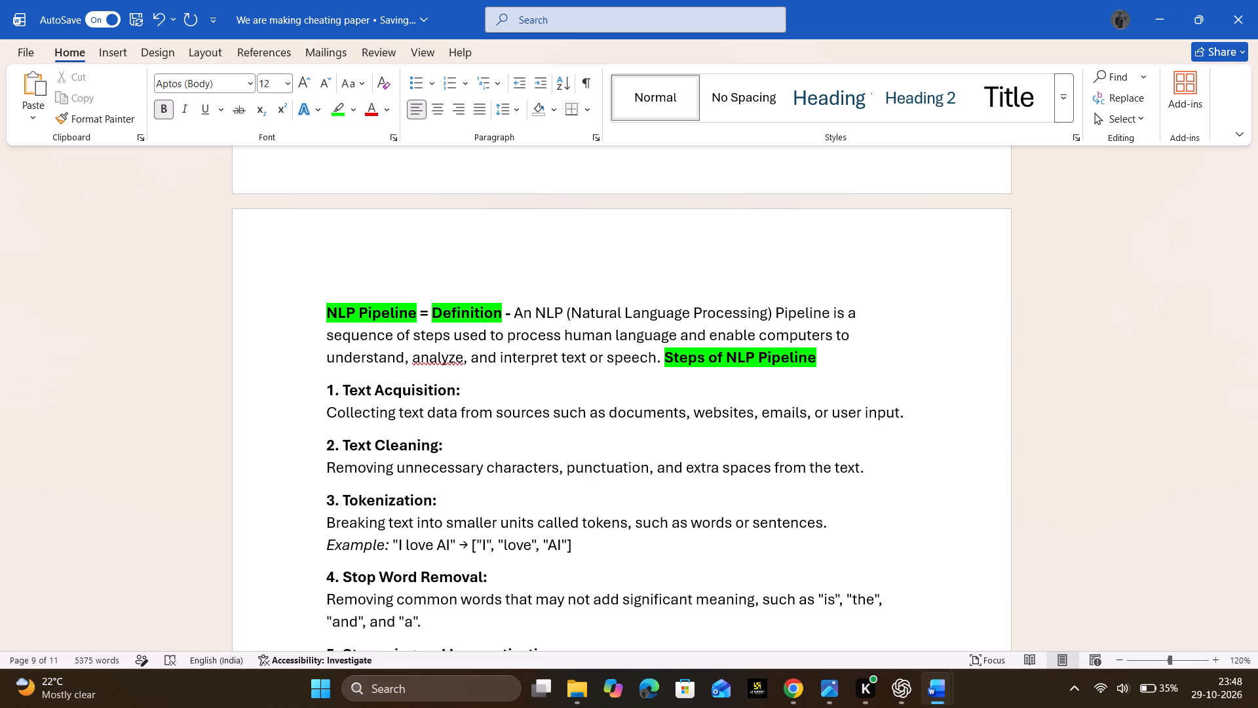
pyautogui.click(842, 358)
pyautogui.press('space')
pyautogui.press('Delete')
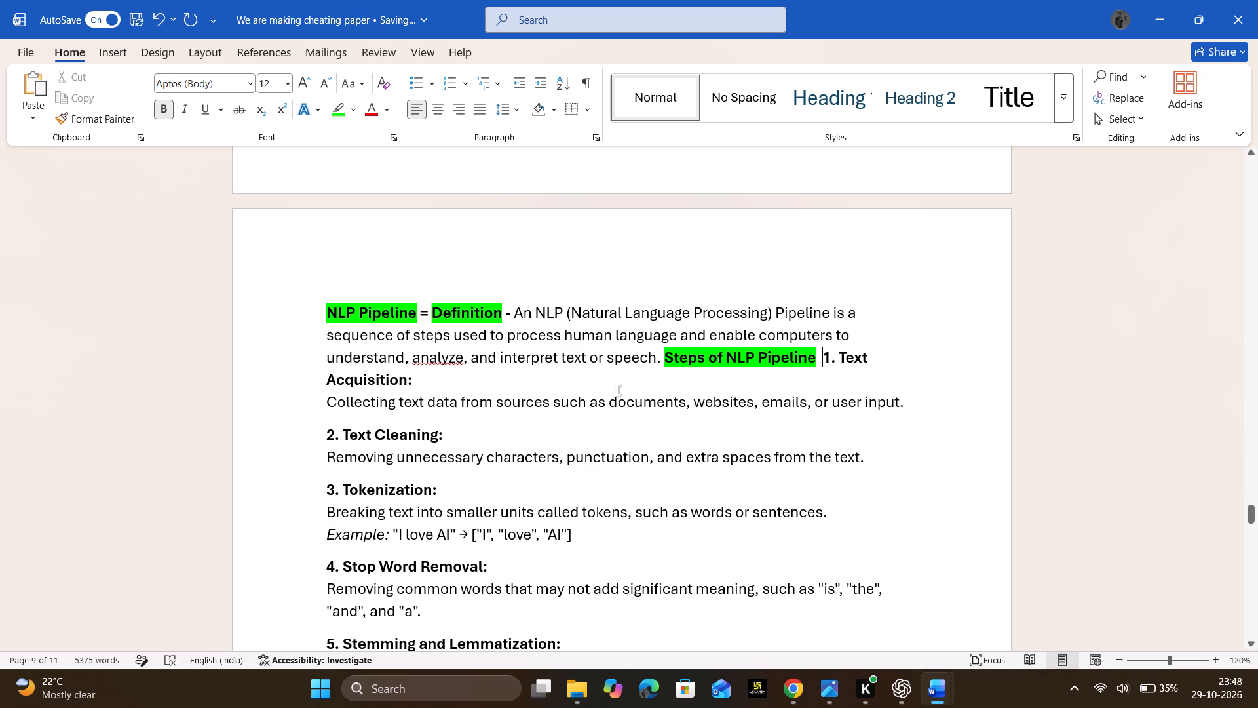
pyautogui.click(617, 390)
pyautogui.press('space')
pyautogui.press('Delete')
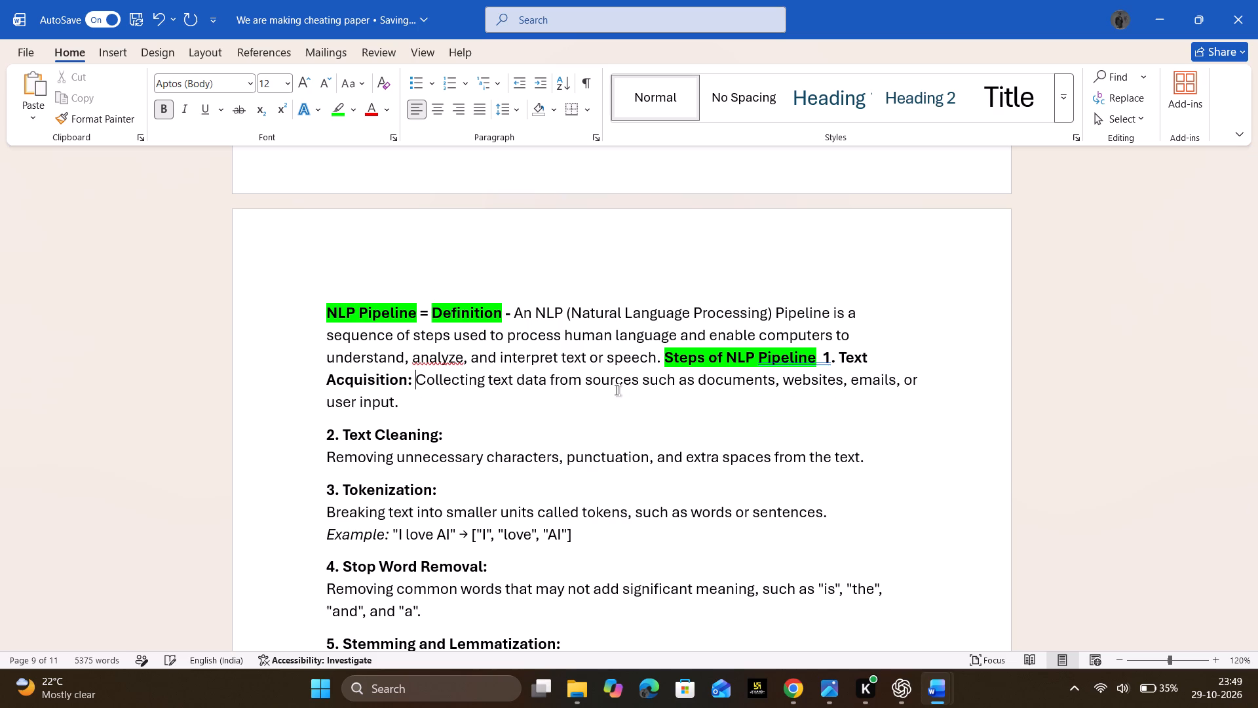
# Run "2. Text Cleaning:" and its description on after the Text Acquisition text.
pyautogui.click(425, 410)
pyautogui.press('space')
pyautogui.press('Delete')
pyautogui.click(537, 407)
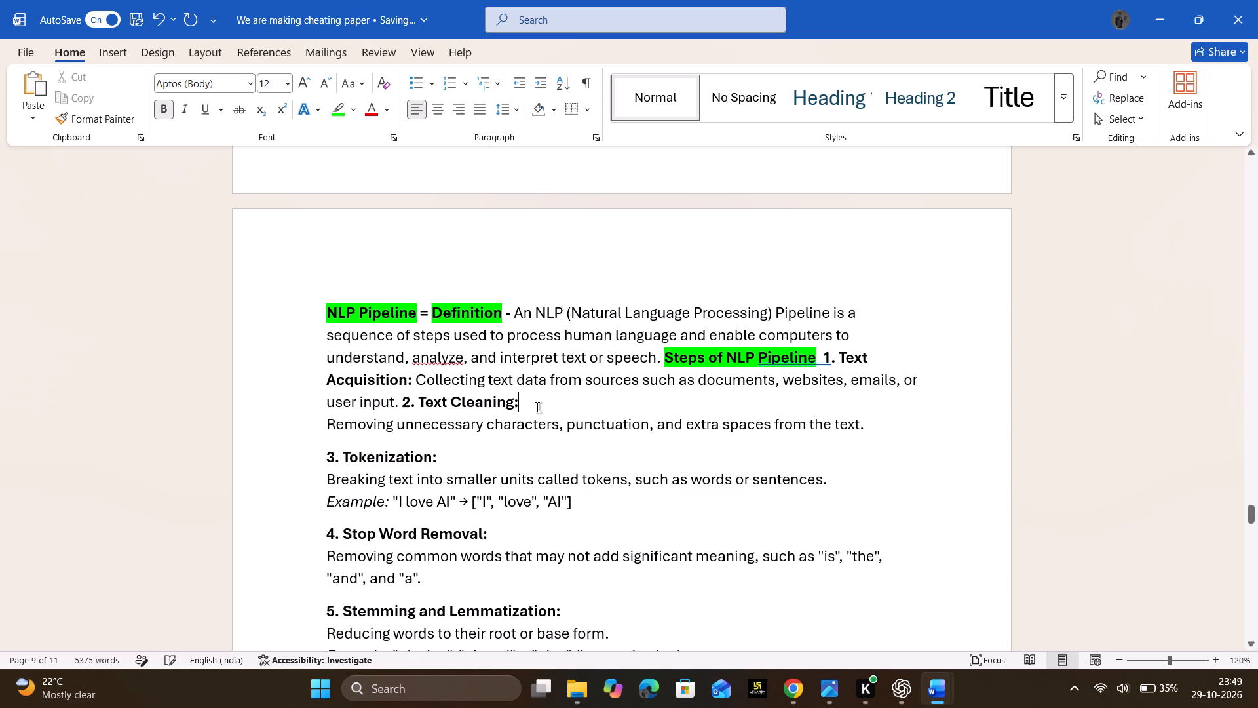
pyautogui.press('space')
pyautogui.press('Delete')
# Run "3. Tokenization:" with its description and example on after the Text Cleaning text, and bold its word "Example".
pyautogui.click(510, 418)
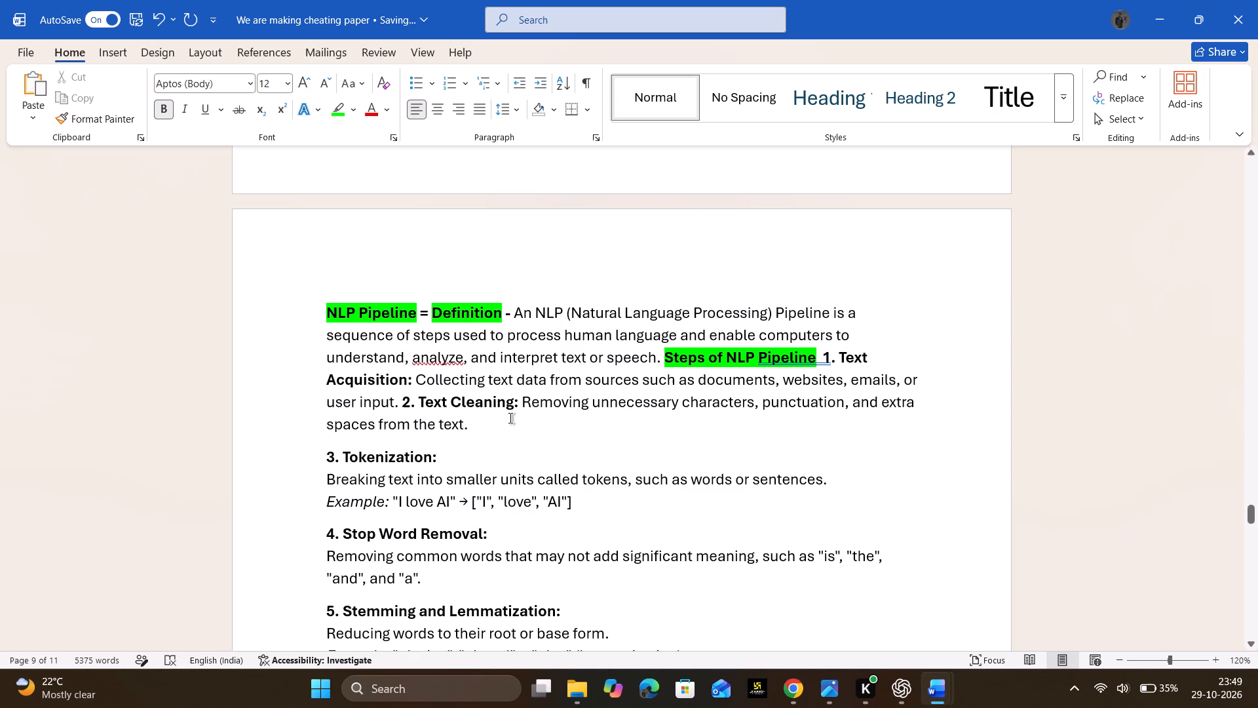
pyautogui.press('space')
pyautogui.press('Delete')
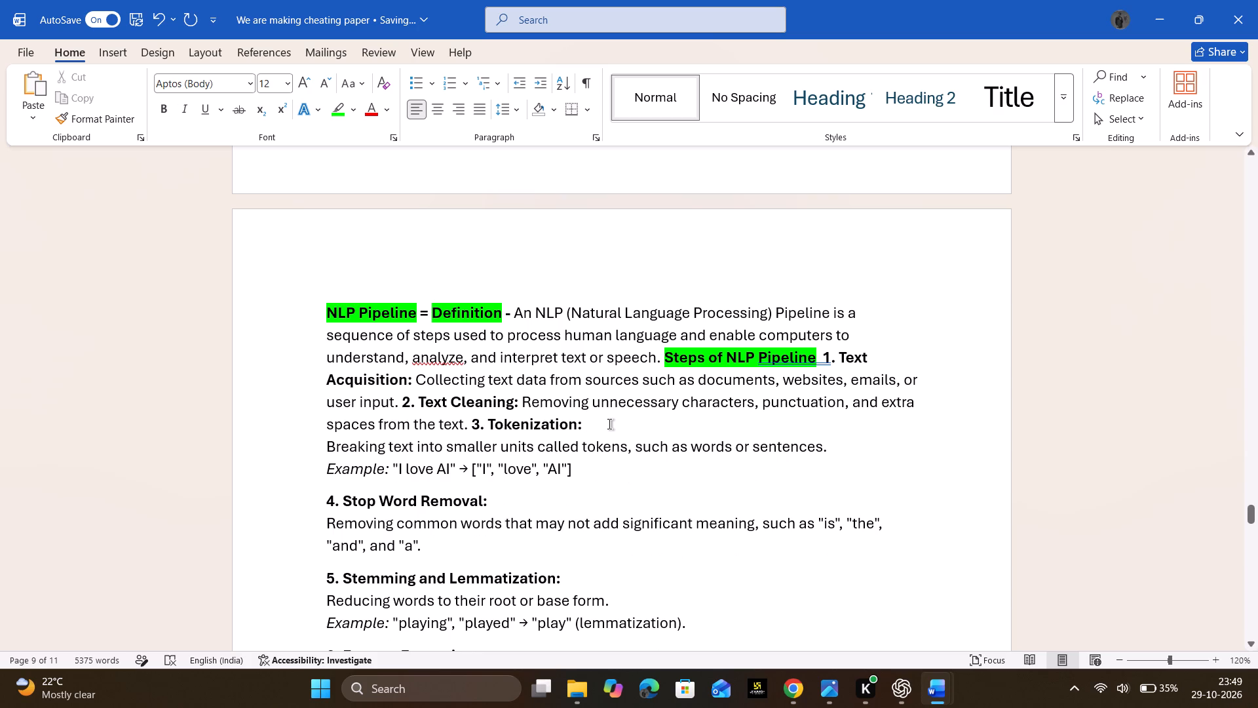
pyautogui.click(609, 424)
pyautogui.press('space')
pyautogui.press('Delete')
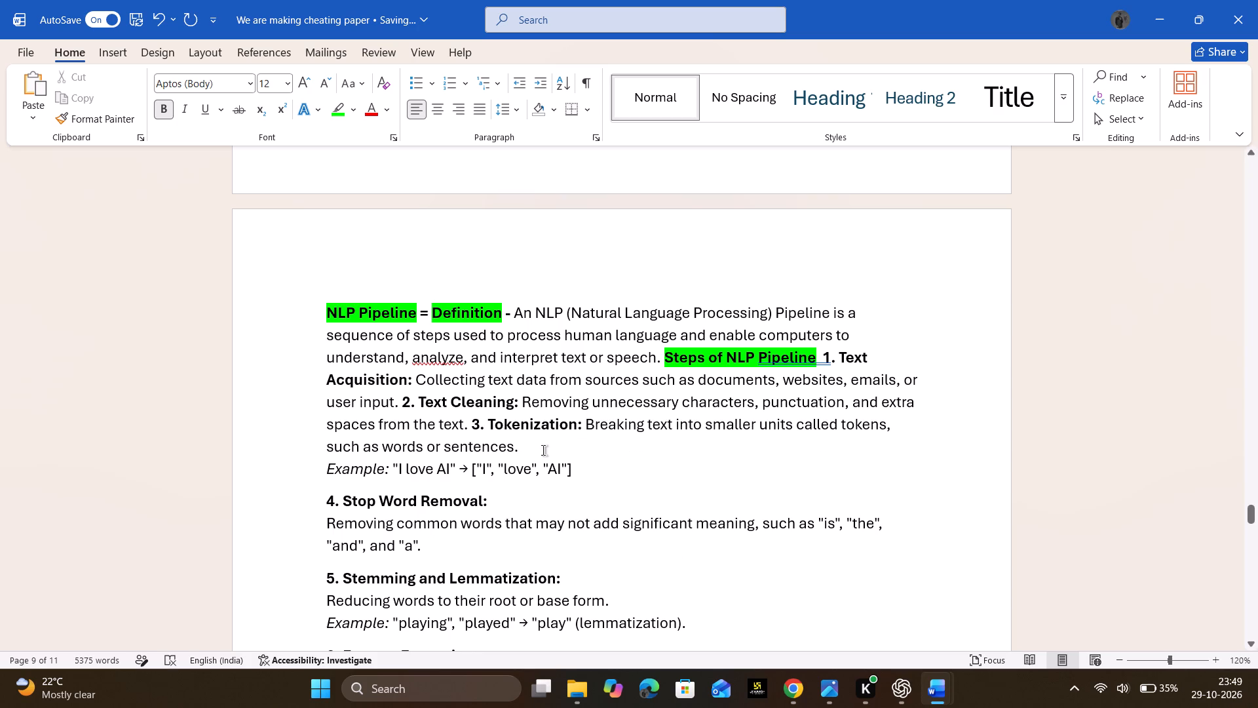
pyautogui.click(543, 450)
pyautogui.press('space')
pyautogui.press('Delete')
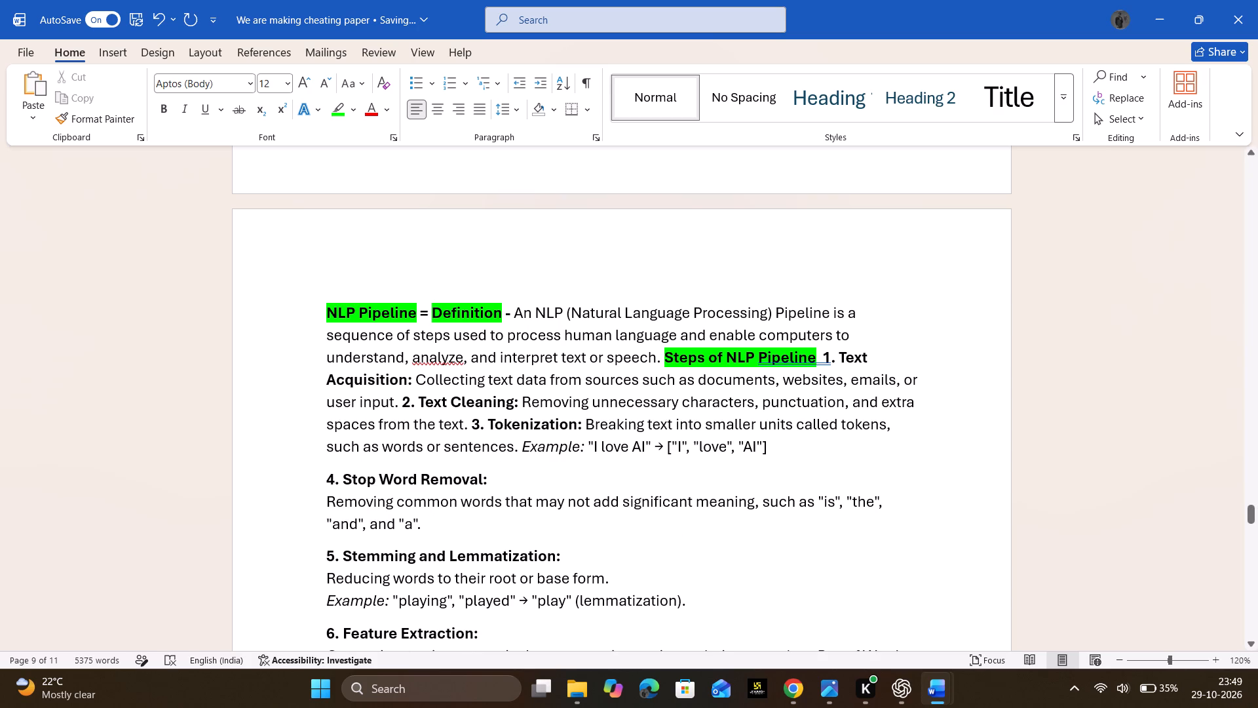
pyautogui.doubleClick(548, 451)
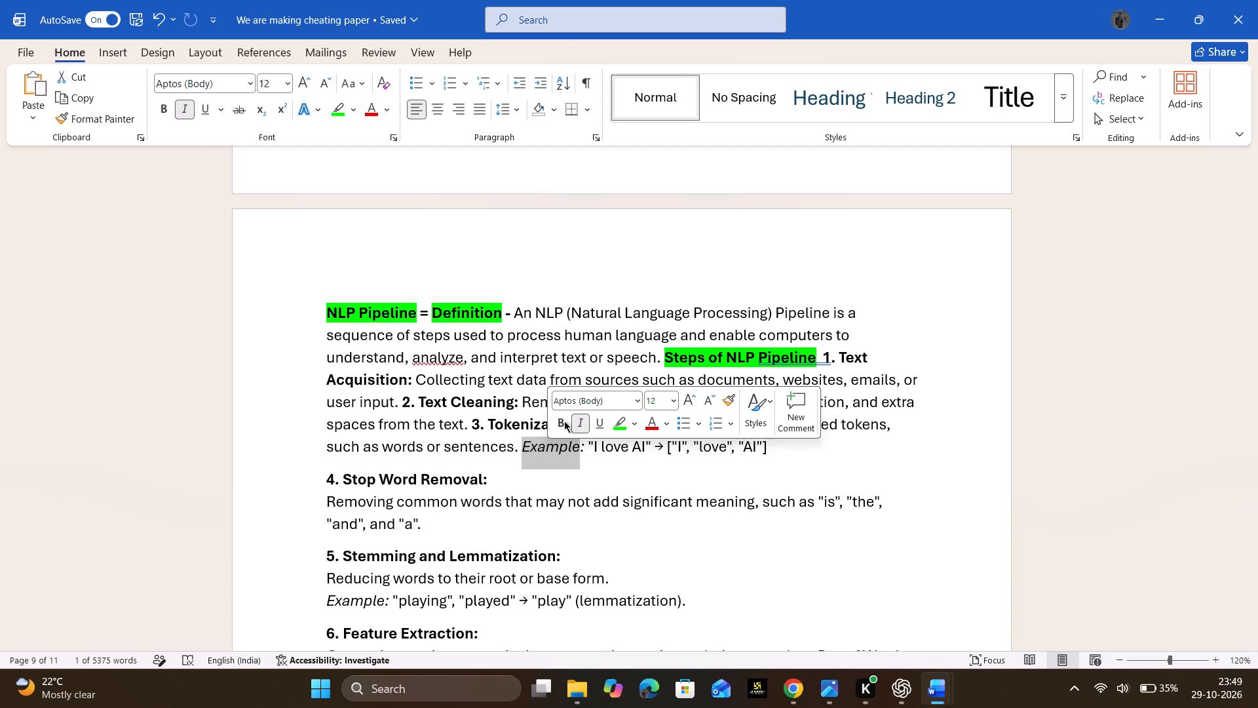
pyautogui.click(556, 423)
# Run "4. Stop Word Removal:" and its description on after the Tokenization example.
pyautogui.click(787, 455)
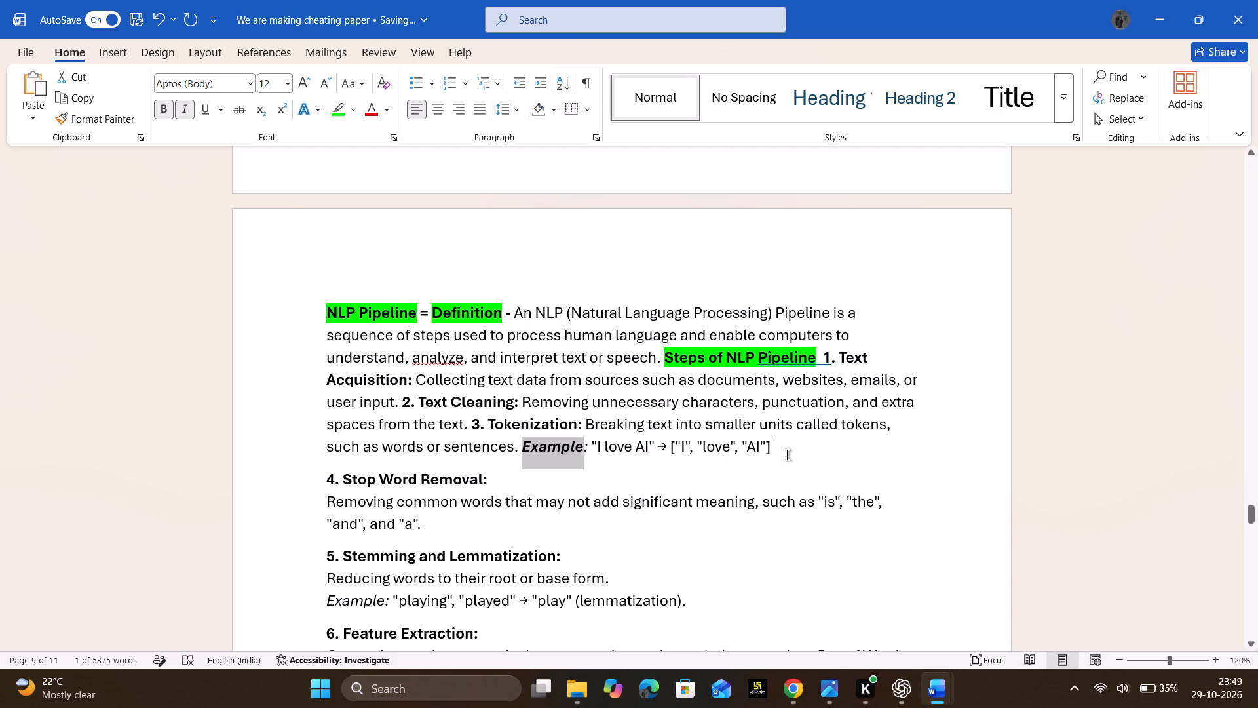
pyautogui.press('space')
pyautogui.press('Delete')
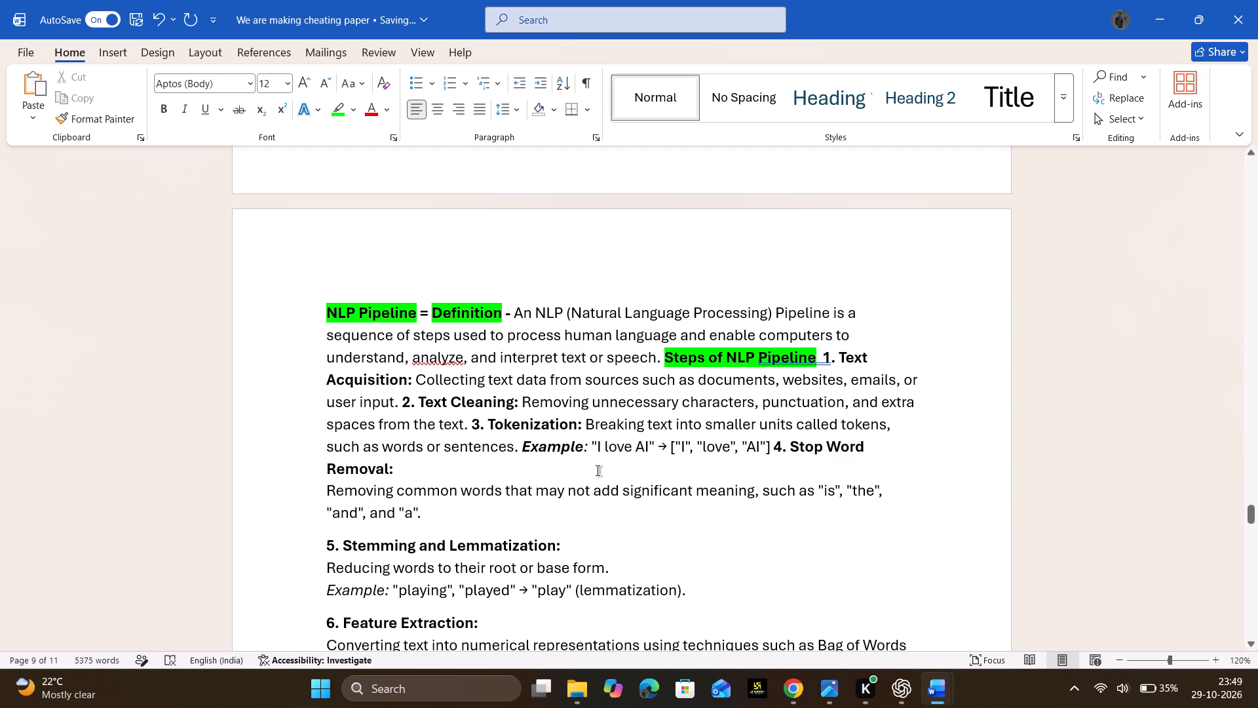
pyautogui.click(592, 471)
pyautogui.press('space')
pyautogui.press('Delete')
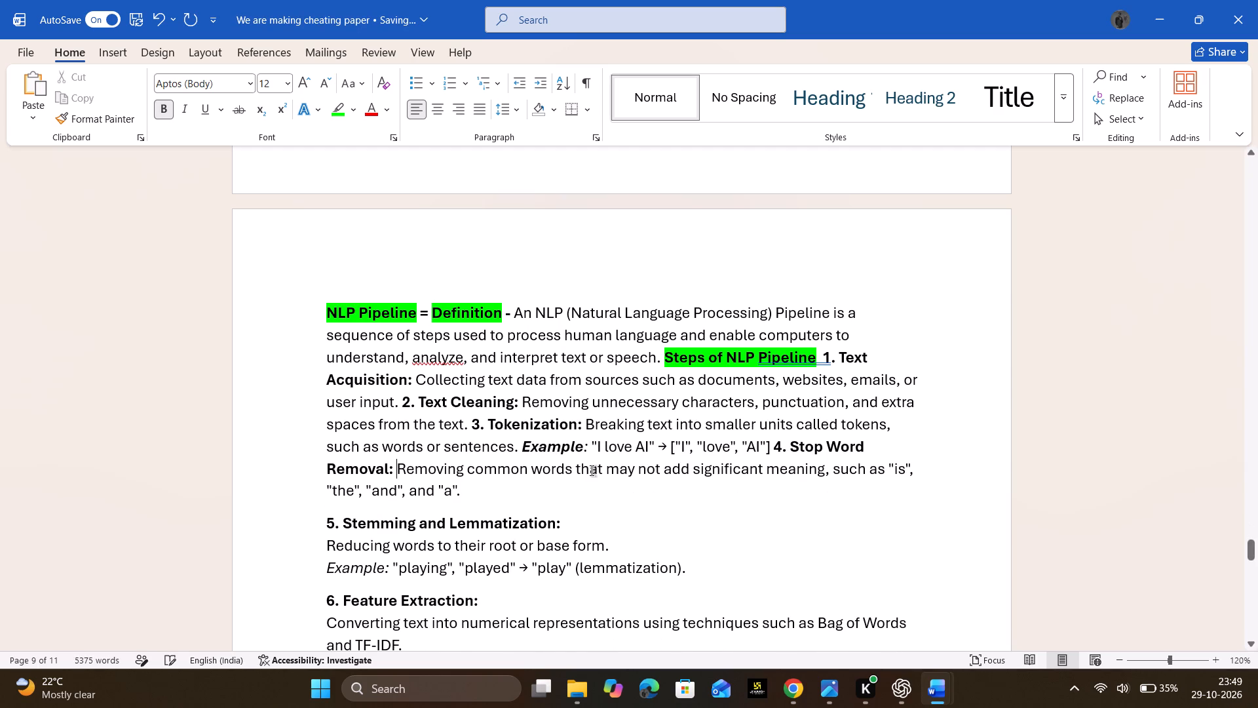
# Run "5. Stemming and Lemmatization:" with its description and example on after the Stop Word Removal text, and bold its word "Example".
pyautogui.click(513, 492)
pyautogui.press('space')
pyautogui.press('Delete')
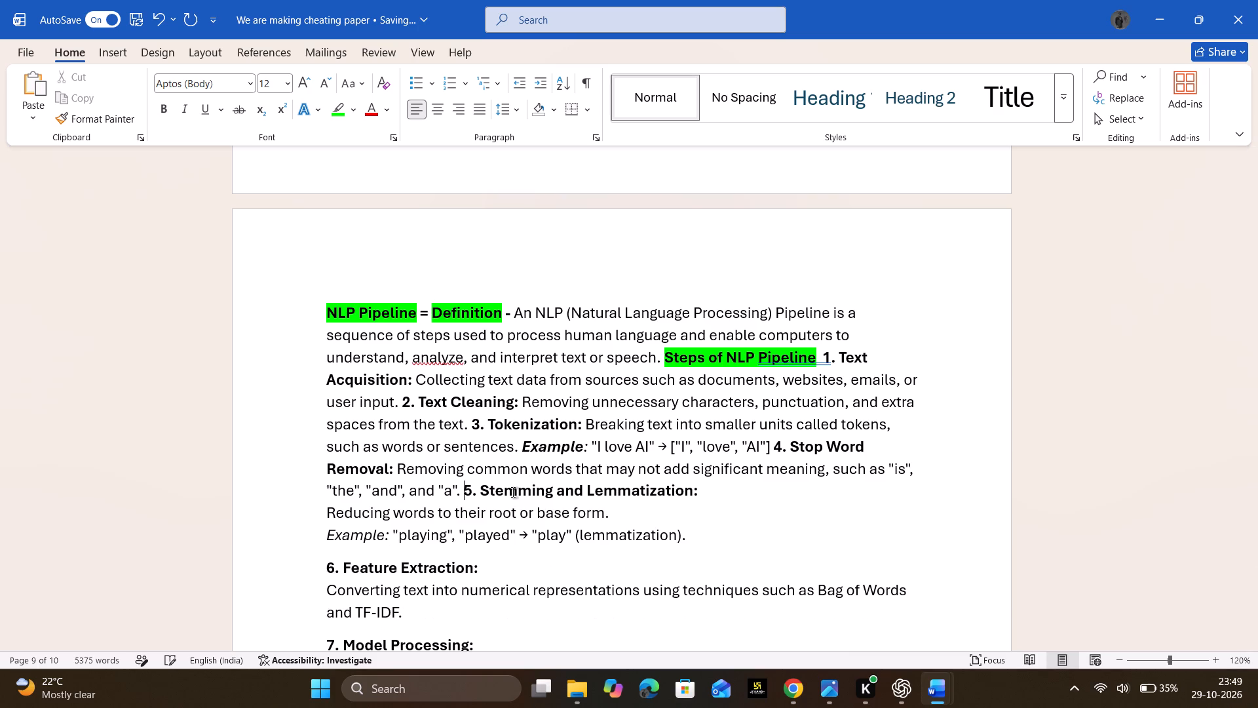
pyautogui.click(725, 492)
pyautogui.press('space')
pyautogui.press('Delete')
pyautogui.click(564, 513)
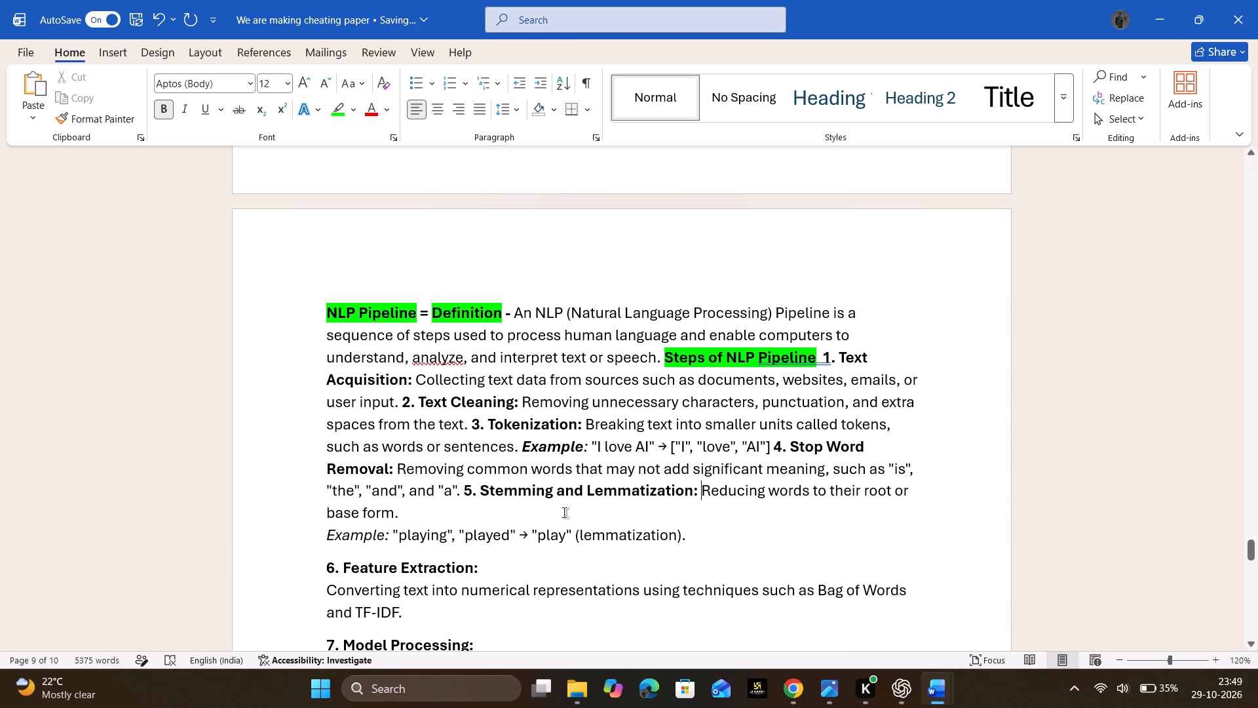
pyautogui.press('space')
pyautogui.press('Delete')
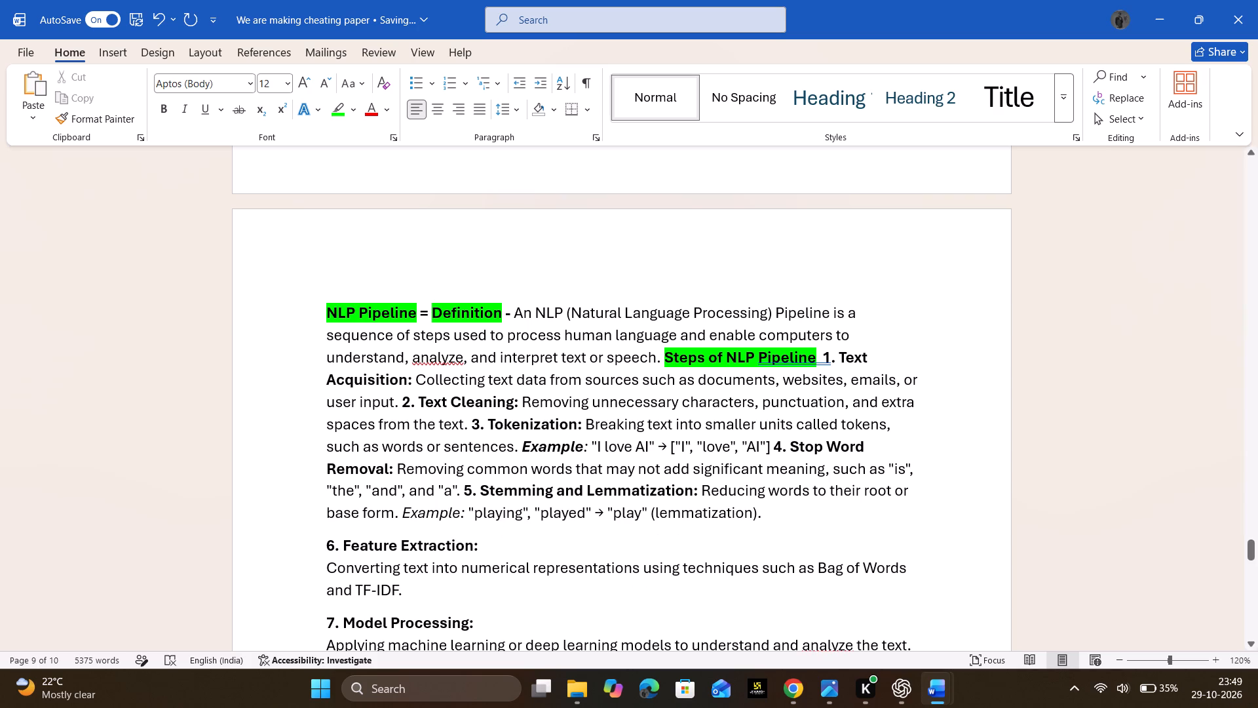
pyautogui.doubleClick(446, 520)
pyautogui.click(460, 486)
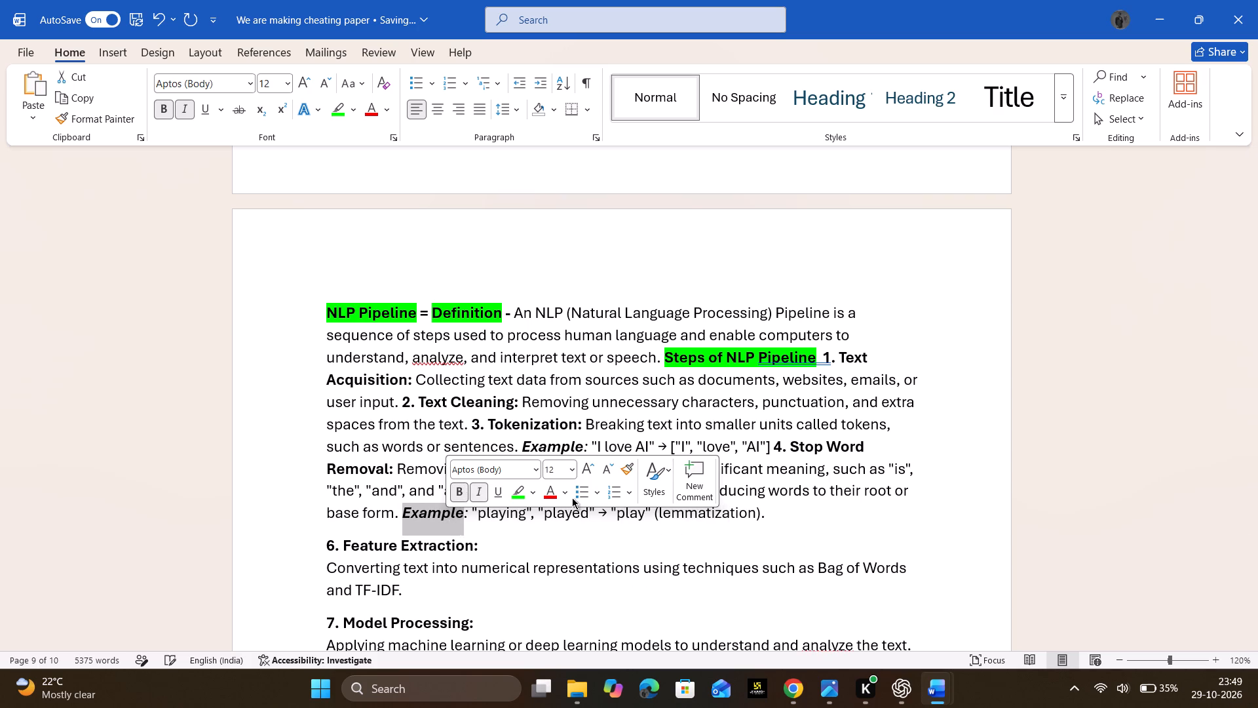
# Run "6. Feature Extraction:" and its description on after the lemmatization example.
pyautogui.click(823, 519)
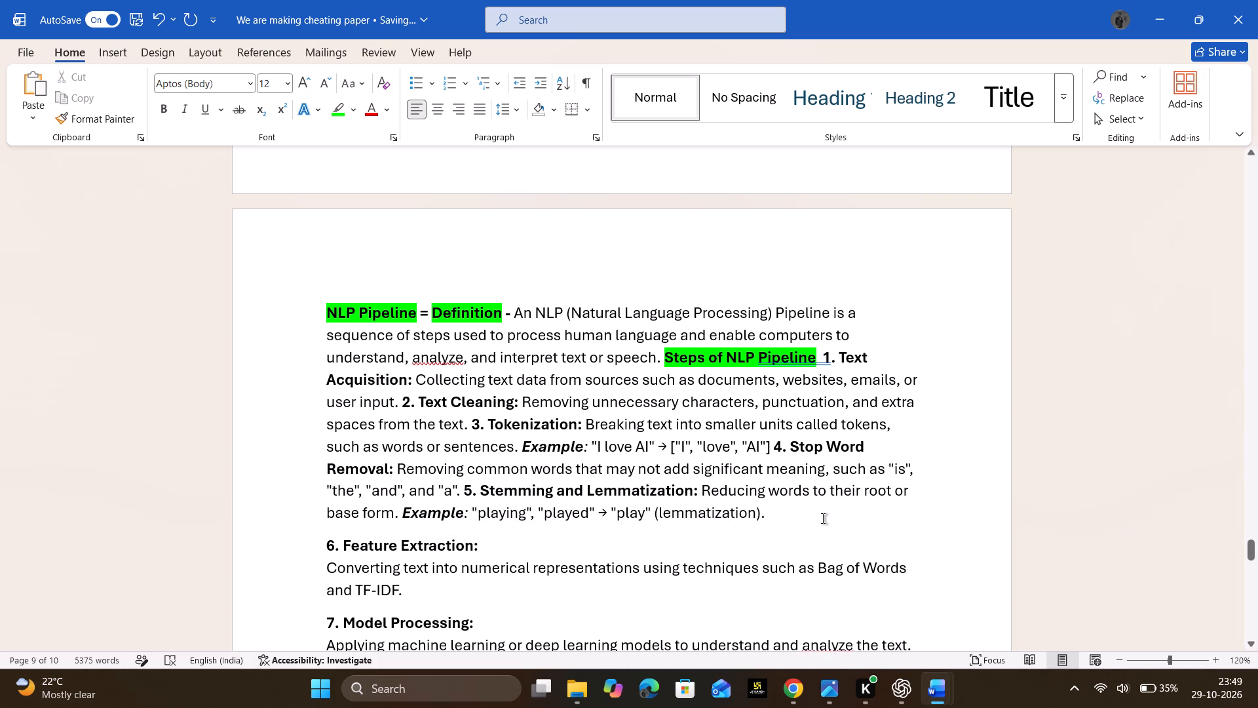
pyautogui.press('space')
pyautogui.press('Delete')
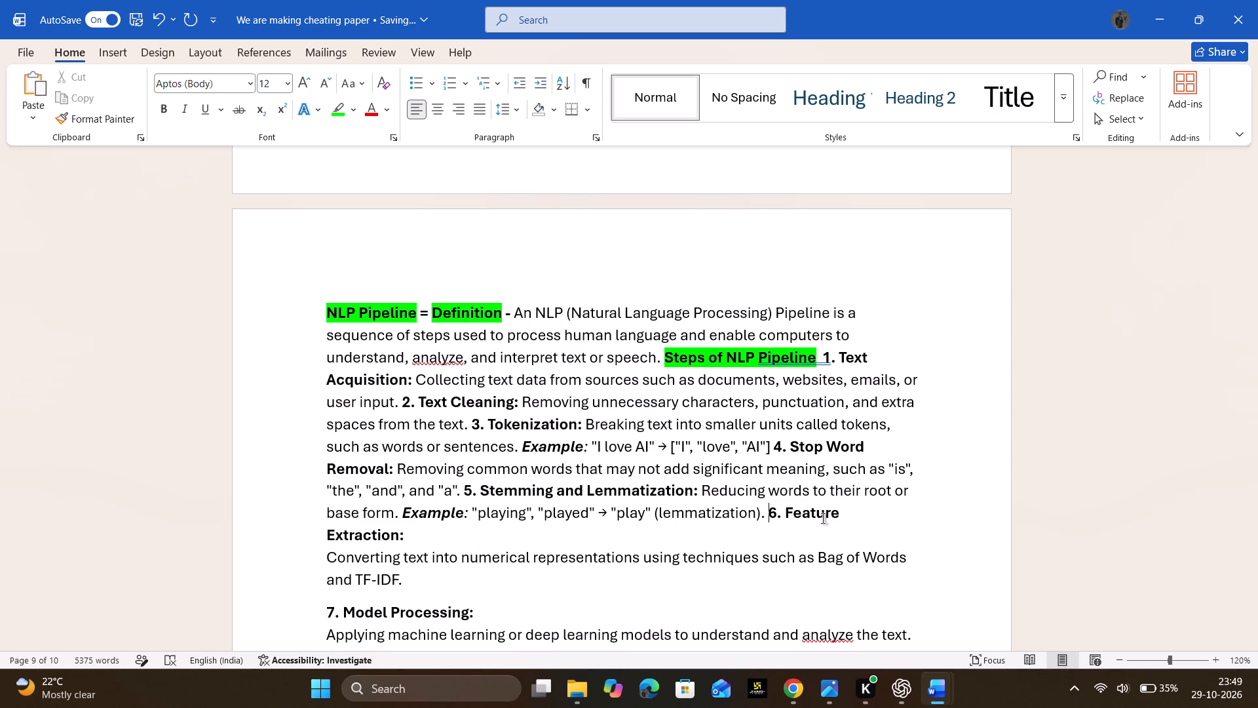
pyautogui.click(446, 547)
pyautogui.press('space')
pyautogui.press('Delete')
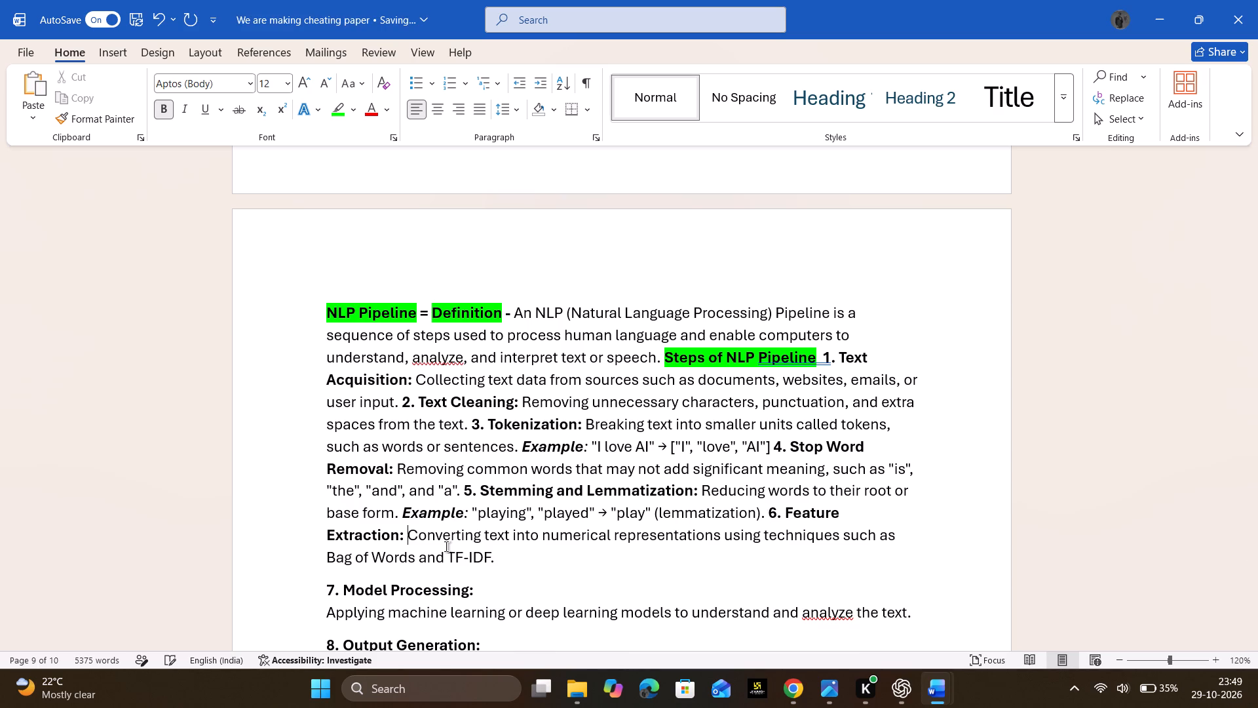
# Run "7. Model Processing:" and its description on after the Feature Extraction text.
pyautogui.click(520, 559)
pyautogui.press('space')
pyautogui.press('Delete')
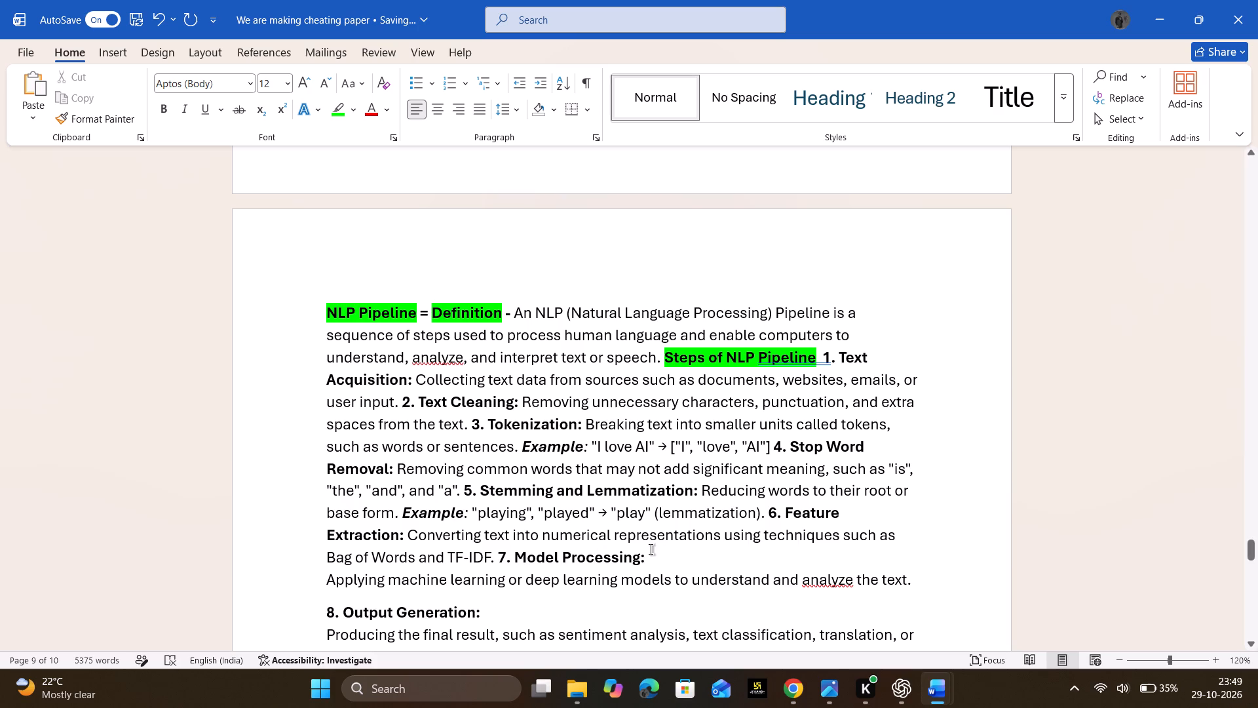
pyautogui.click(665, 551)
pyautogui.press('space')
pyautogui.press('Delete')
# Run "8. Output Generation:" and its description on after the Model Processing text.
pyautogui.click(702, 586)
pyautogui.press('space')
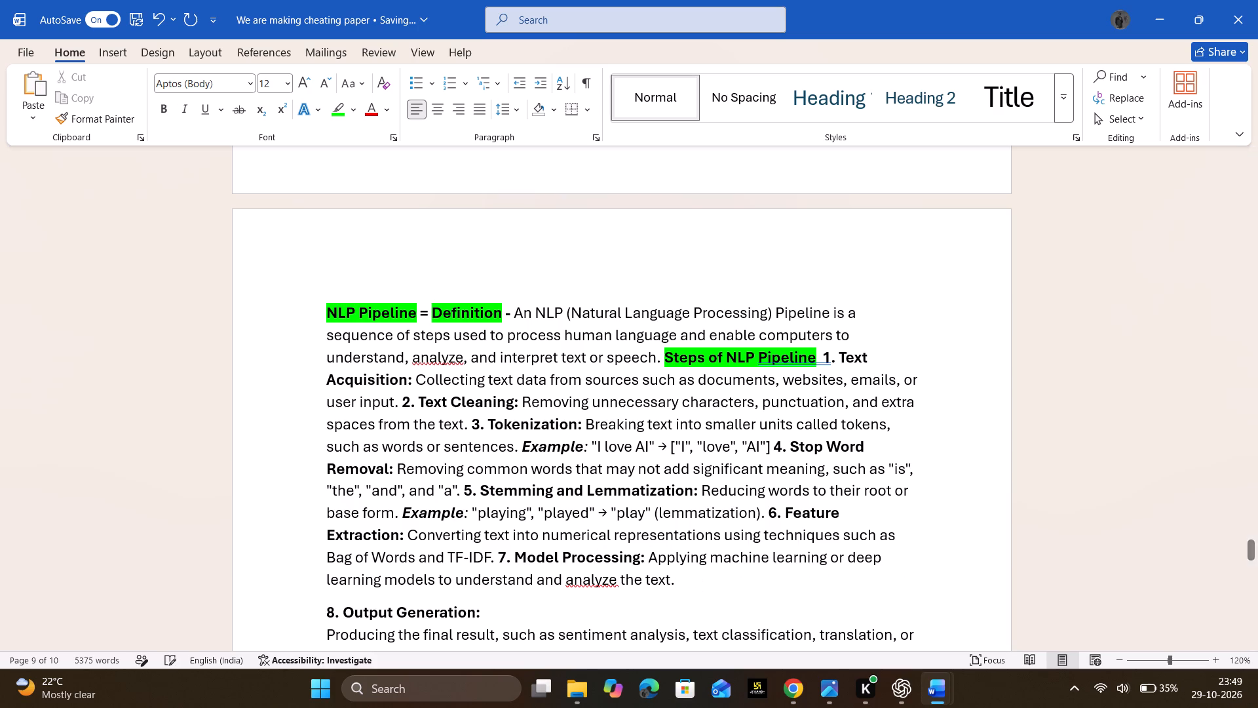
pyautogui.press('Delete')
pyautogui.scroll(-1, 702, 586)
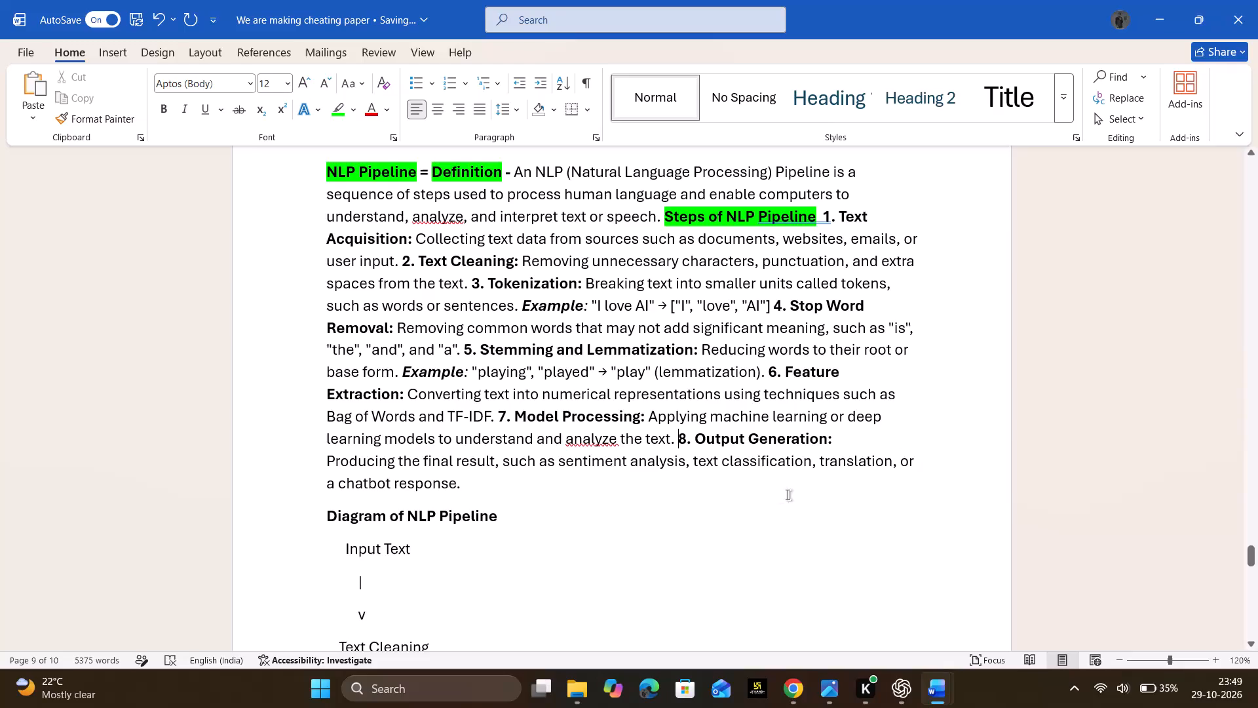
pyautogui.click(850, 445)
pyautogui.press('space')
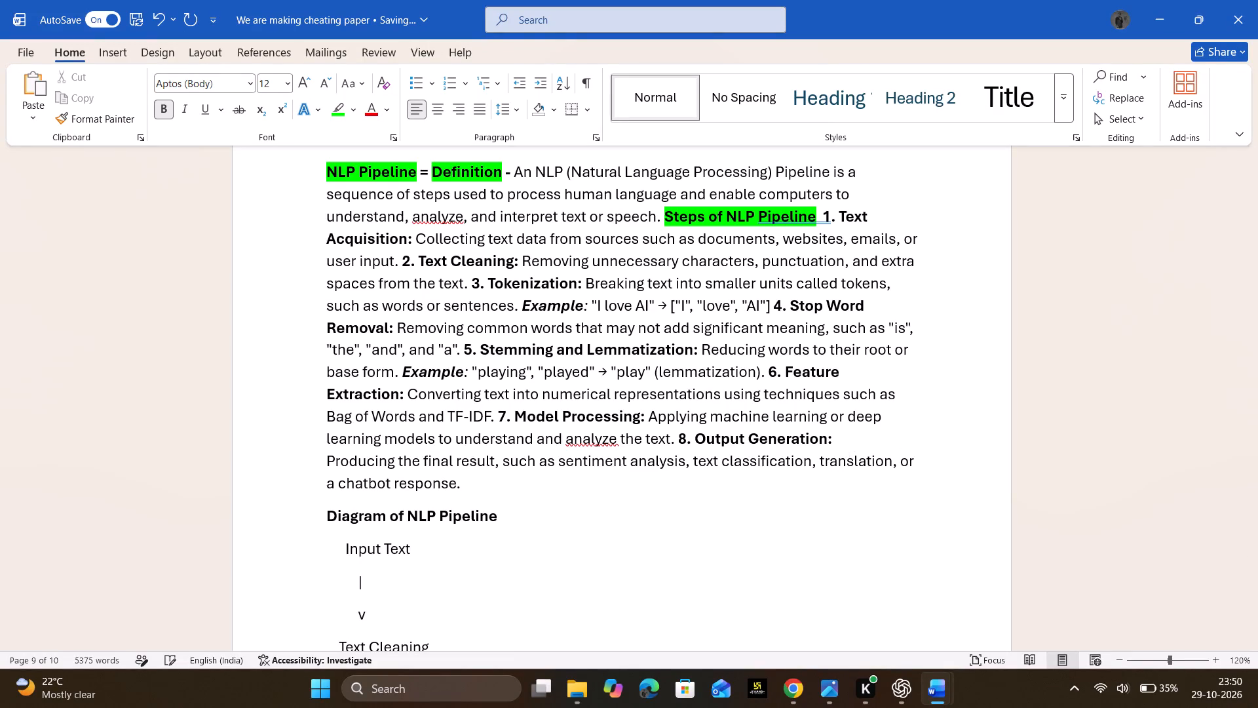
pyautogui.press('Delete')
# Delete everything after the Output Generation text, from "Diagram of NLP Pipeline" through the applications, conclusion and trailing blank lines.
pyautogui.moveTo(446, 486); pyautogui.dragTo(489, 654)
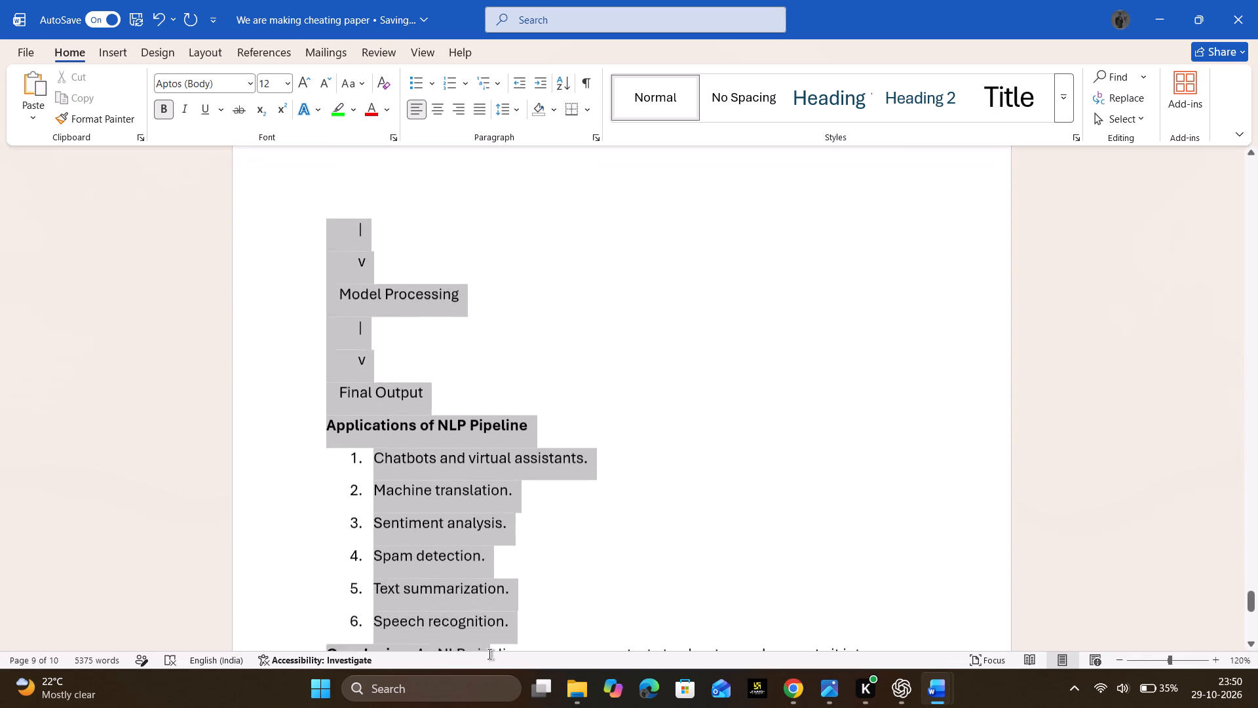
pyautogui.moveTo(489, 654); pyautogui.dragTo(495, 702)
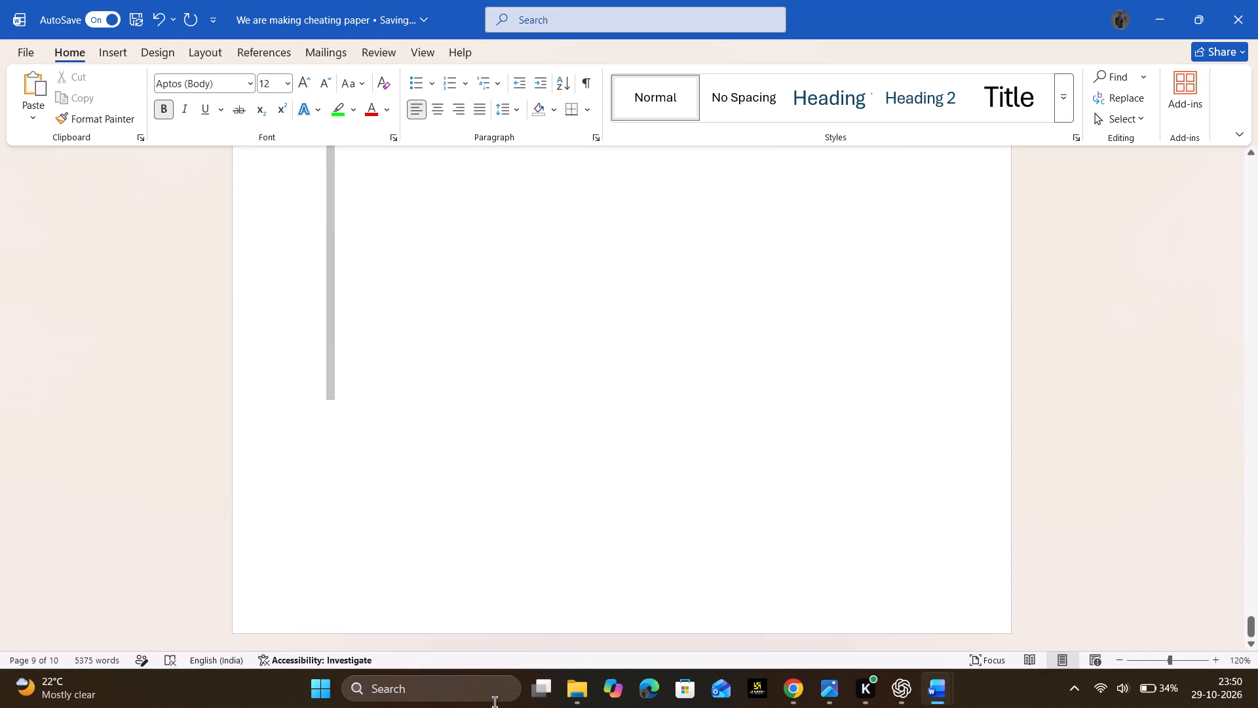
pyautogui.moveTo(495, 702); pyautogui.dragTo(491, 612)
pyautogui.press('BackSpace')
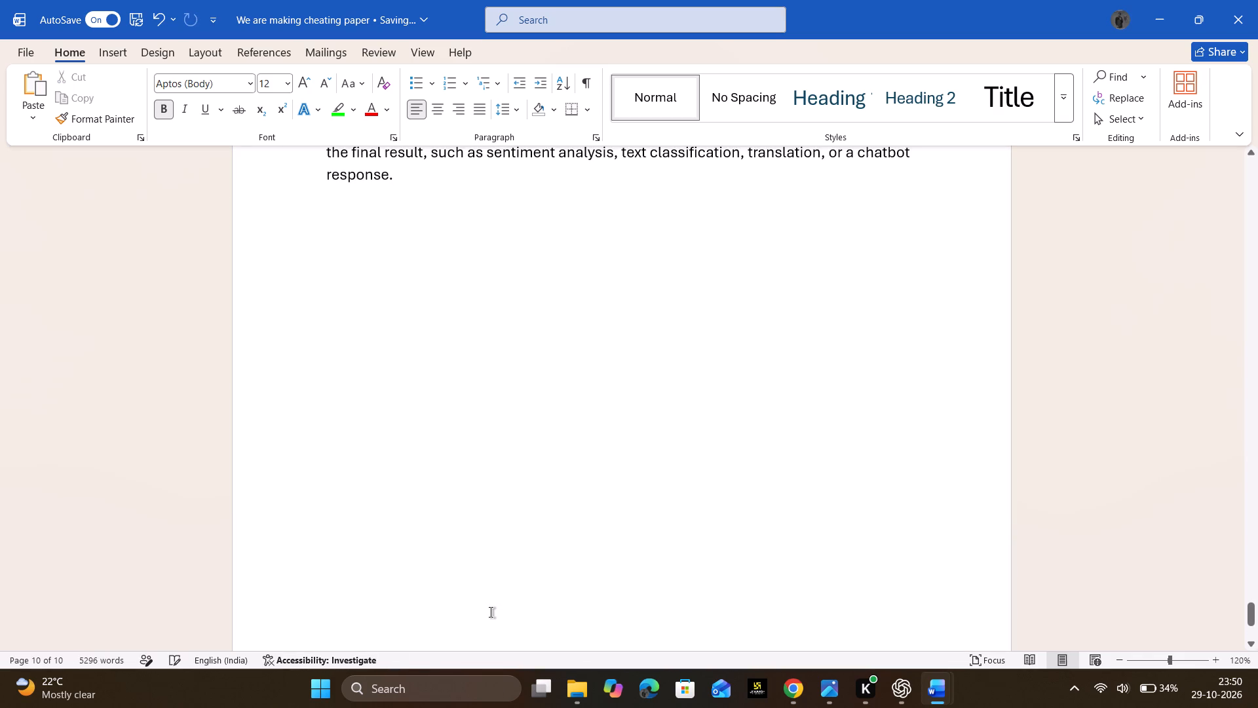
# Highlight the "N-Gram Models" heading bright green, add "=" after it and run "1. Definition" on behind it.
pyautogui.scroll(7, 491, 612)
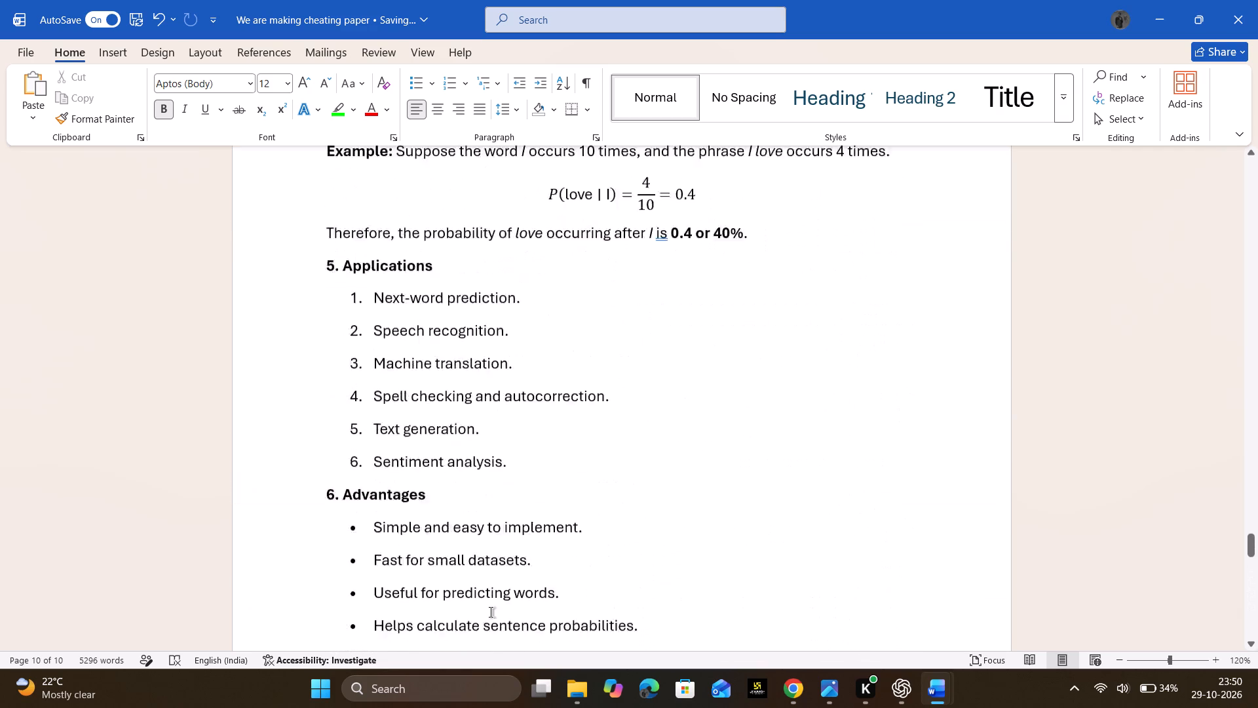
pyautogui.scroll(4, 491, 612)
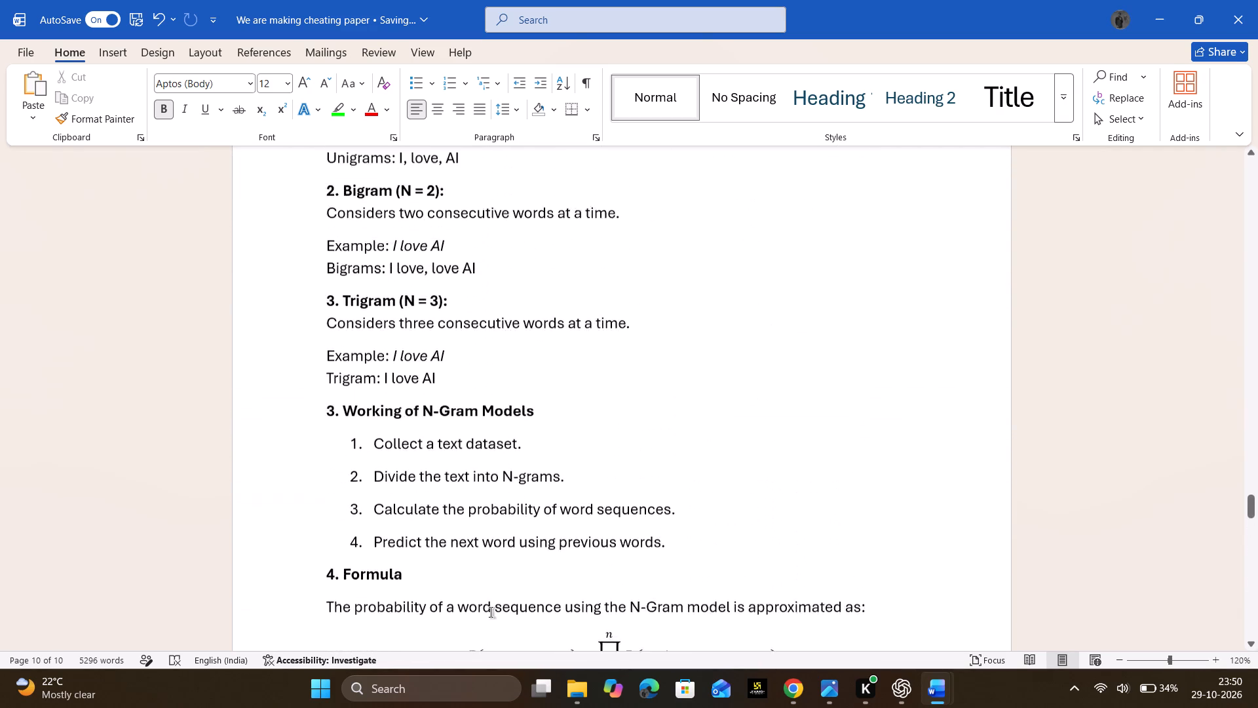
pyautogui.scroll(5, 491, 612)
pyautogui.scroll(-1, 491, 612)
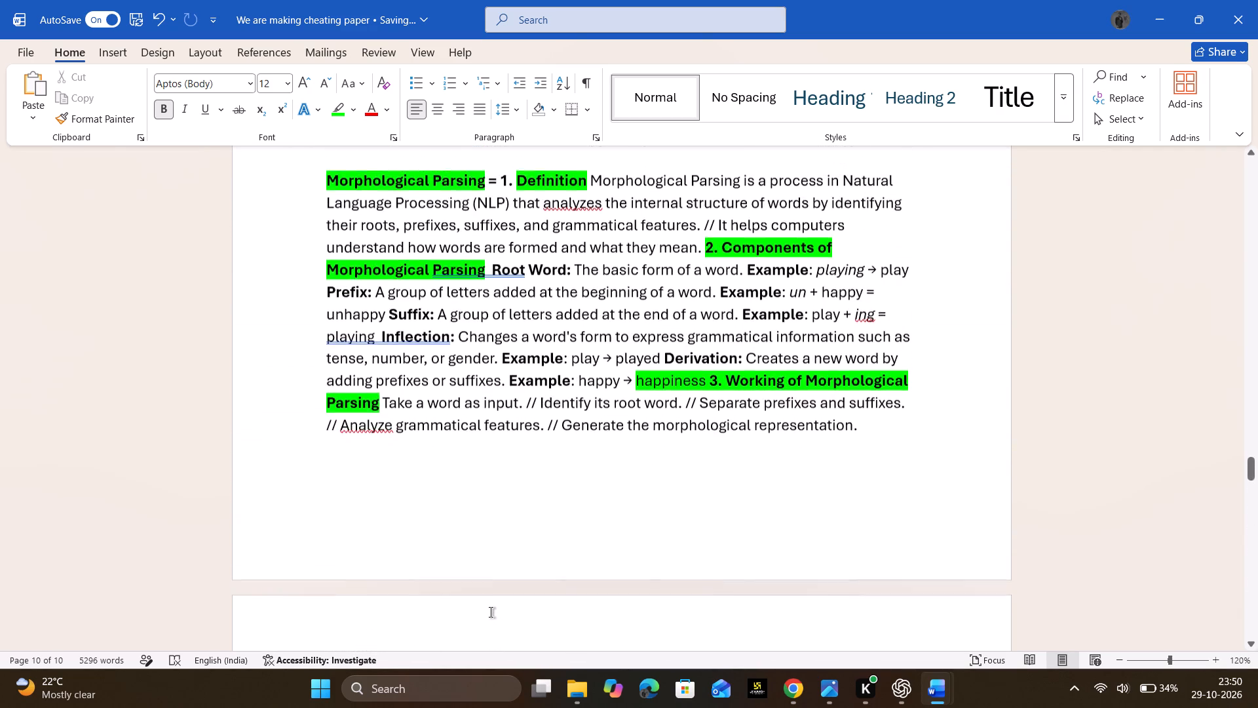
pyautogui.scroll(-1, 491, 612)
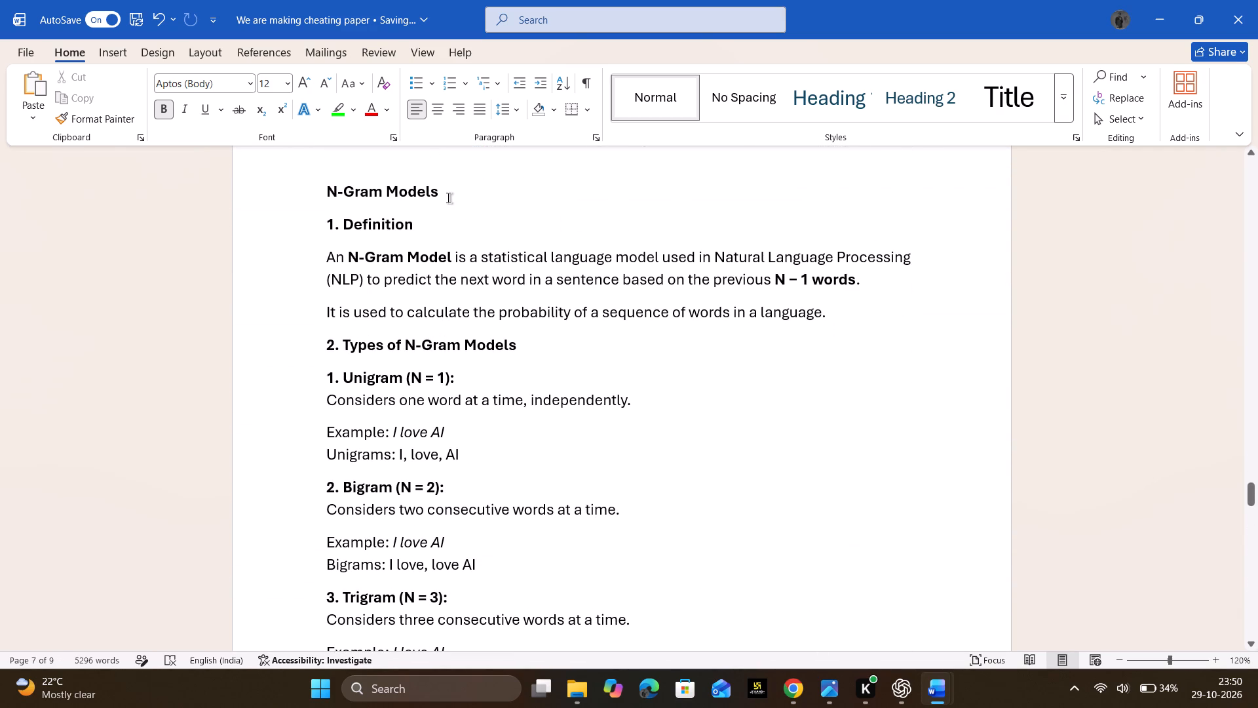
pyautogui.moveTo(449, 198); pyautogui.dragTo(330, 185)
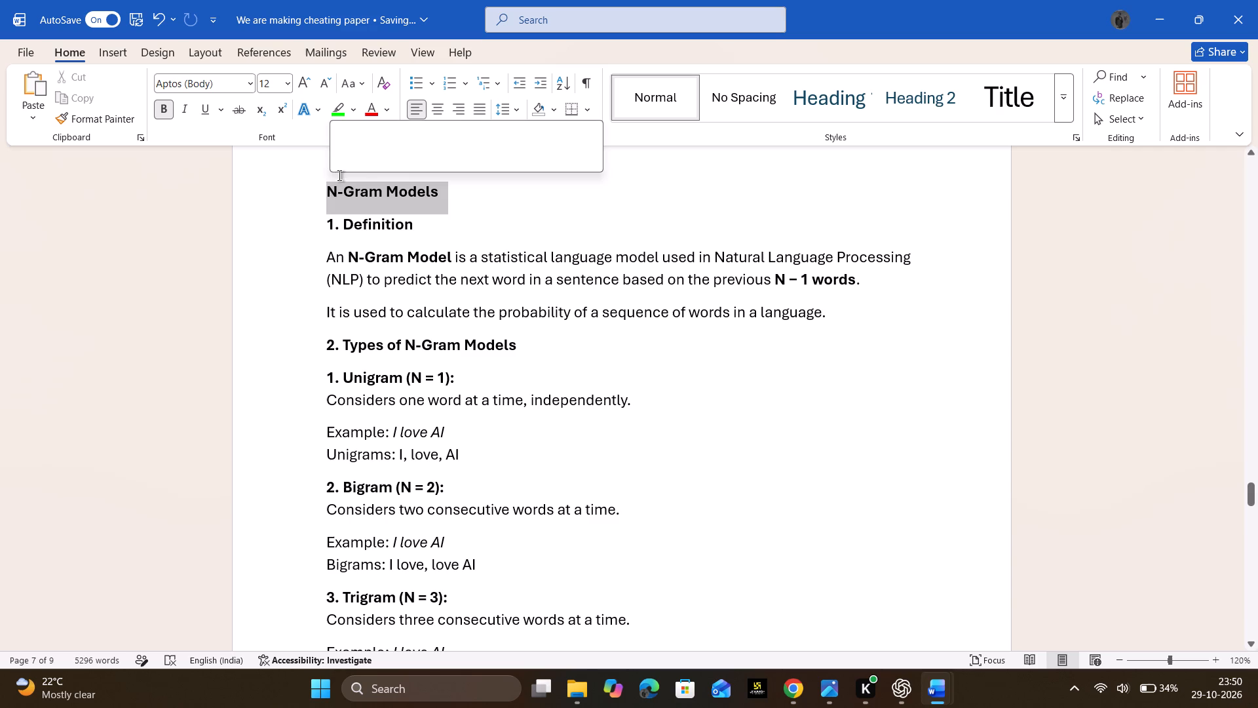
pyautogui.click(399, 157)
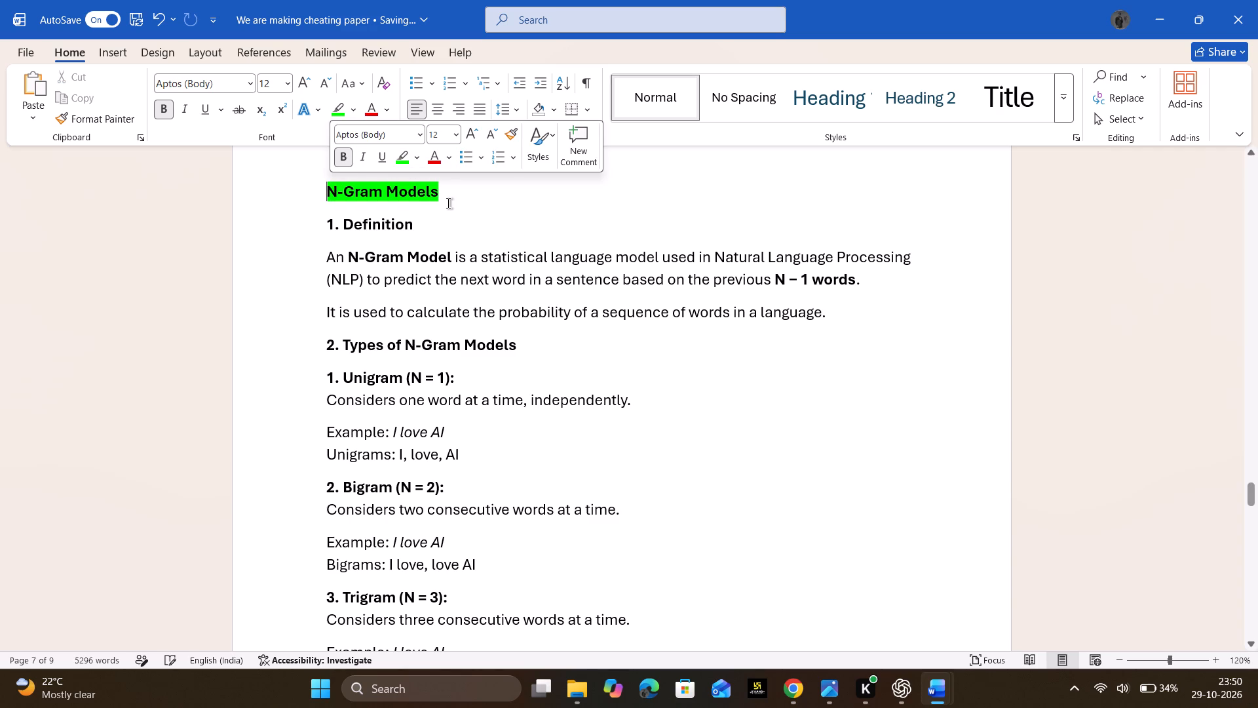
pyautogui.click(451, 203)
pyautogui.press('space')
pyautogui.write('=')
pyautogui.press('space')
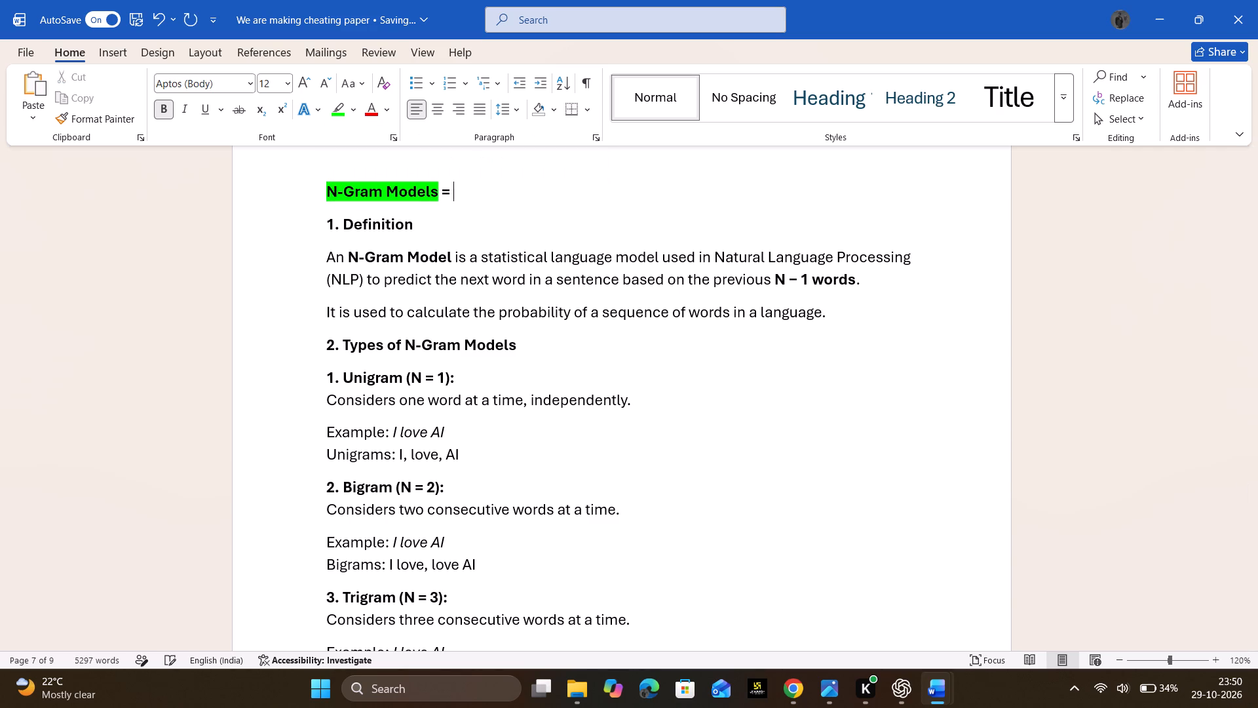
pyautogui.press('Delete')
# Highlight the word "Definition" in the N-Gram Models line bright green and run the definition text on after it.
pyautogui.doubleClick(497, 193)
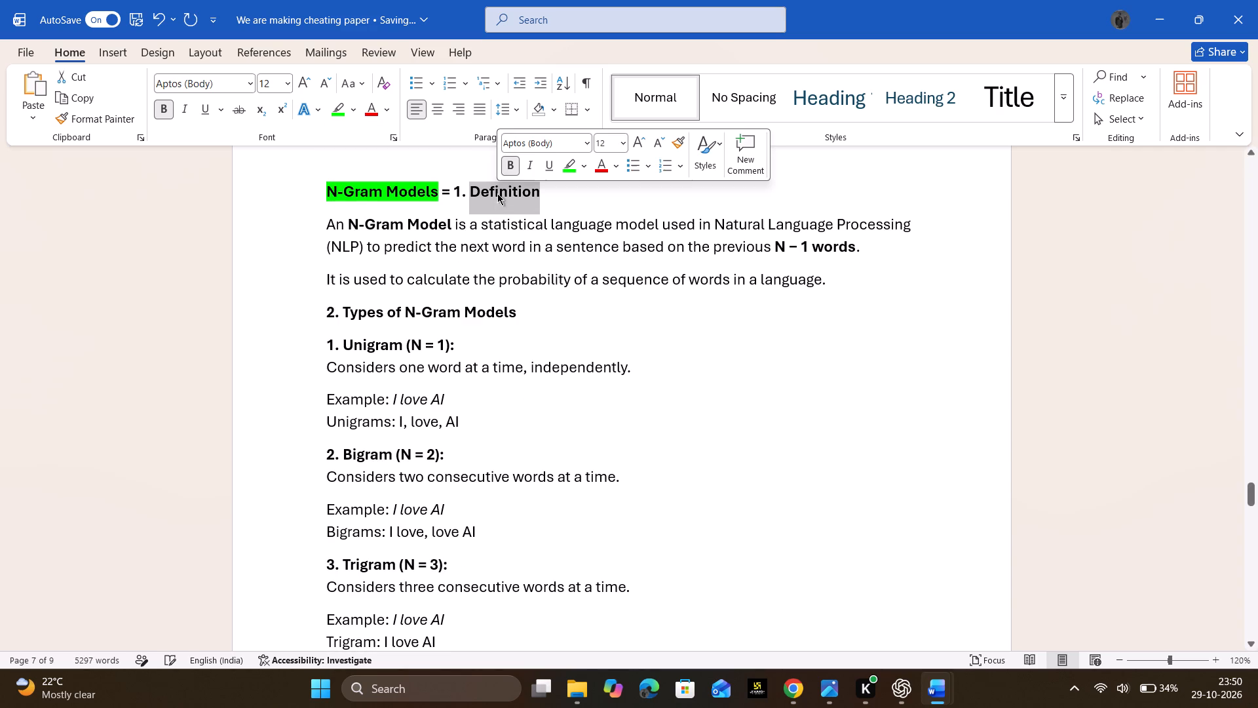
pyautogui.click(564, 168)
pyautogui.click(556, 199)
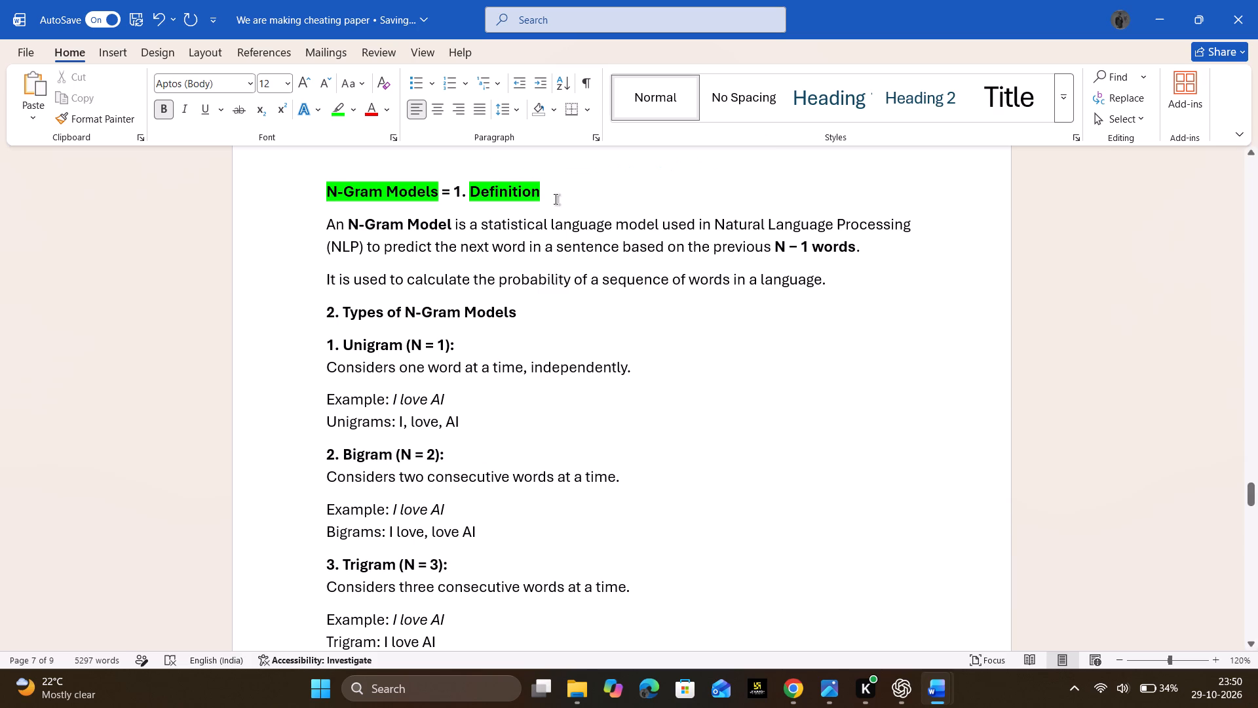
pyautogui.press('space')
pyautogui.press('Delete')
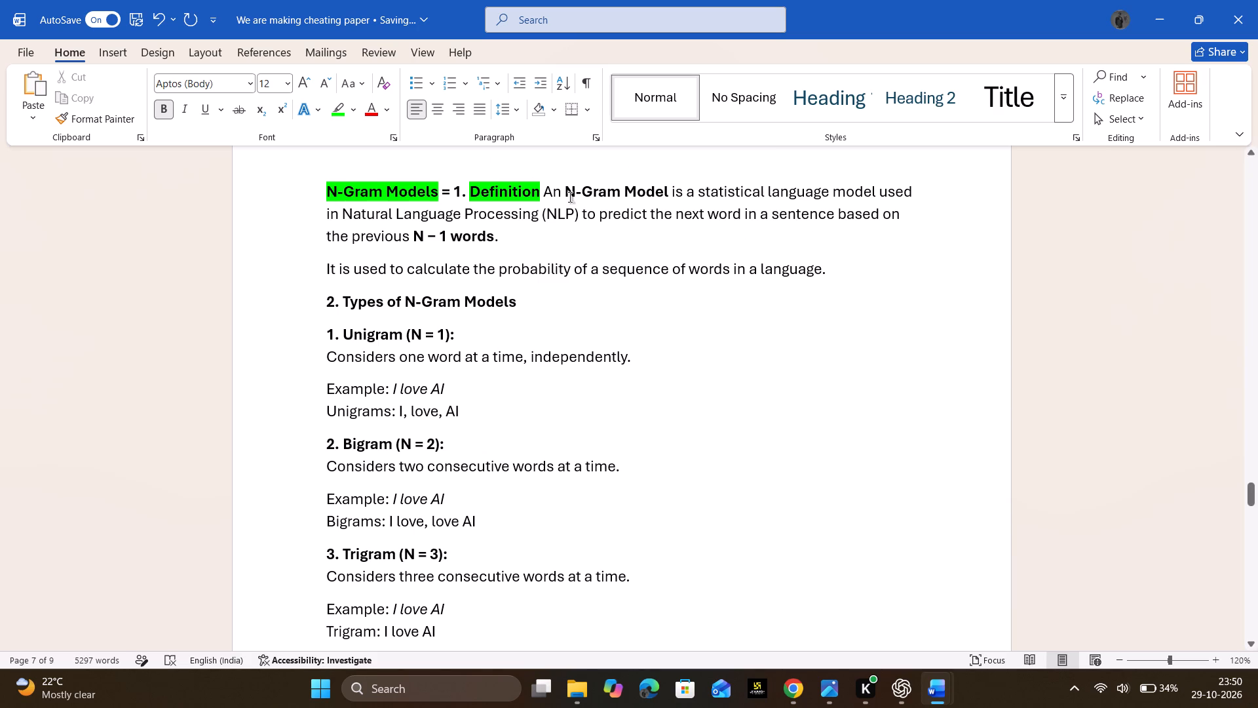
# Remove the bold from "N-Gram Model" and "N − 1 words." in the definition text.
pyautogui.click(582, 193)
pyautogui.moveTo(563, 188); pyautogui.dragTo(589, 186)
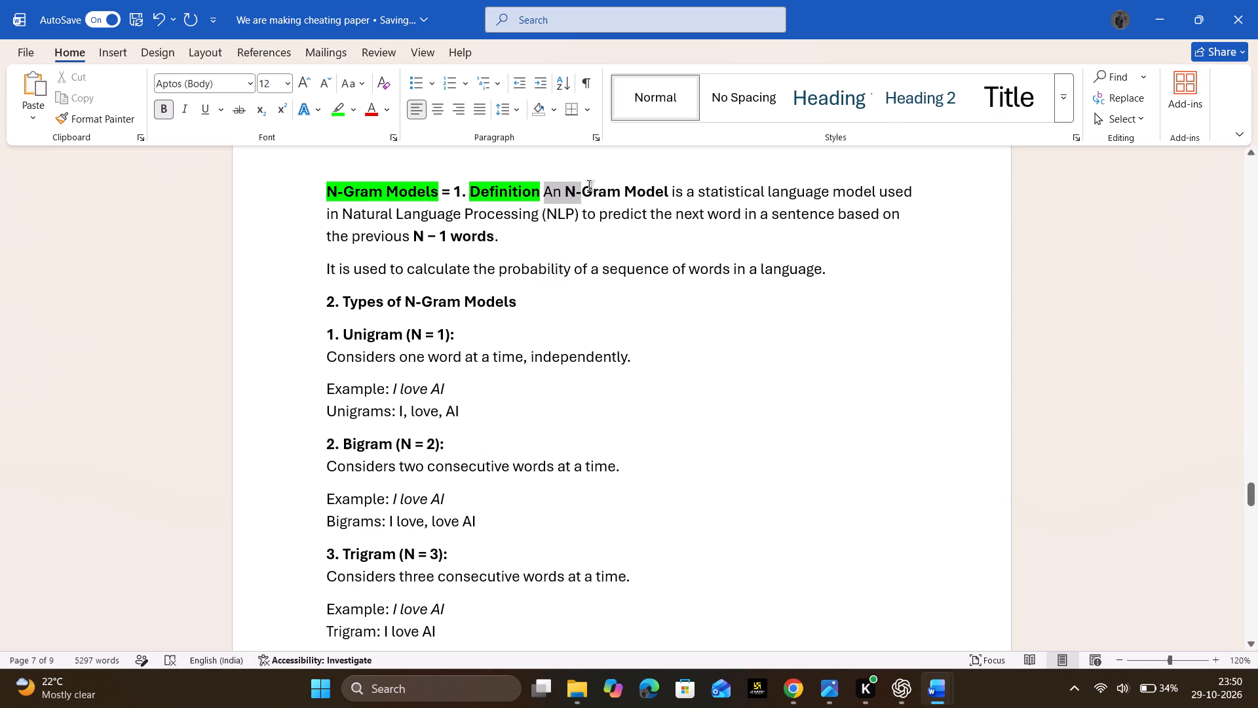
pyautogui.moveTo(589, 186); pyautogui.dragTo(617, 184)
pyautogui.click(650, 193)
pyautogui.moveTo(650, 193); pyautogui.dragTo(600, 194)
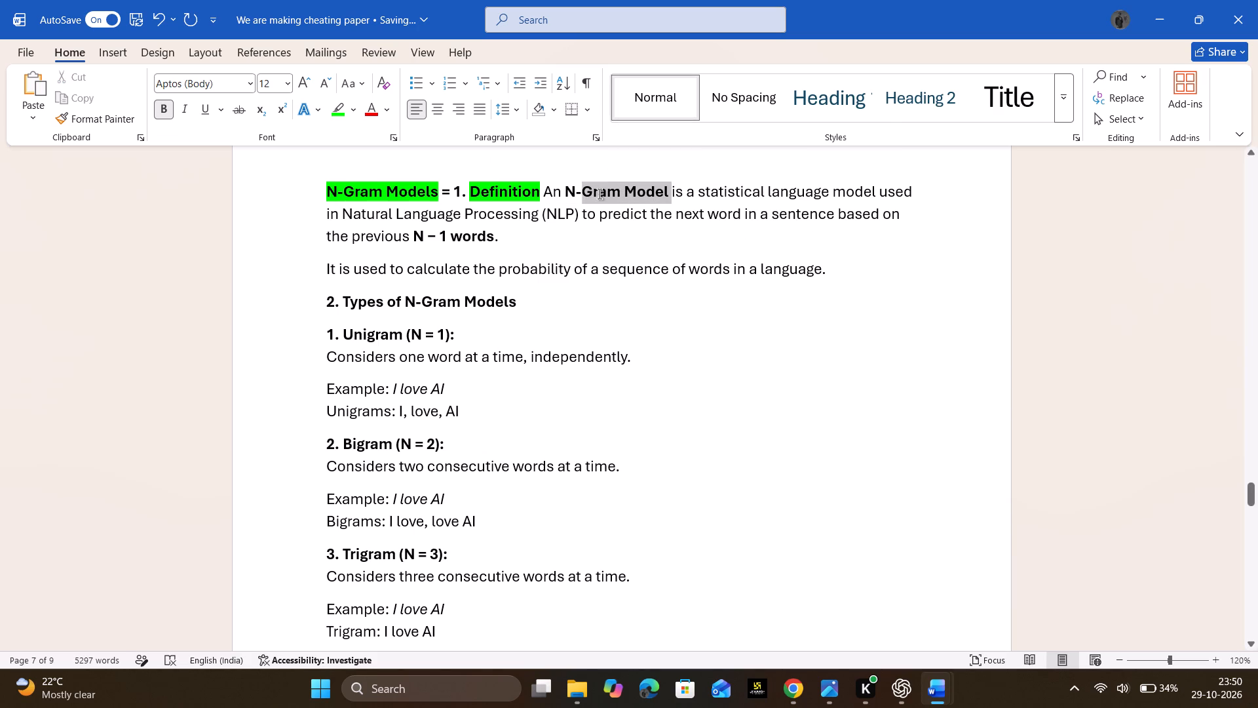
pyautogui.moveTo(600, 194); pyautogui.dragTo(567, 193)
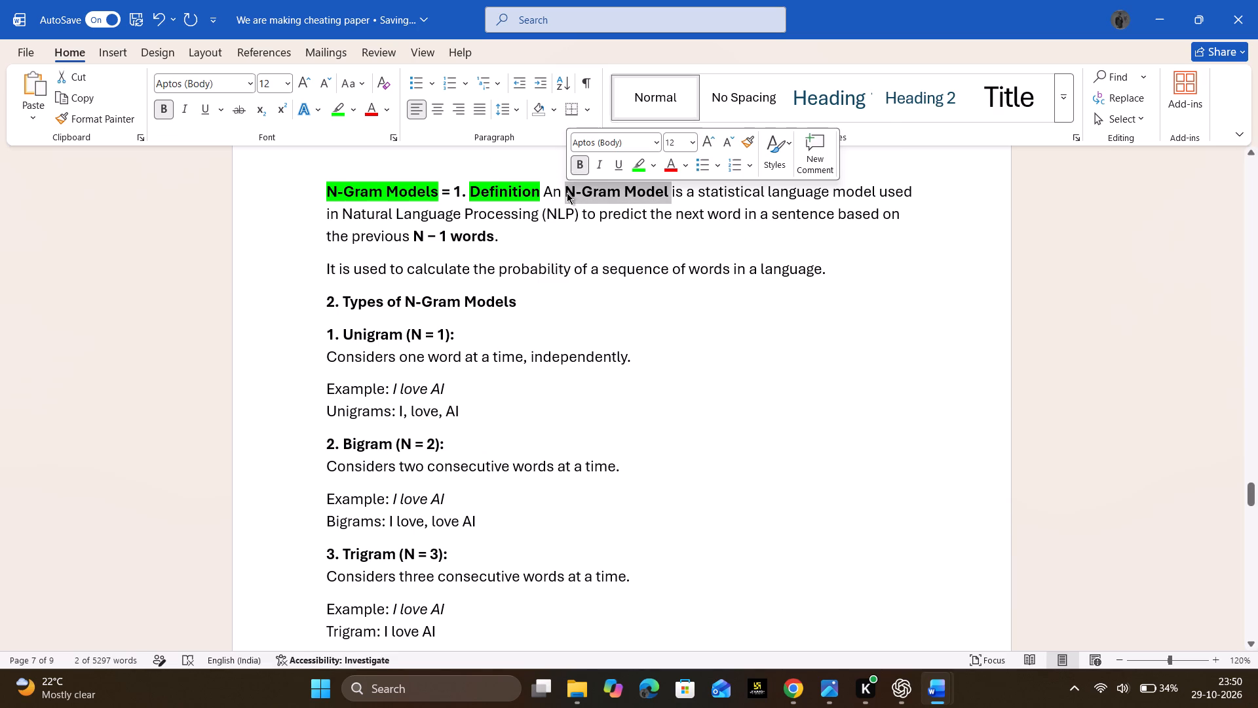
pyautogui.click(578, 167)
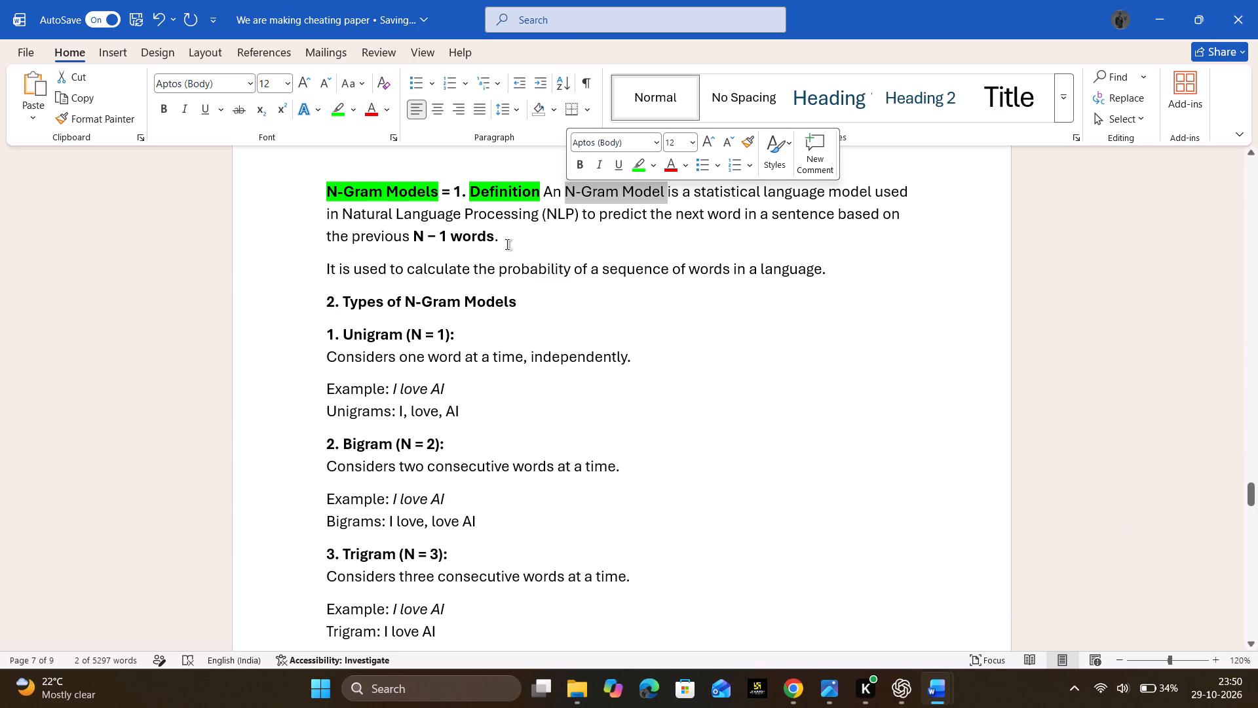
pyautogui.moveTo(507, 245); pyautogui.dragTo(416, 232)
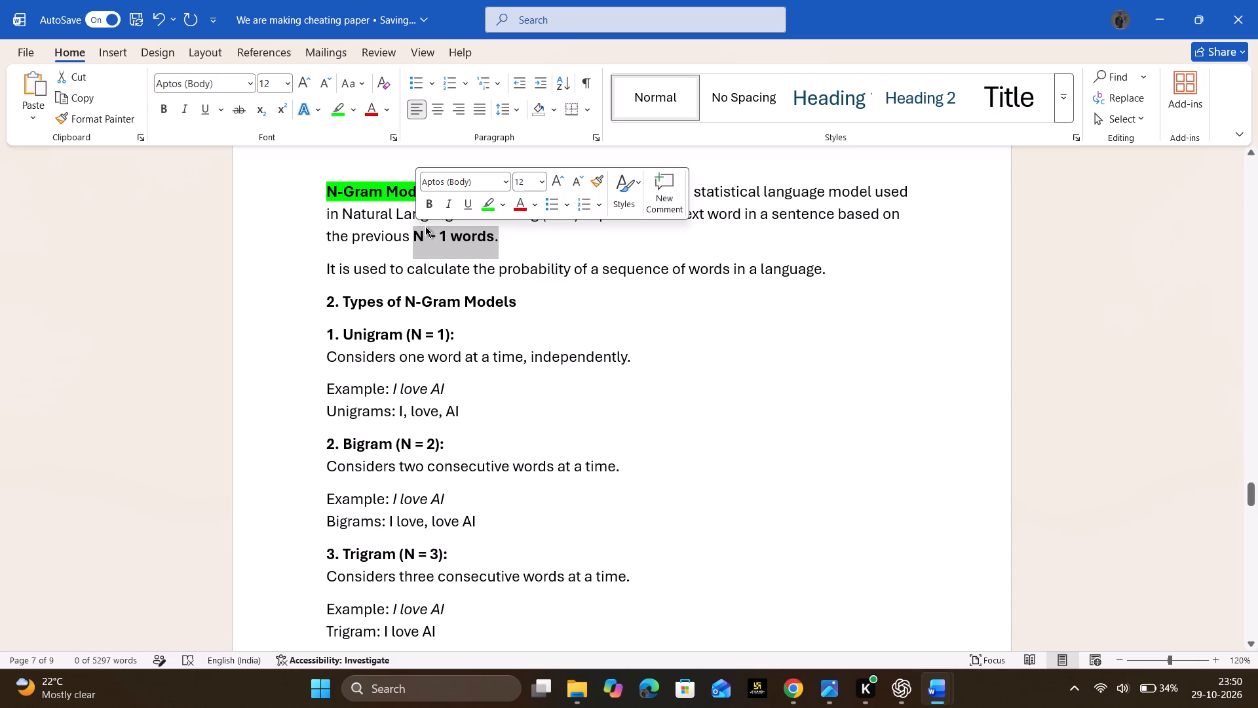
pyautogui.click(431, 212)
# Run the sentence "It is used to calculate the probability…" on after the definition, separated by "//".
pyautogui.click(522, 239)
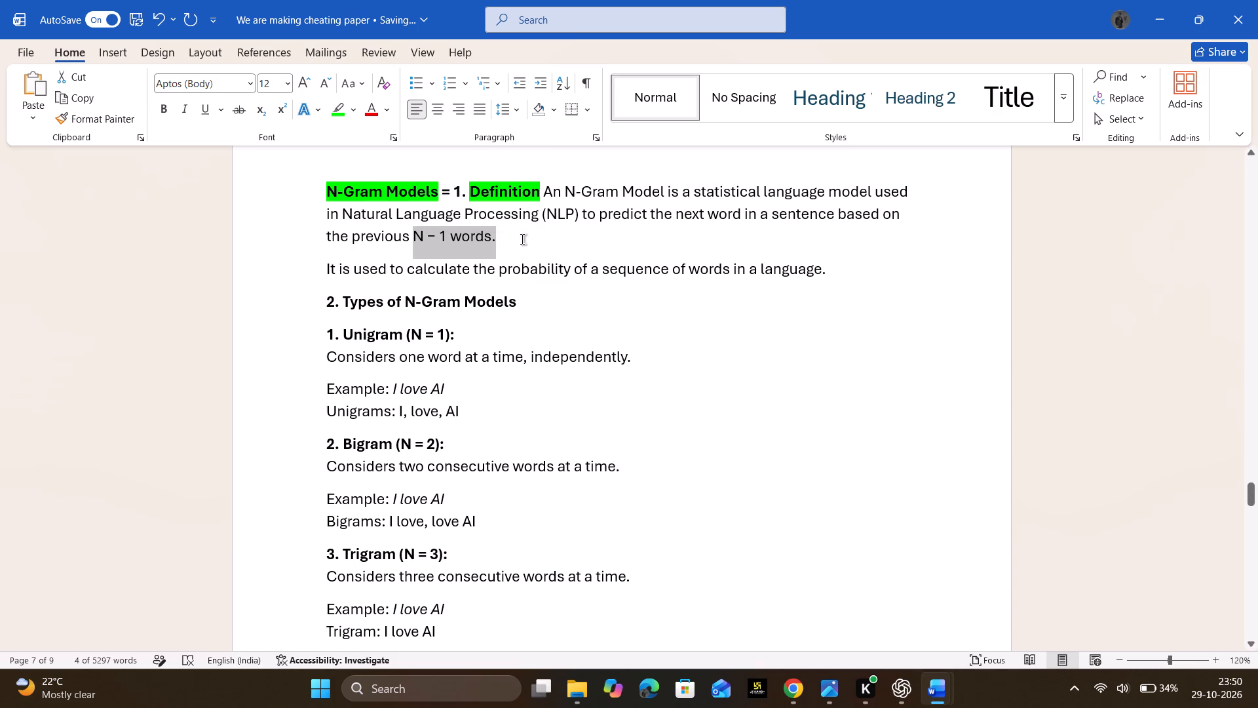
pyautogui.press('space')
pyautogui.write('//')
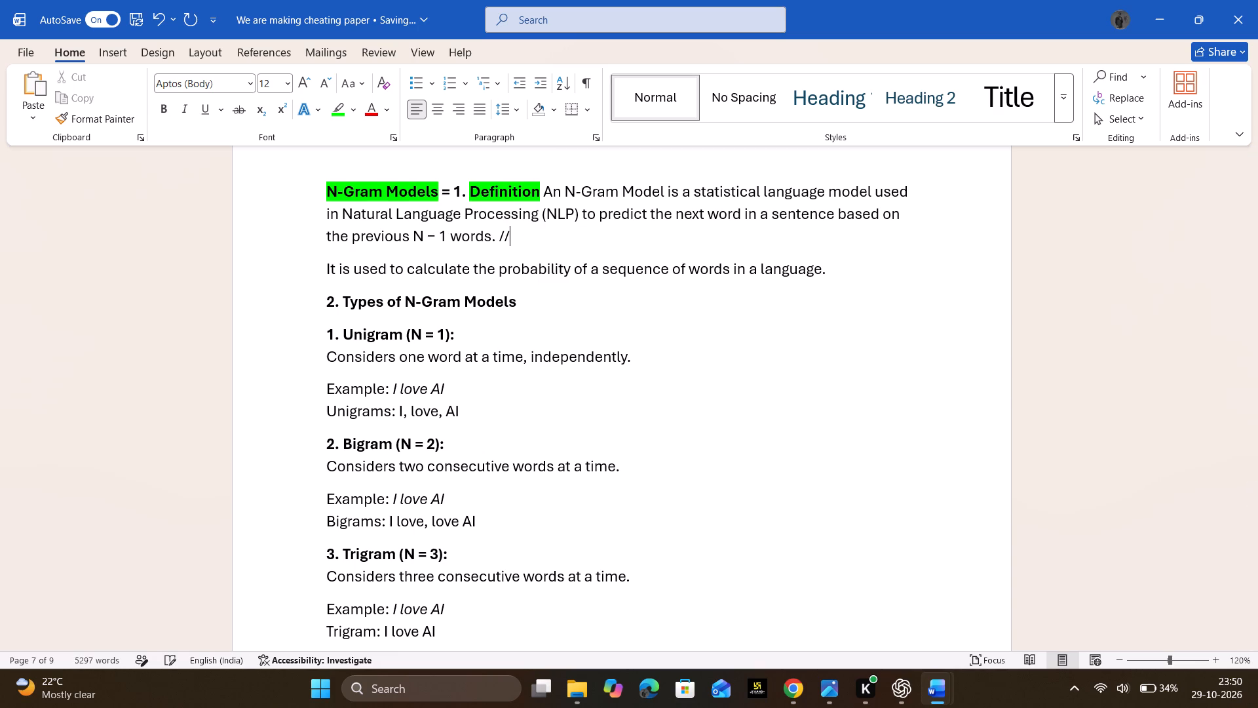
pyautogui.press('space')
pyautogui.press('Delete')
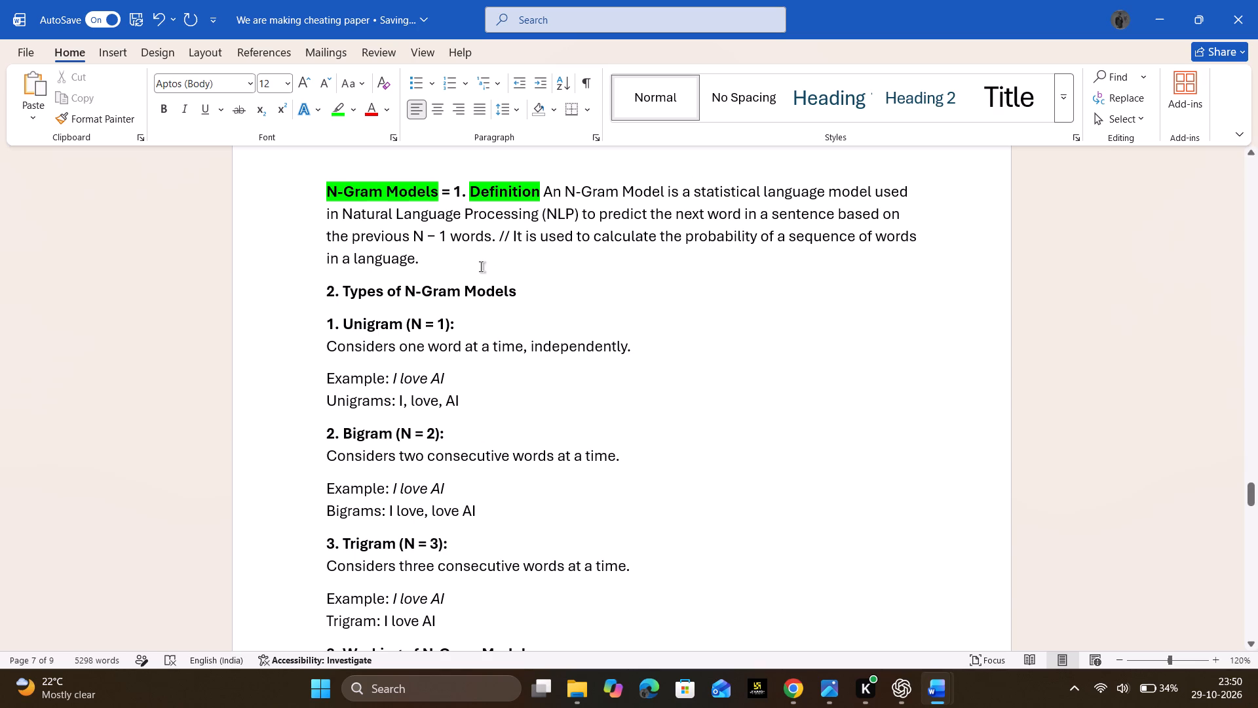
# Run the heading "2. Types of N-Gram Models" on after the definition text and highlight it bright green.
pyautogui.click(481, 267)
pyautogui.press('space')
pyautogui.press('Delete')
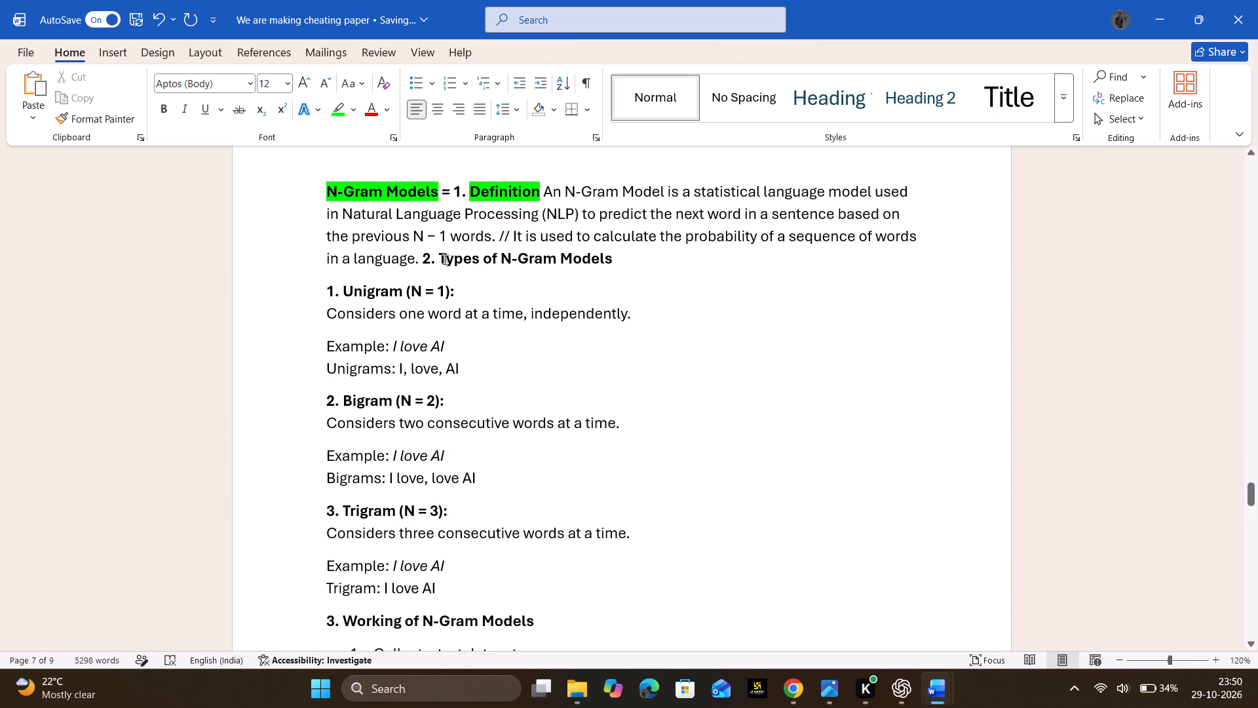
pyautogui.moveTo(425, 259); pyautogui.dragTo(607, 254)
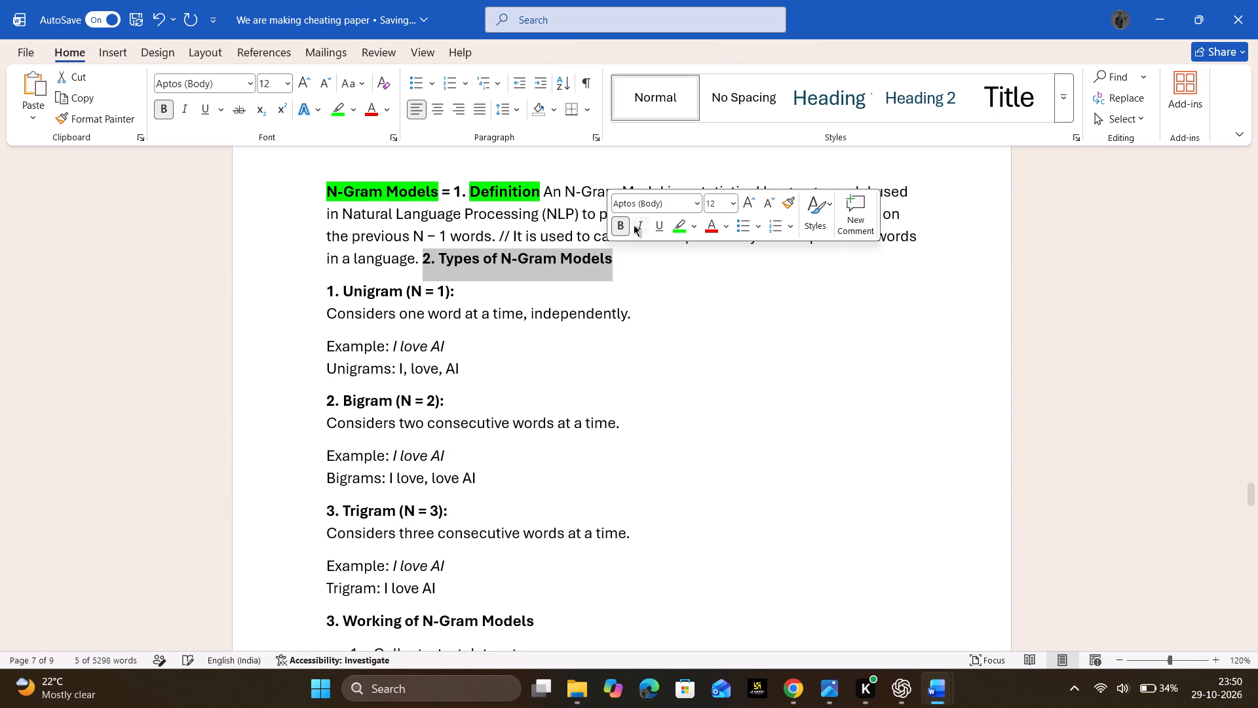
pyautogui.click(677, 219)
# Run the "1. Unigram (N = 1):" label and its description on after the "2. Types of N-Gram Models" heading.
pyautogui.click(639, 258)
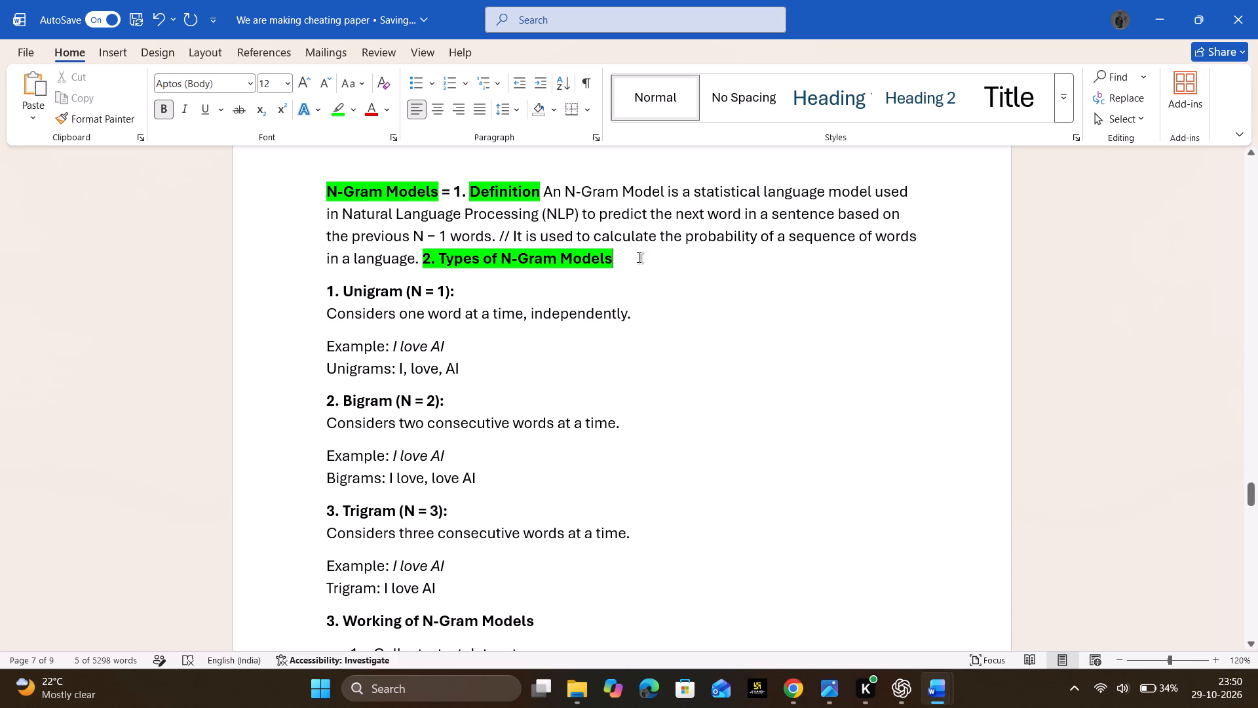
pyautogui.press('space')
pyautogui.press('Delete')
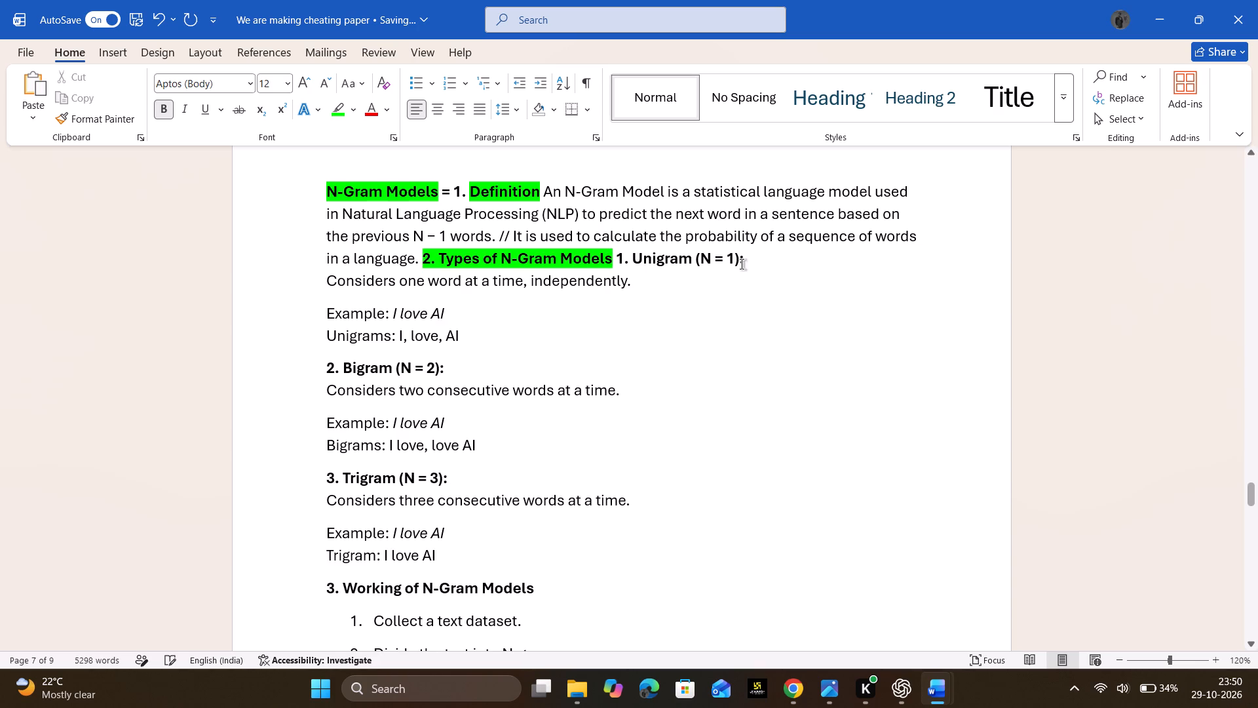
pyautogui.click(782, 258)
pyautogui.press('space')
pyautogui.press('Delete')
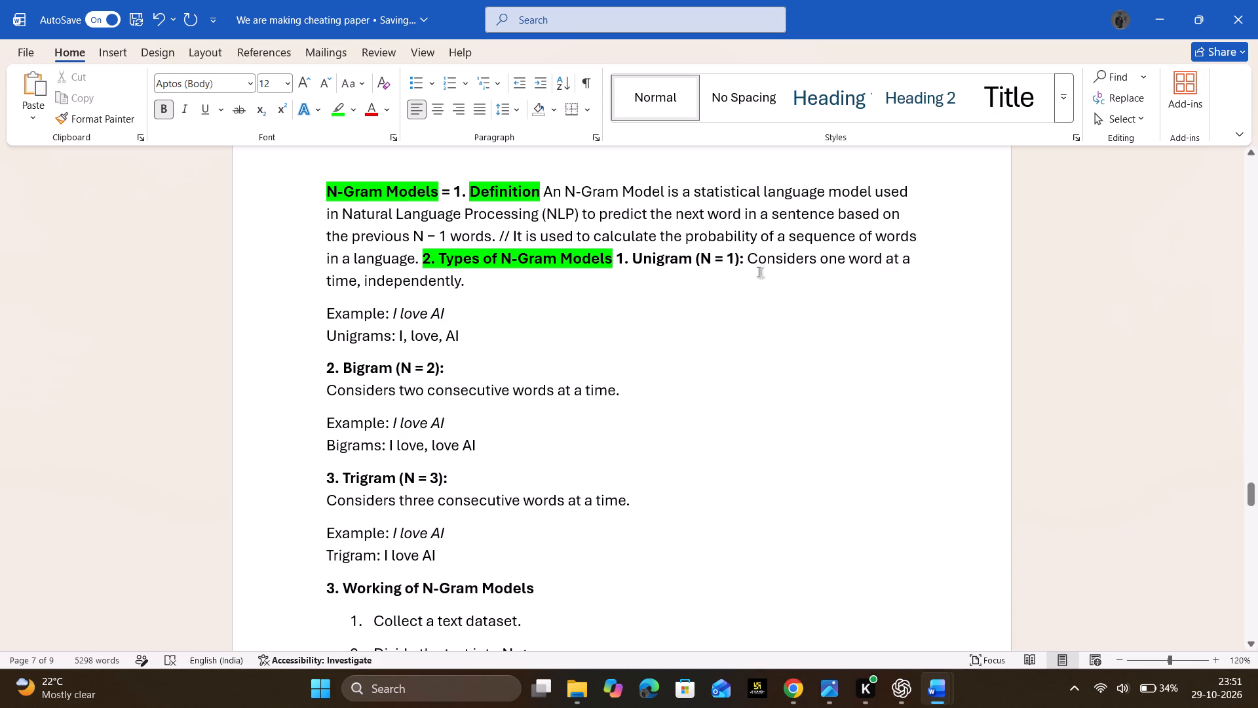
# Run the Unigram example on after its description with "Example" in bold, and append the "Unigrams:" line separated by "//".
pyautogui.click(592, 285)
pyautogui.press('space')
pyautogui.press('Delete')
pyautogui.doubleClick(497, 283)
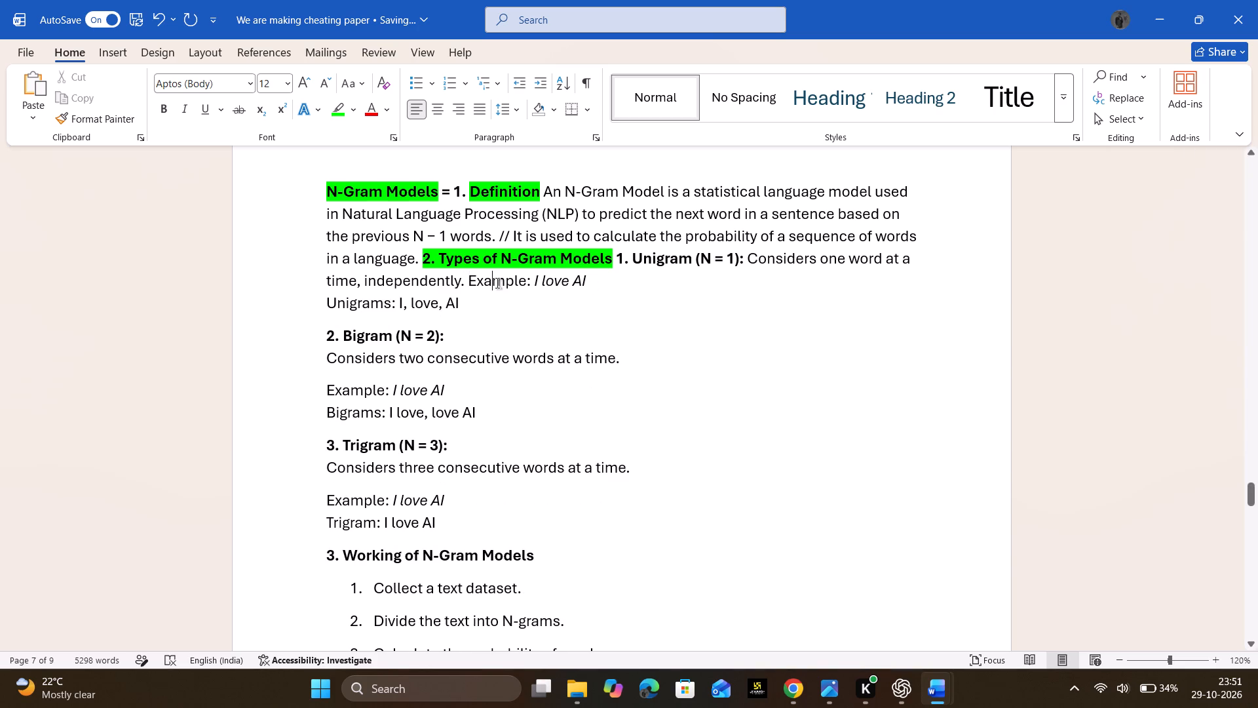
pyautogui.click(515, 257)
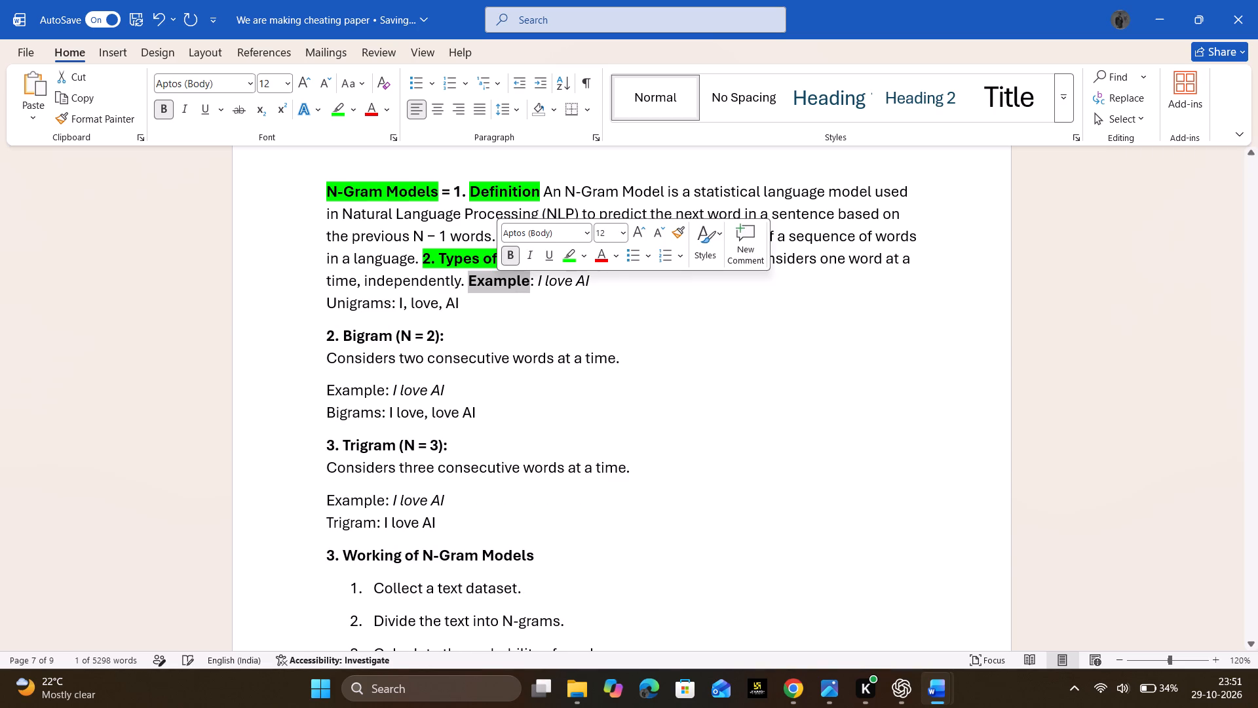
pyautogui.click(619, 285)
pyautogui.press('space')
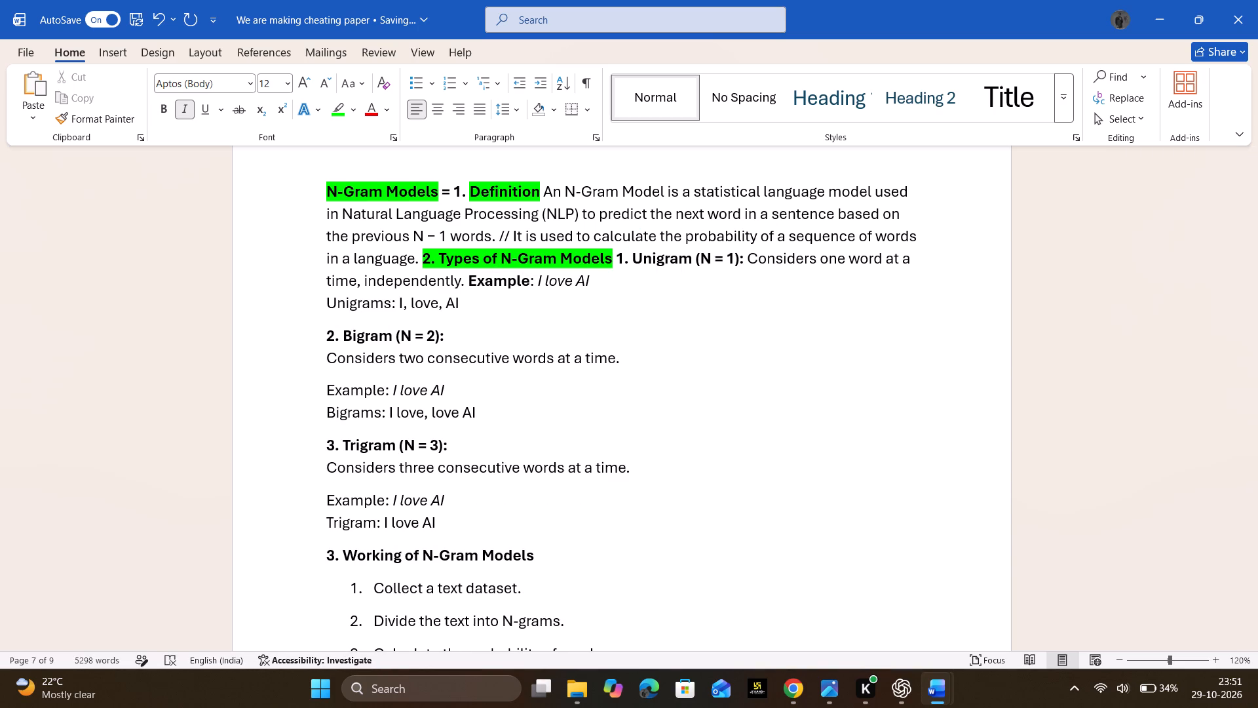
pyautogui.write('//')
pyautogui.press('space')
pyautogui.press('Delete')
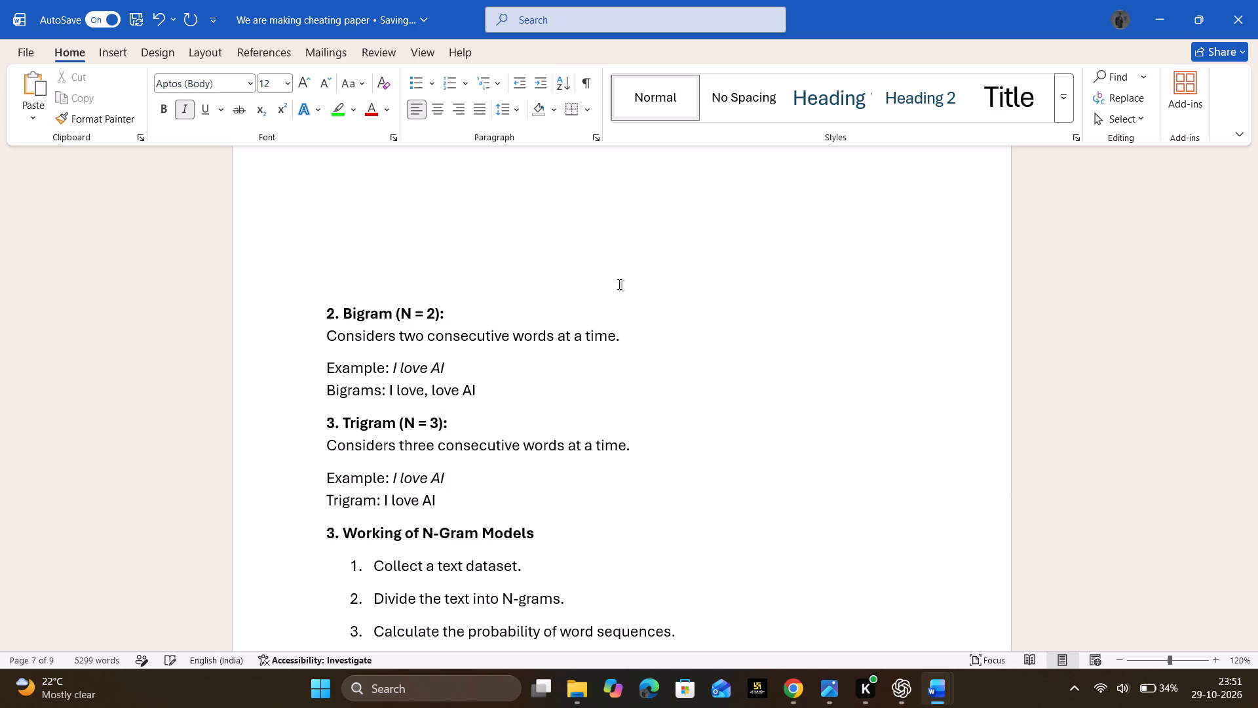
# Run the "2. Bigram (N = 2):" label and its description on after the Unigrams list.
pyautogui.click(767, 283)
pyautogui.press('space')
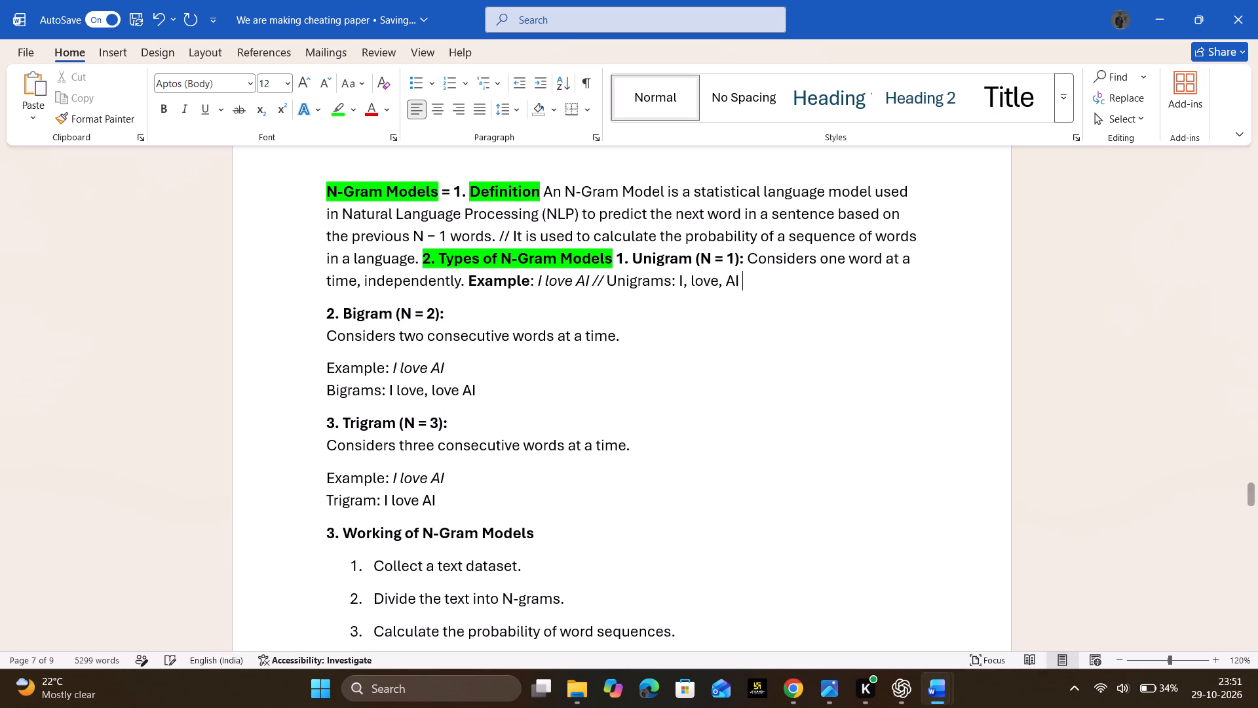
pyautogui.press('Delete')
pyautogui.click(875, 291)
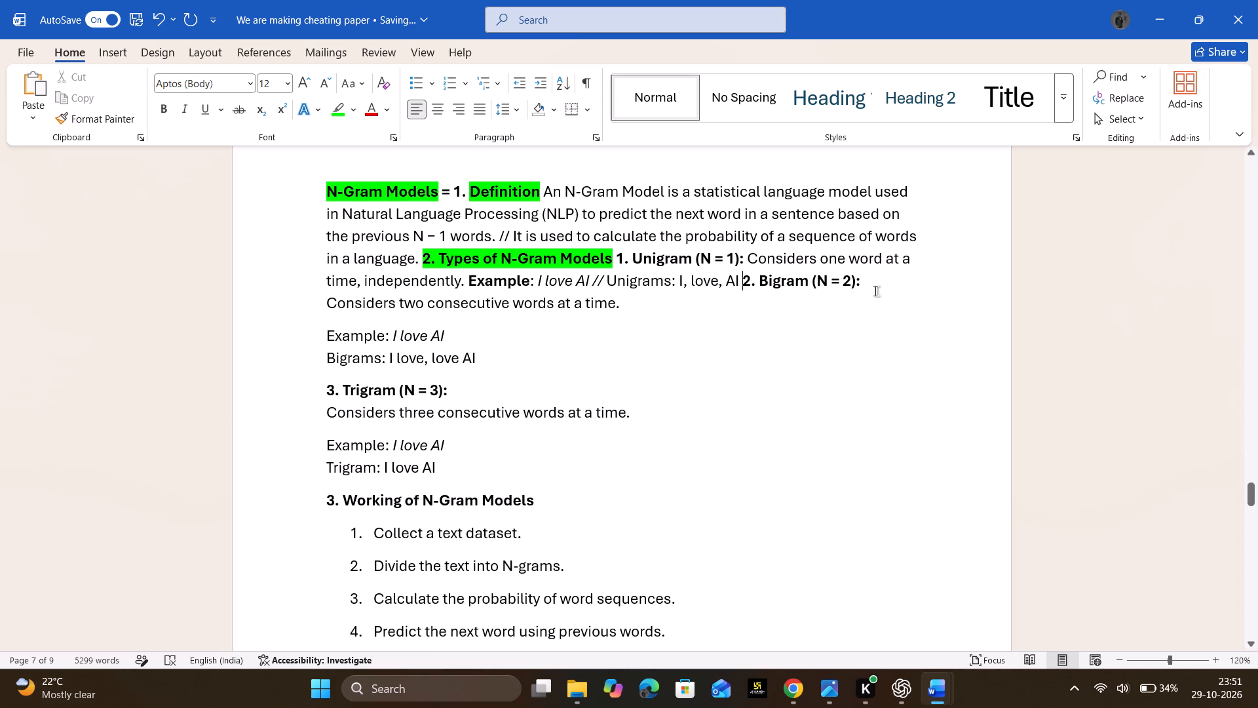
pyautogui.press('space')
pyautogui.press('Delete')
# Run the Bigram example on after its description with "Example" in bold, and append the "Bigrams:" line separated by "//".
pyautogui.click(647, 309)
pyautogui.press('space')
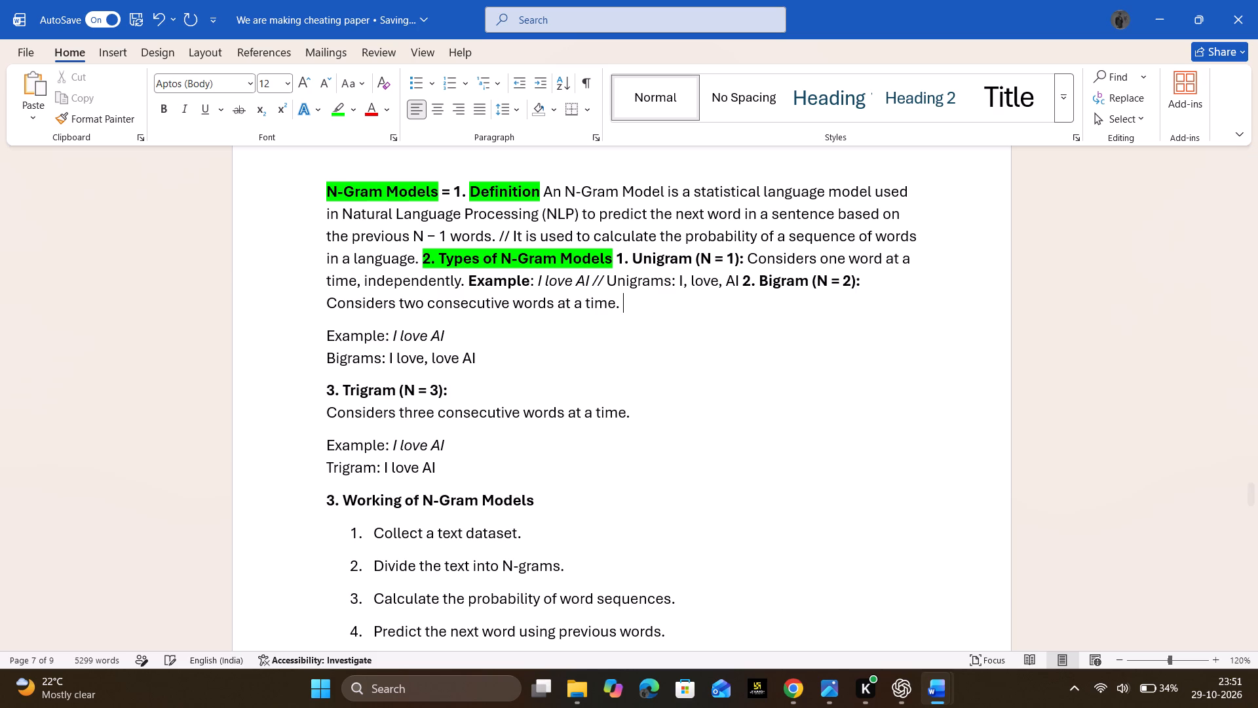
pyautogui.press('Delete')
pyautogui.doubleClick(655, 305)
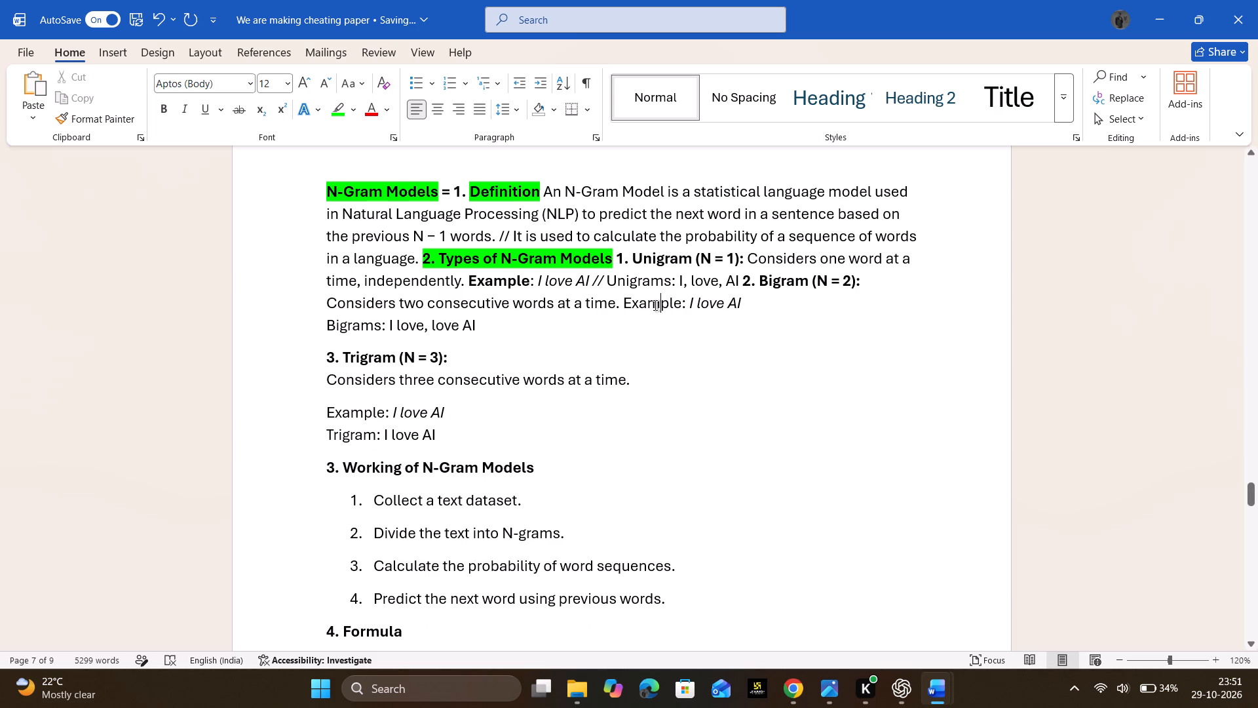
pyautogui.click(672, 278)
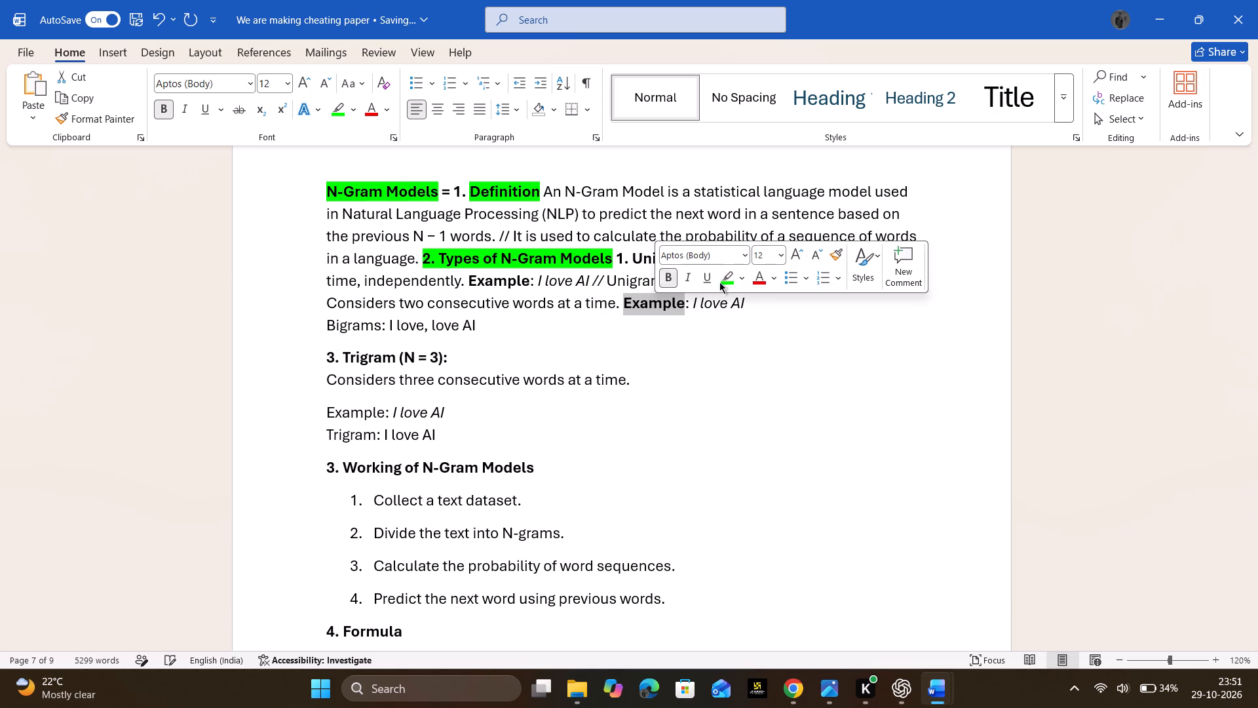
pyautogui.click(780, 305)
pyautogui.press('space')
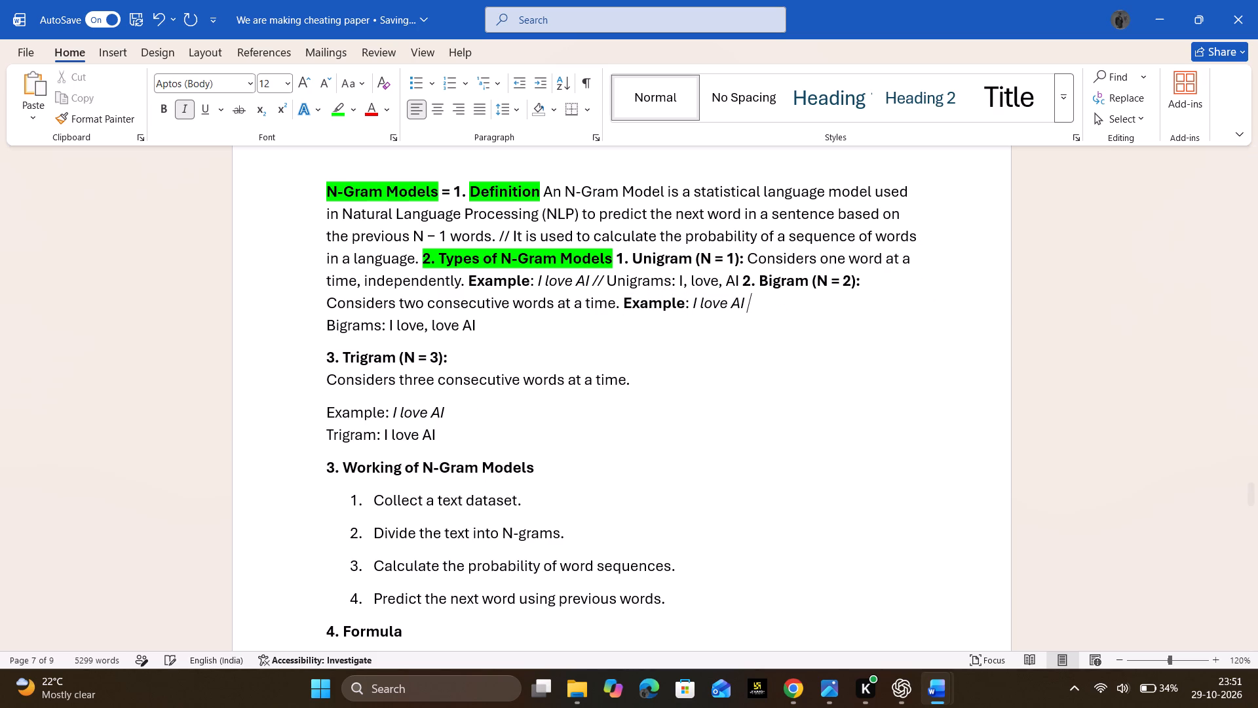
pyautogui.press('Delete')
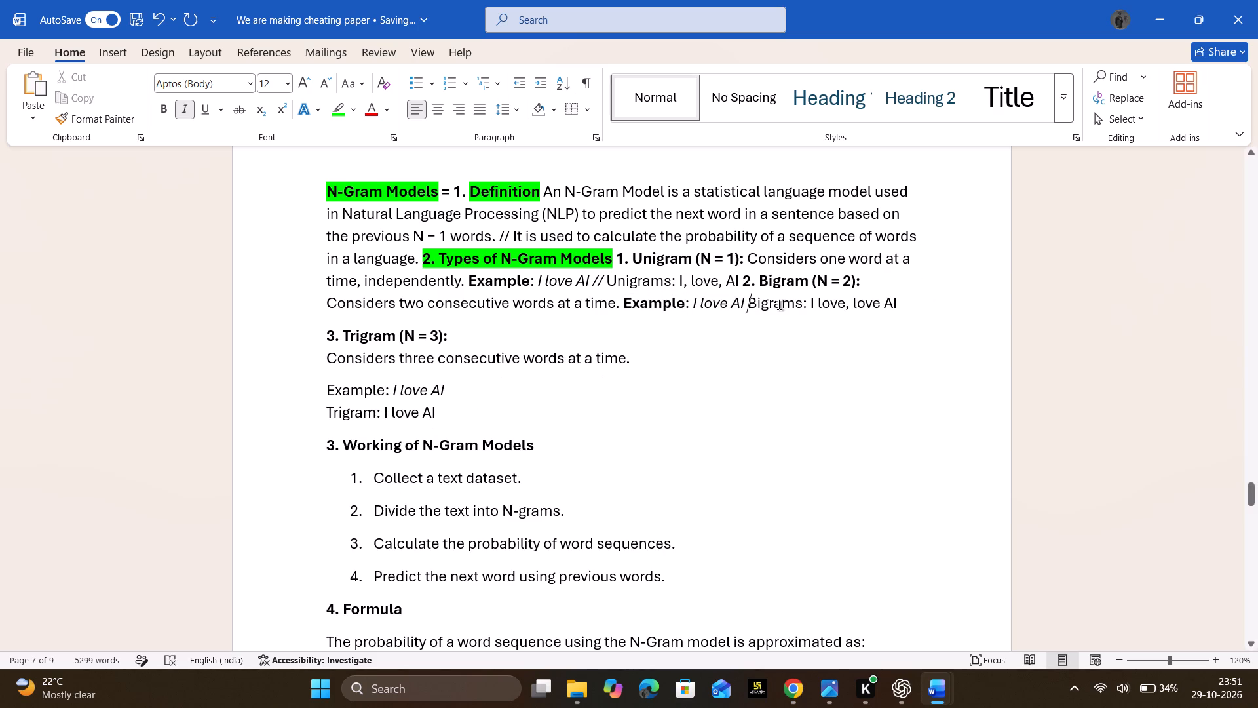
pyautogui.write('//')
pyautogui.press('space')
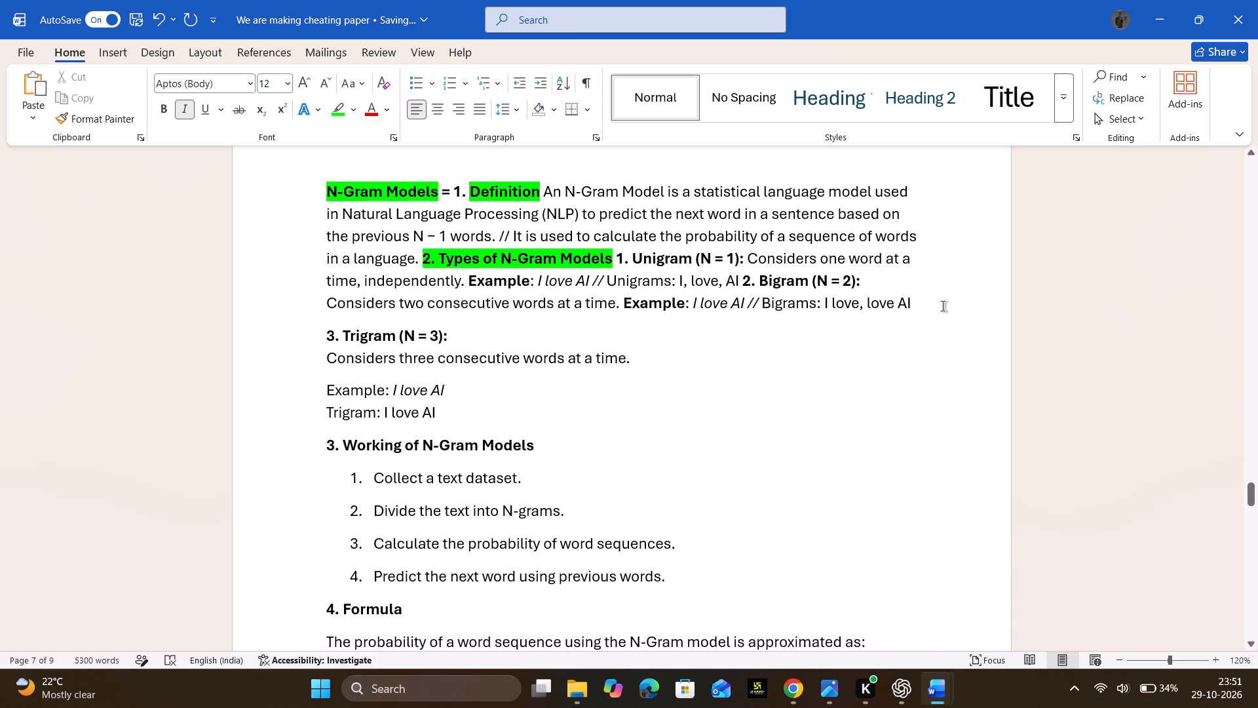
# Run the "3. Trigram (N = 3):" label and its description on after the Bigrams list.
pyautogui.click(943, 310)
pyautogui.press('space')
pyautogui.press('Delete')
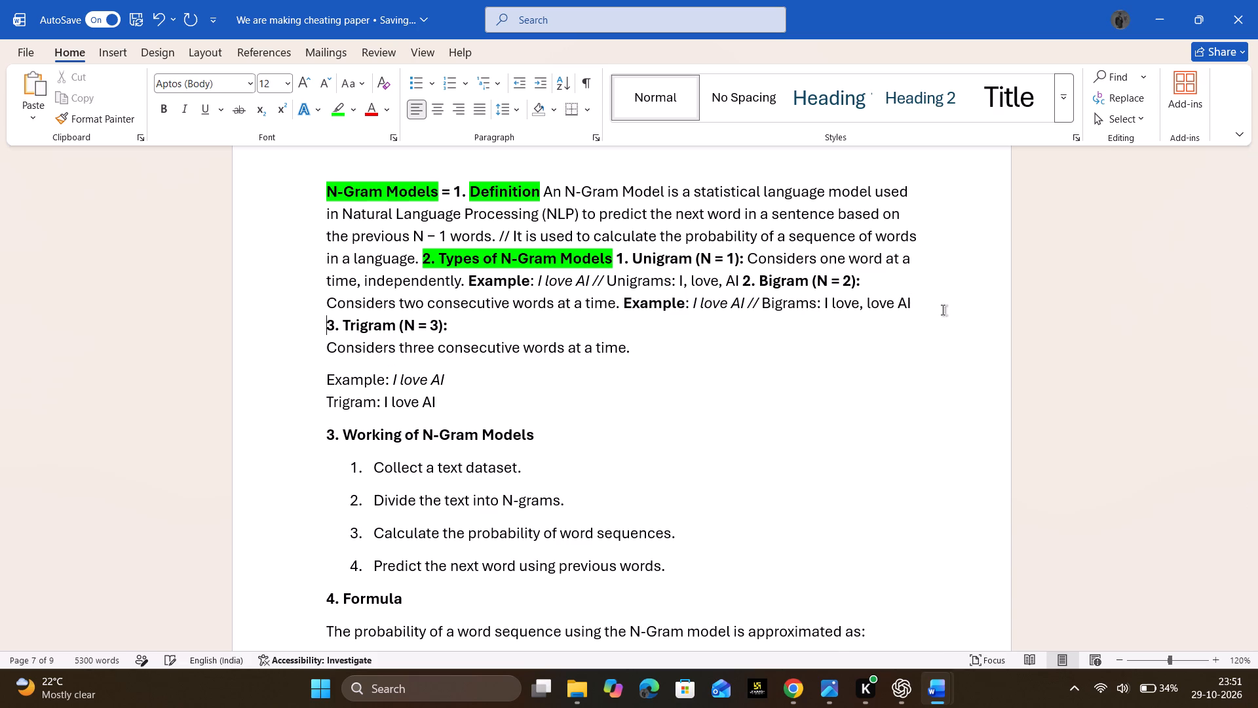
pyautogui.click(520, 328)
pyautogui.press('space')
pyautogui.press('Delete')
# Run the Trigram example on after its description with "Example" in bold, and append the "Trigram:" line separated by "//".
pyautogui.click(780, 336)
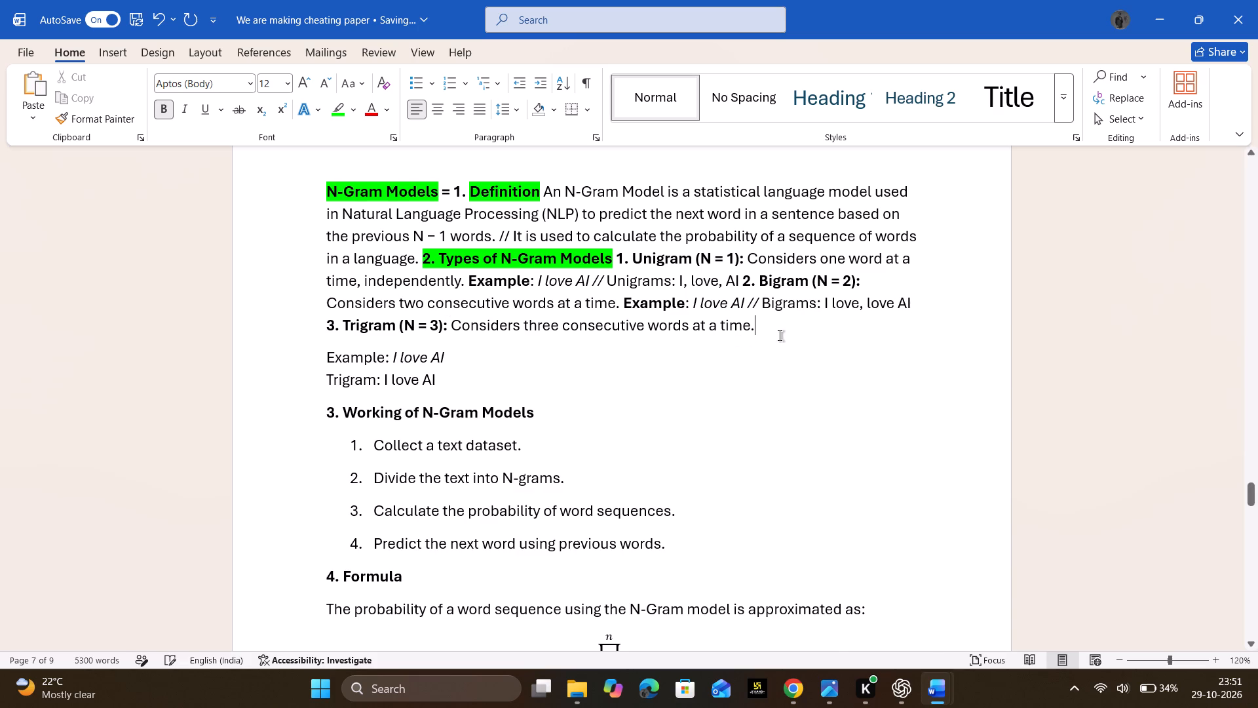
pyautogui.press('space')
pyautogui.press('Delete')
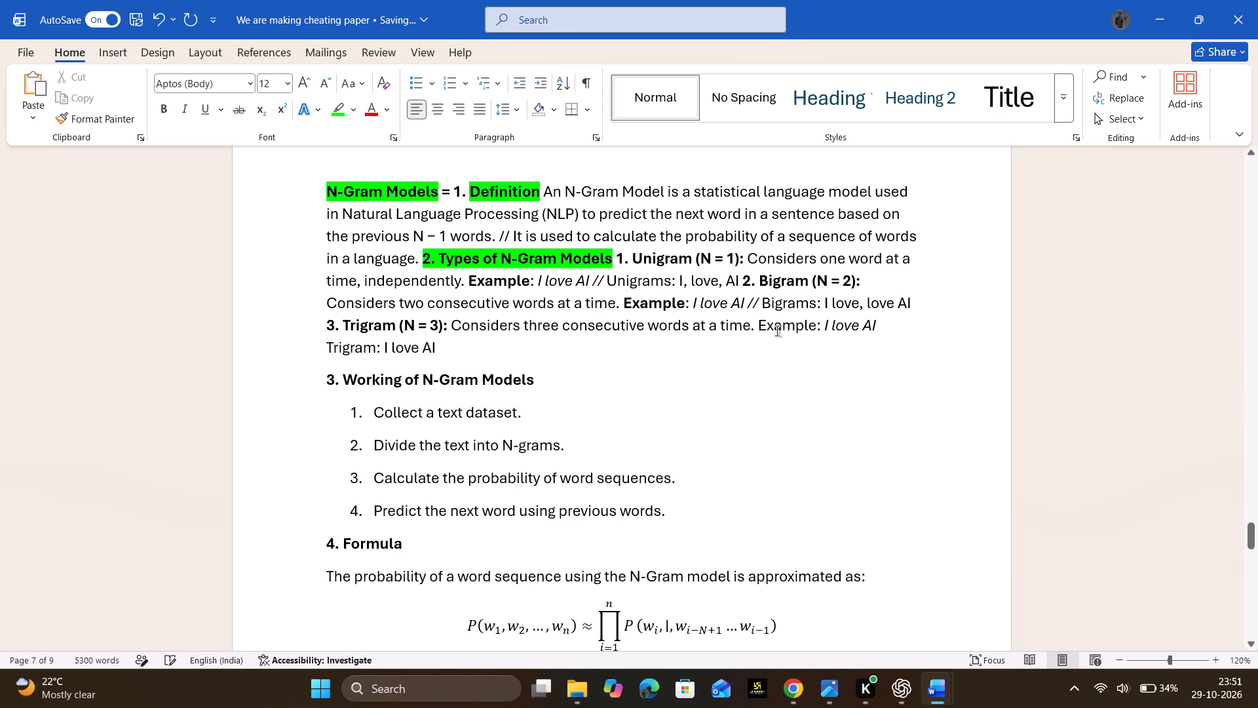
pyautogui.doubleClick(784, 323)
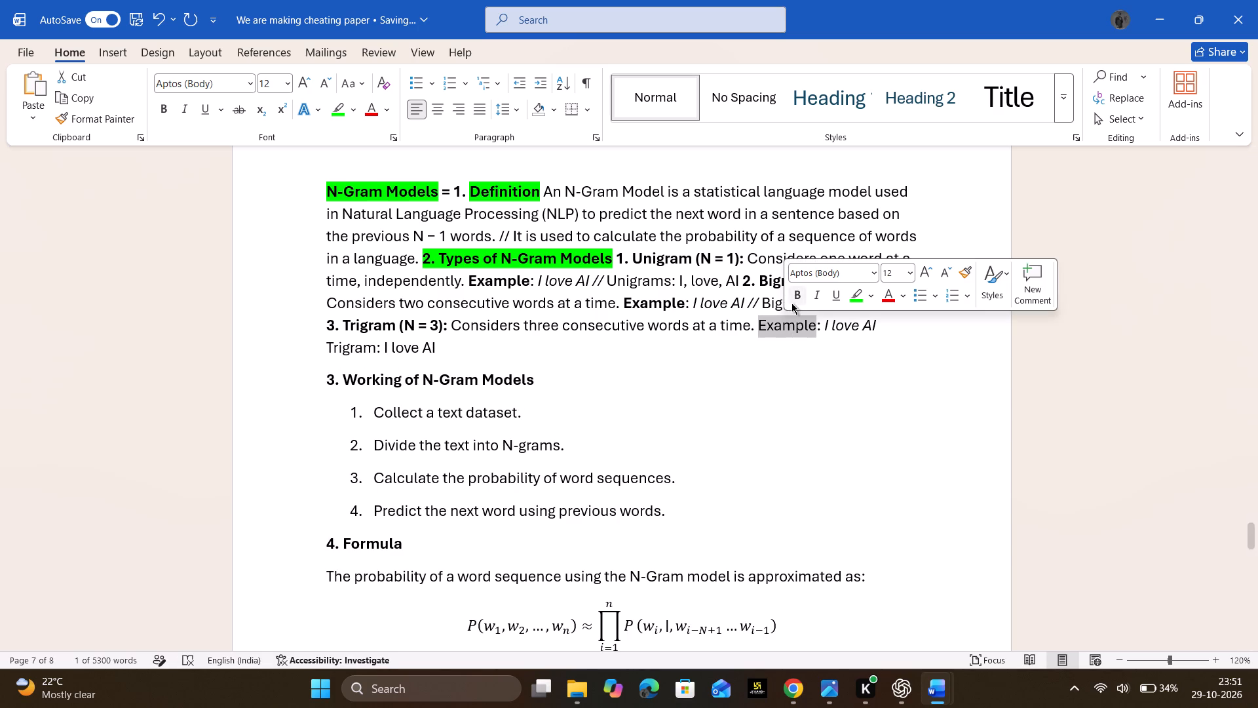
pyautogui.click(791, 303)
pyautogui.click(897, 331)
pyautogui.press('space')
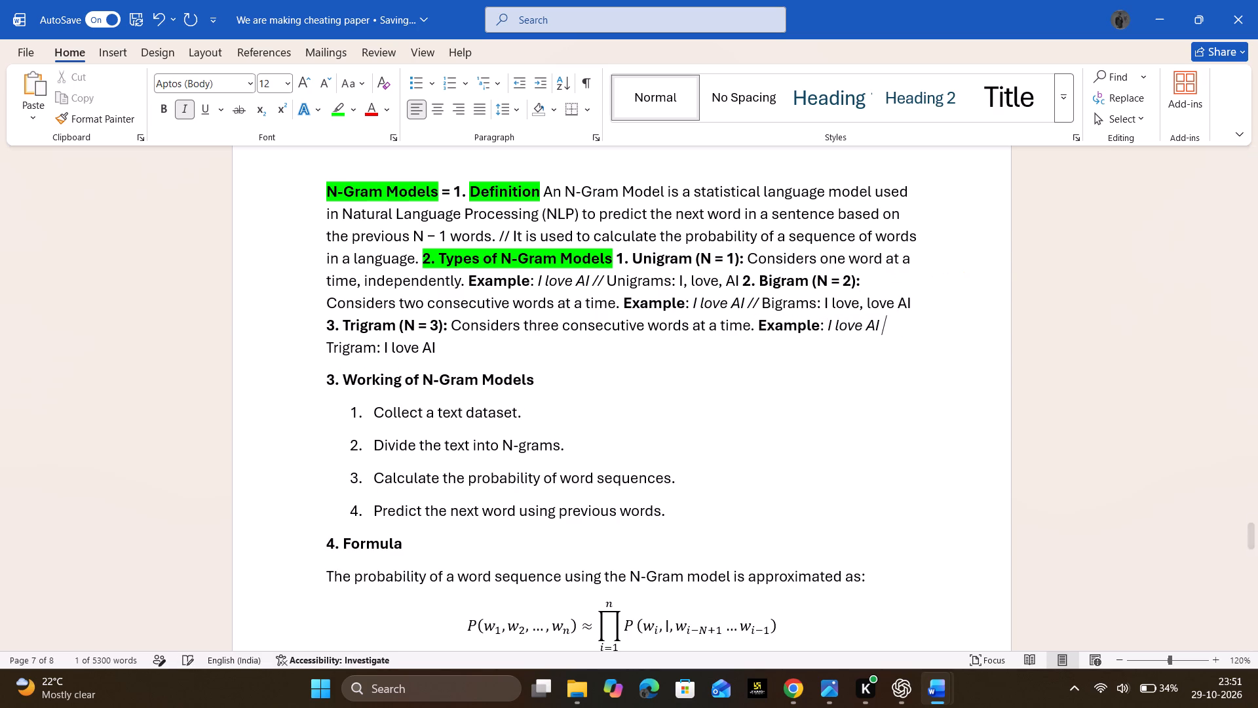
pyautogui.write('//')
pyautogui.press('space')
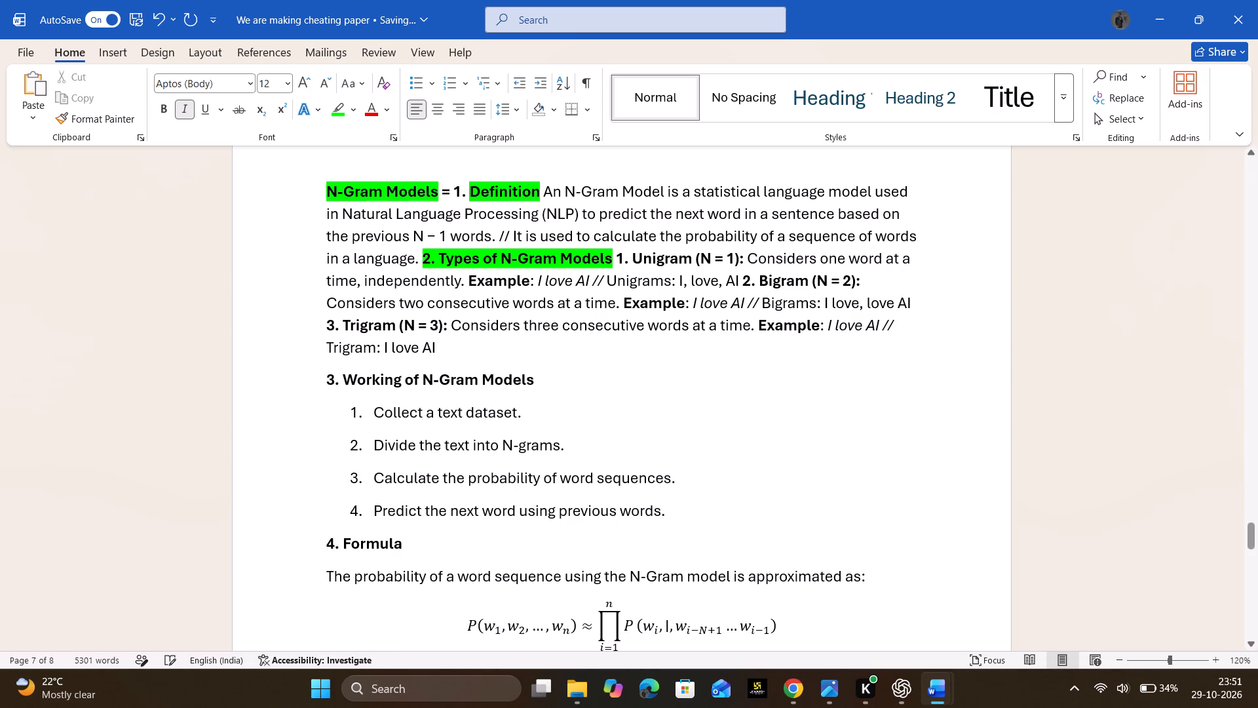
pyautogui.press('Delete')
pyautogui.press('space')
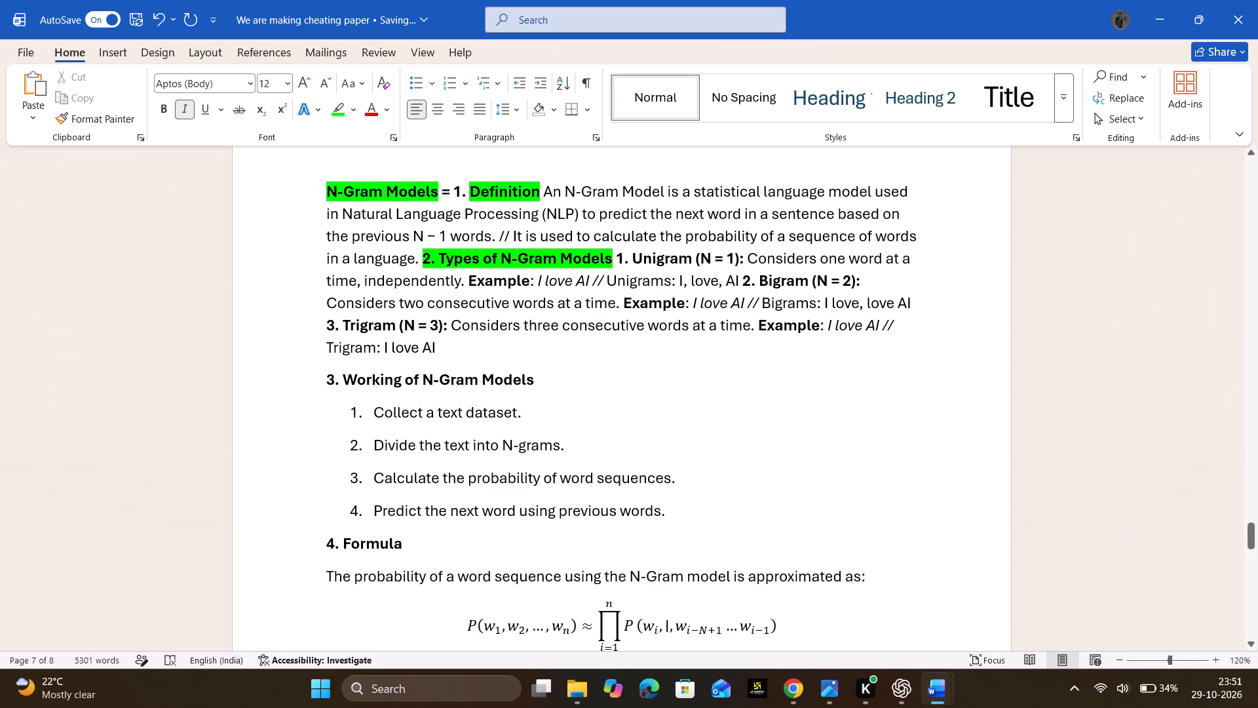
# Run the heading "3. Working of N-Gram Models" on after the Trigram text and highlight it bright green.
pyautogui.click(475, 361)
pyautogui.press('space')
pyautogui.press('Delete')
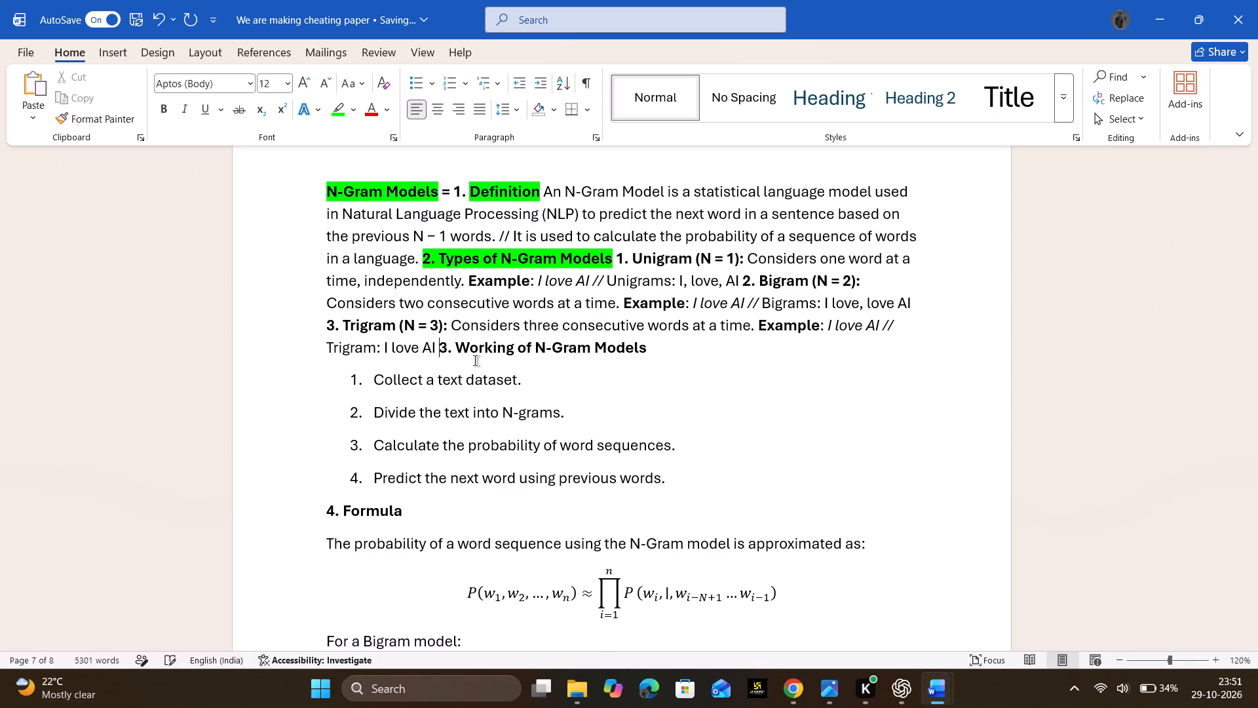
pyautogui.moveTo(440, 344); pyautogui.dragTo(623, 345)
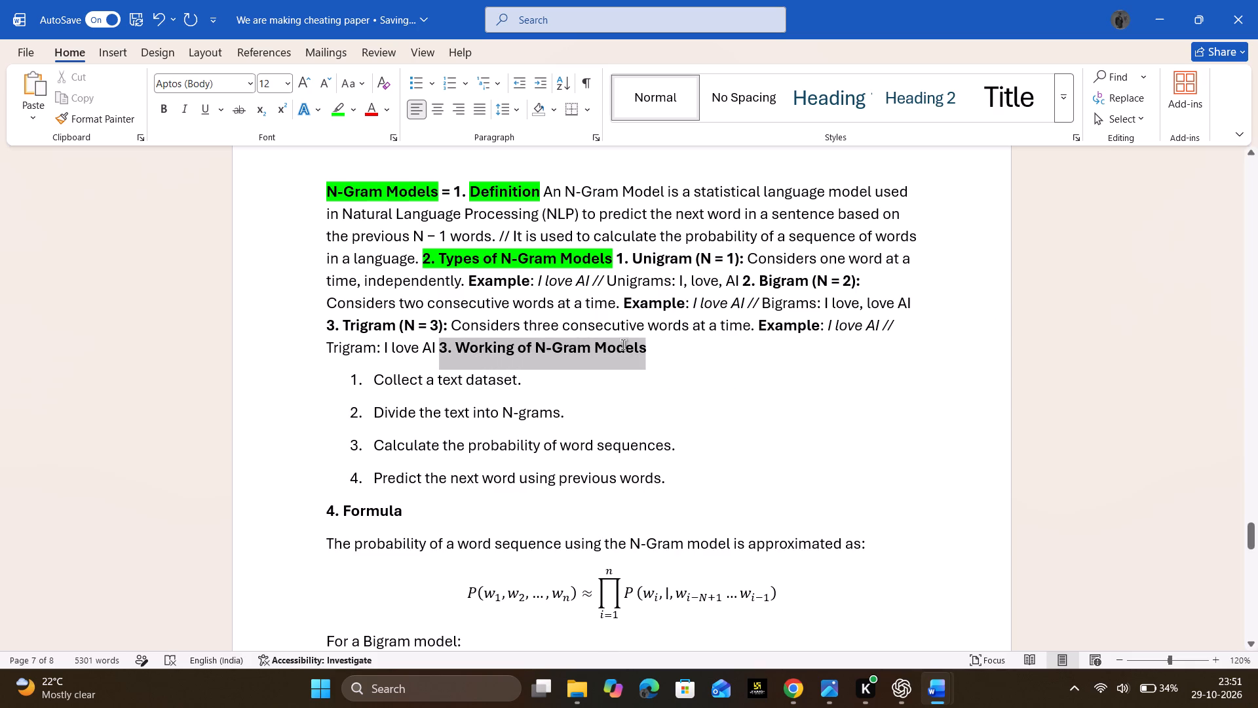
pyautogui.moveTo(623, 345); pyautogui.dragTo(630, 344)
pyautogui.click(700, 315)
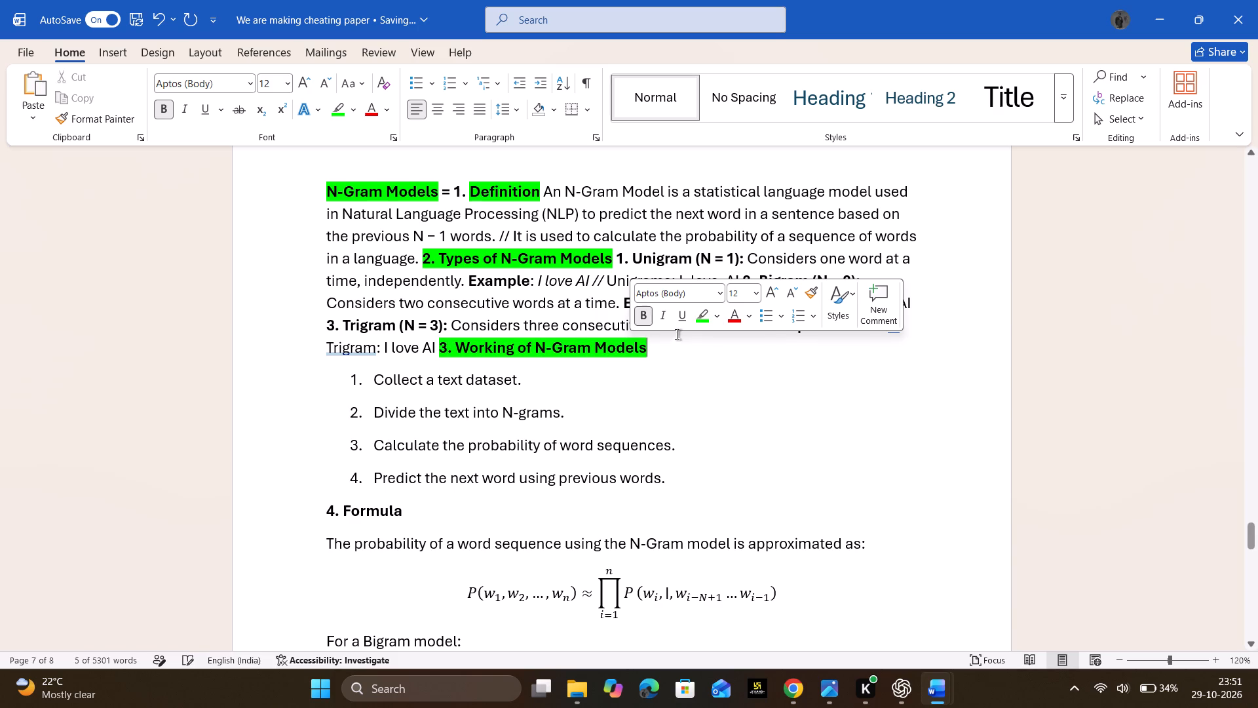
# Run "Collect a text dataset." and "Divide the text into N-grams." on after the Working heading, separated by "//".
pyautogui.click(674, 340)
pyautogui.press('space')
pyautogui.press('Delete')
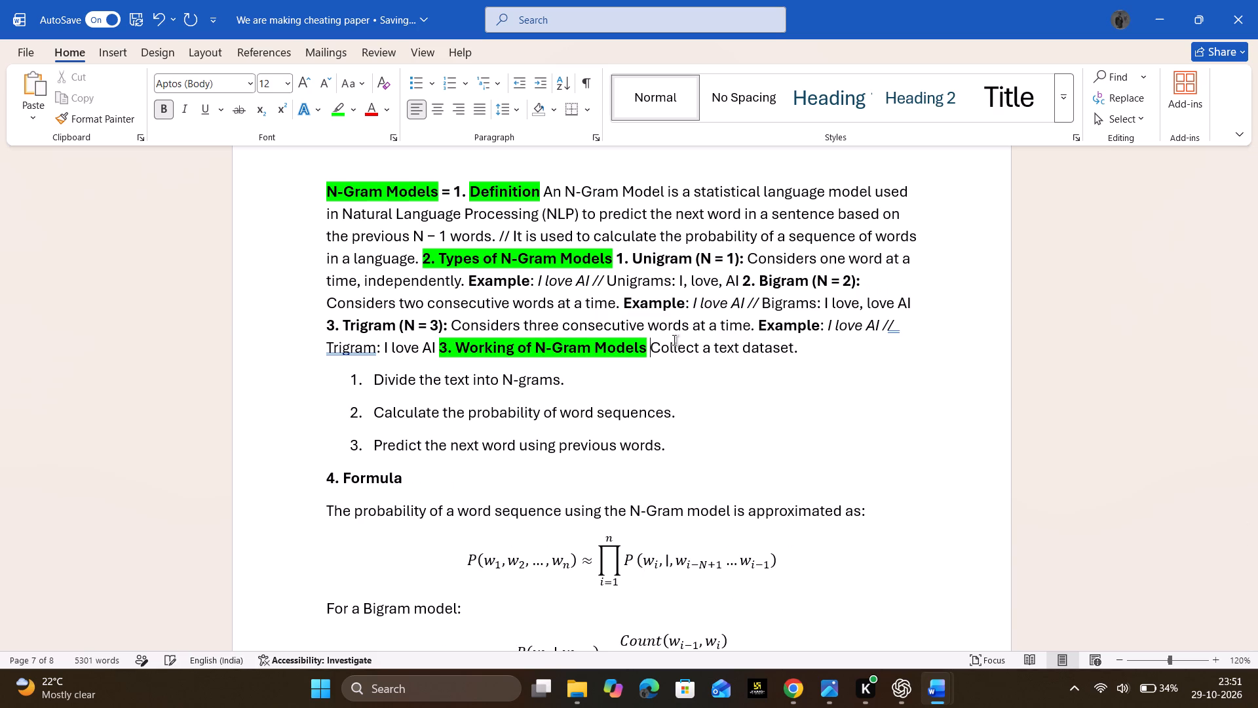
pyautogui.click(820, 340)
pyautogui.press('space')
pyautogui.press('/')
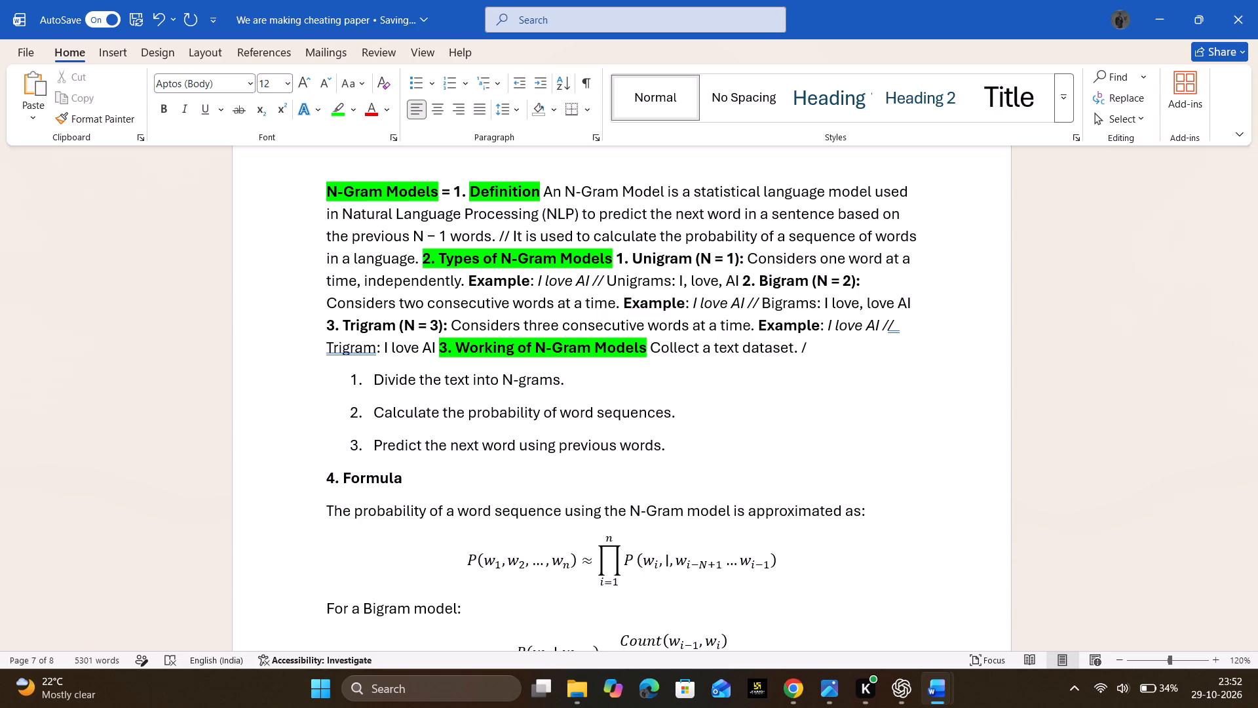
pyautogui.write('/')
pyautogui.press('space')
pyautogui.press('Delete')
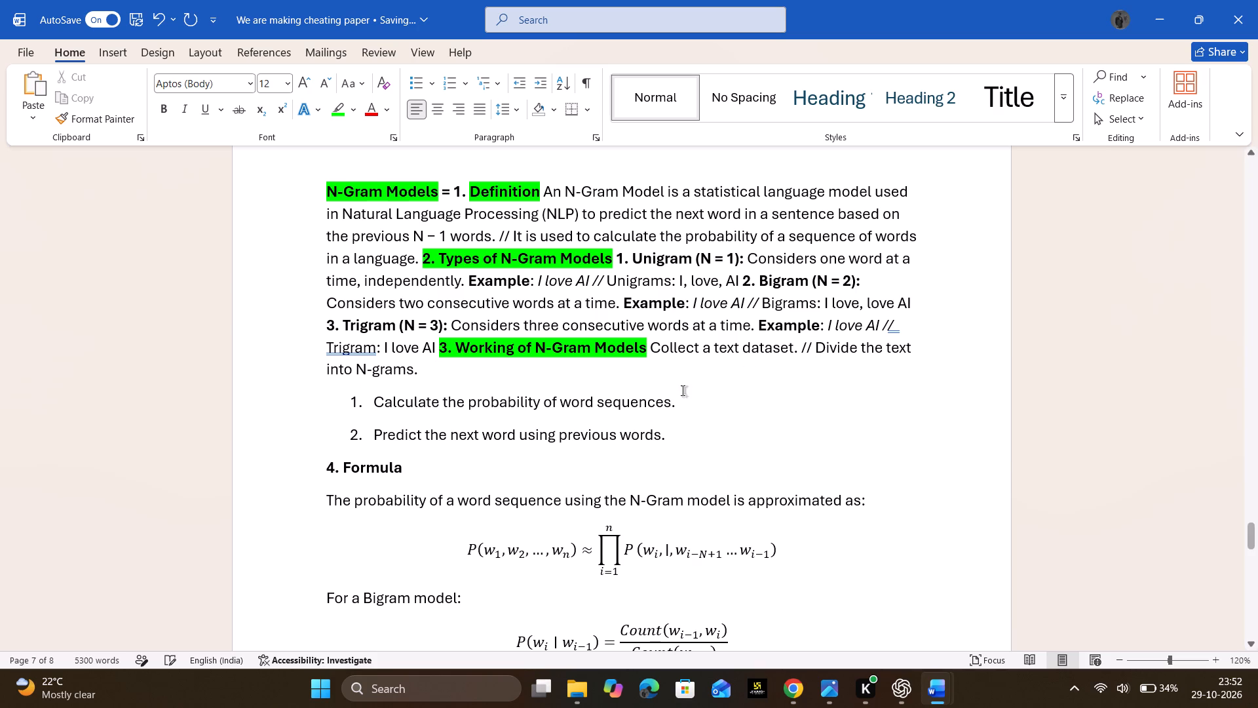
# Append "Calculate the probability of word sequences." and "Predict the next word using previous words." to the working steps, each preceded by "//".
pyautogui.click(674, 391)
pyautogui.press('space')
pyautogui.write('//')
pyautogui.press('space')
pyautogui.press('Delete')
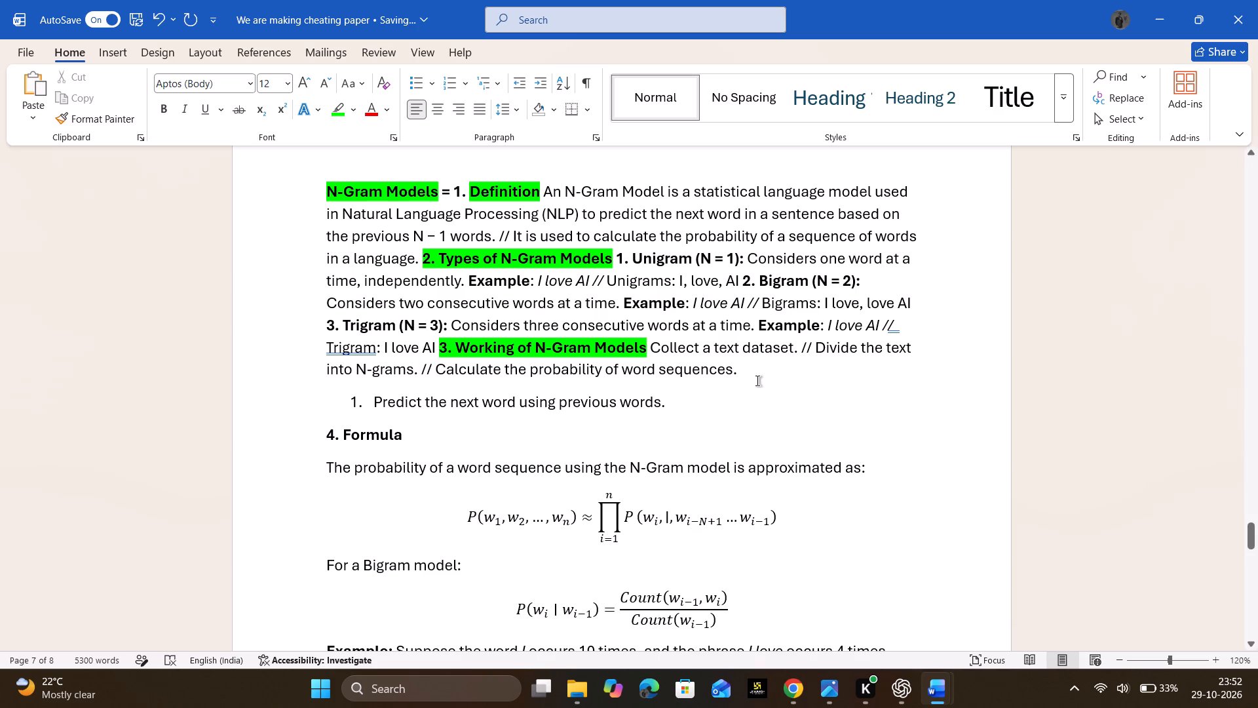
pyautogui.click(769, 377)
pyautogui.press('space')
pyautogui.press('space')
pyautogui.press('BackSpace')
pyautogui.write('//')
pyautogui.press('space')
pyautogui.press('Delete')
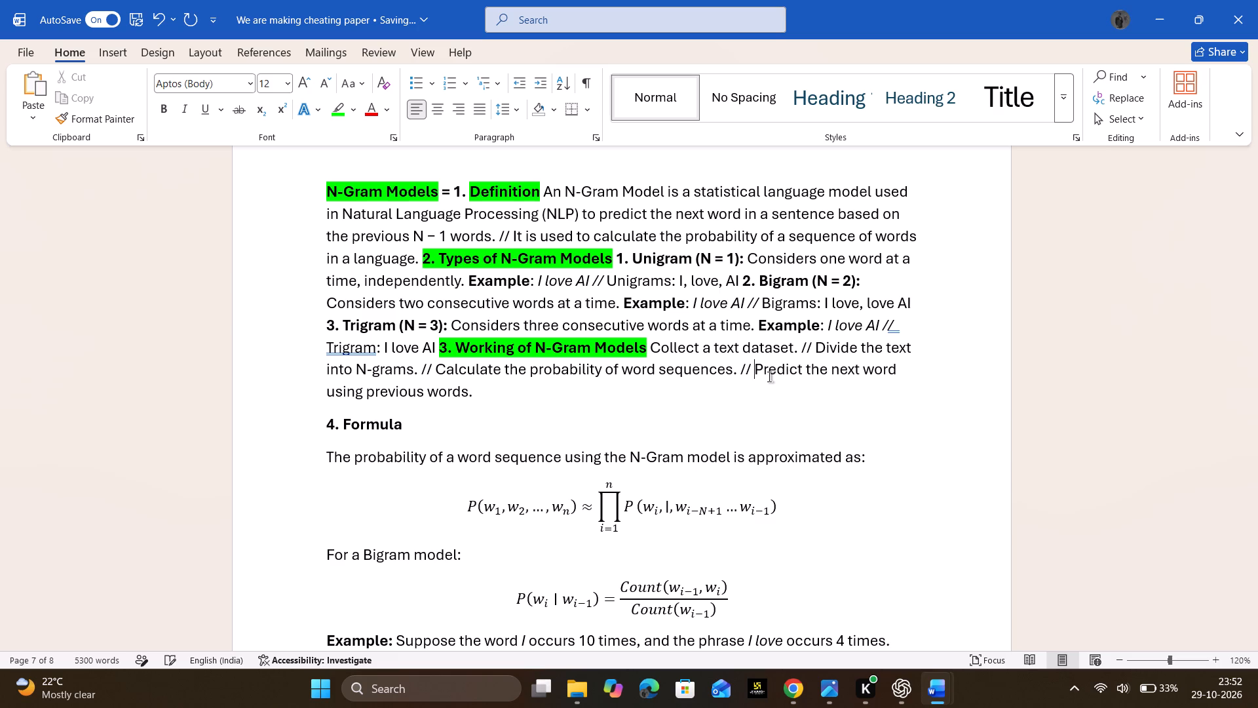
# Run the heading "4. Formula" on after the working steps, highlight "Formula" bright green, and append its introductory sentence.
pyautogui.scroll(-2, 769, 377)
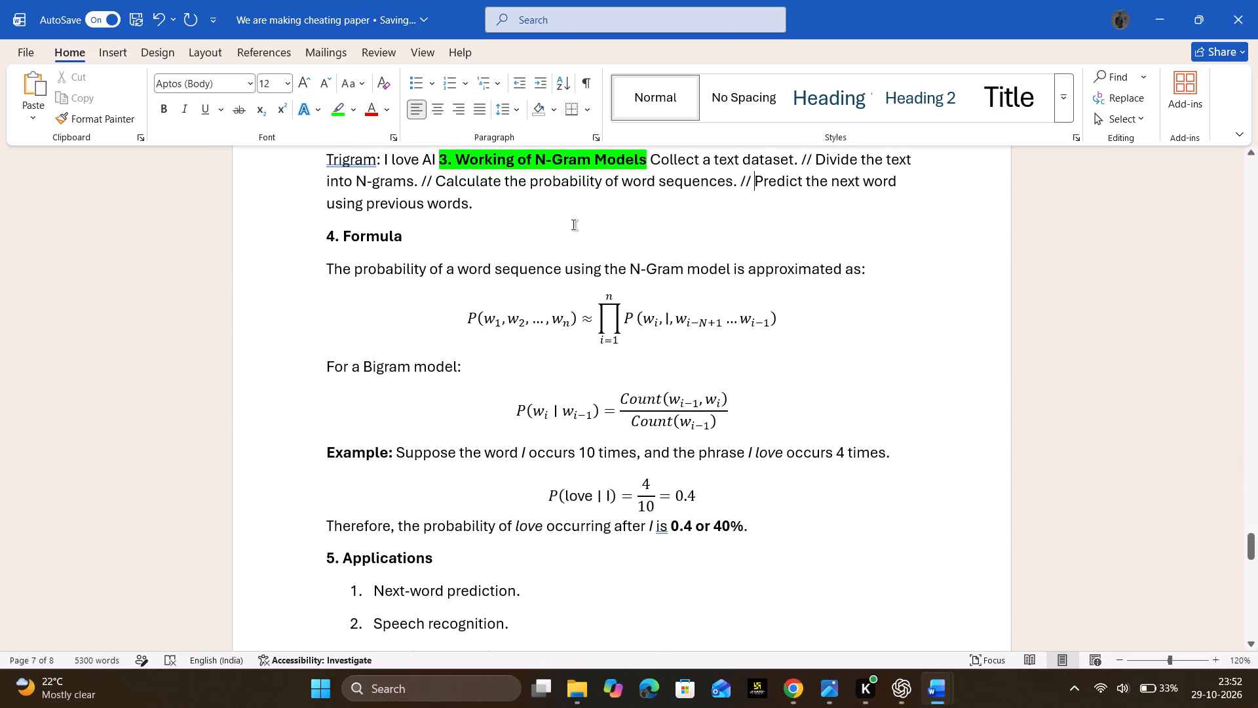
pyautogui.click(573, 210)
pyautogui.press('space')
pyautogui.press('Delete')
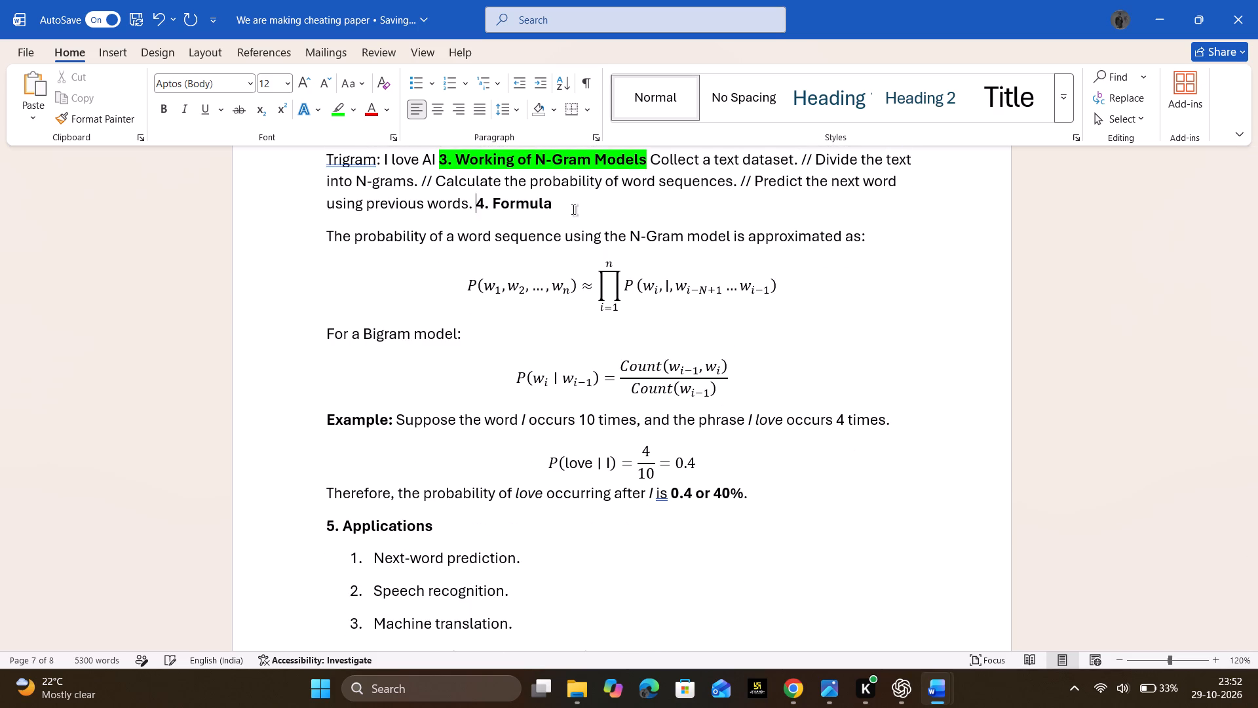
pyautogui.doubleClick(537, 201)
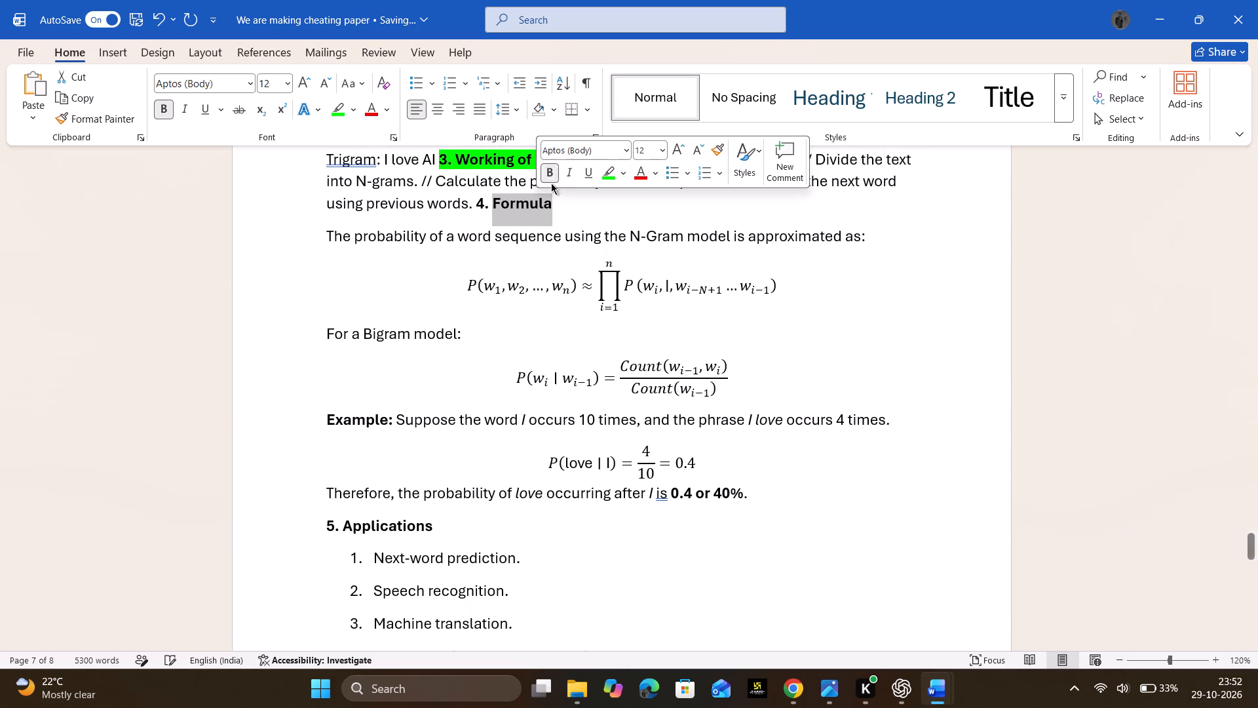
pyautogui.click(605, 173)
pyautogui.click(581, 208)
pyautogui.press('space')
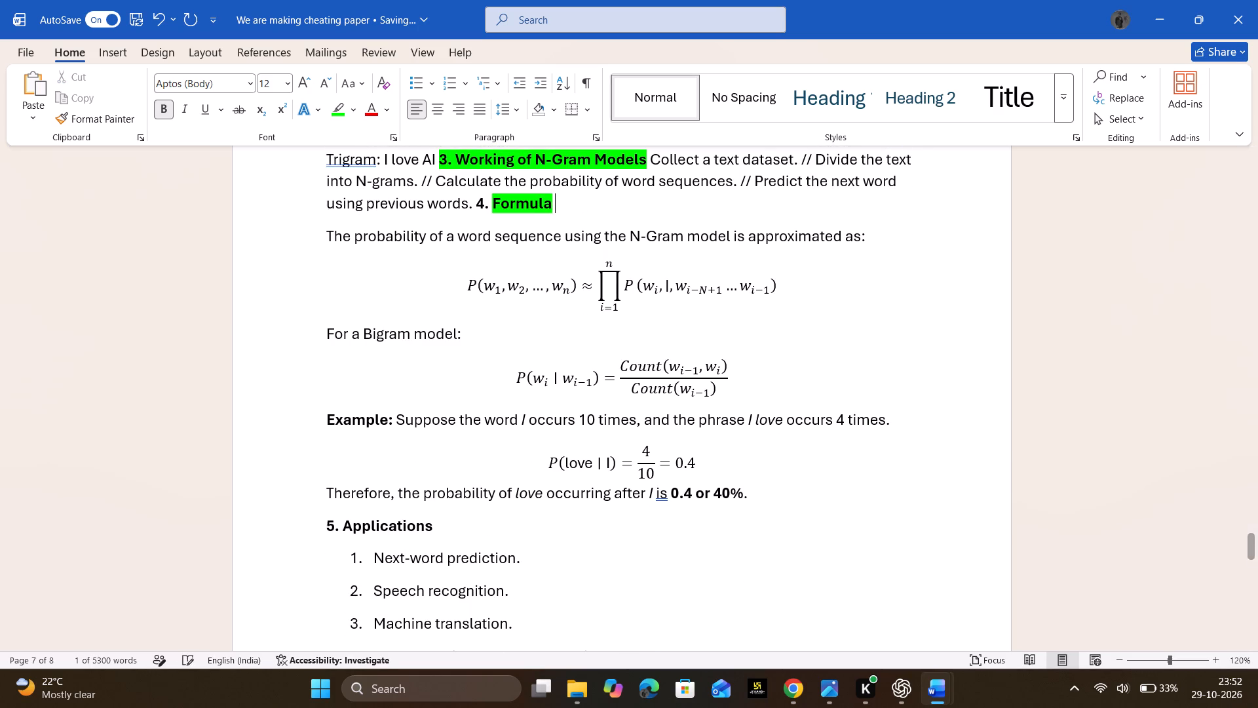
pyautogui.press('Delete')
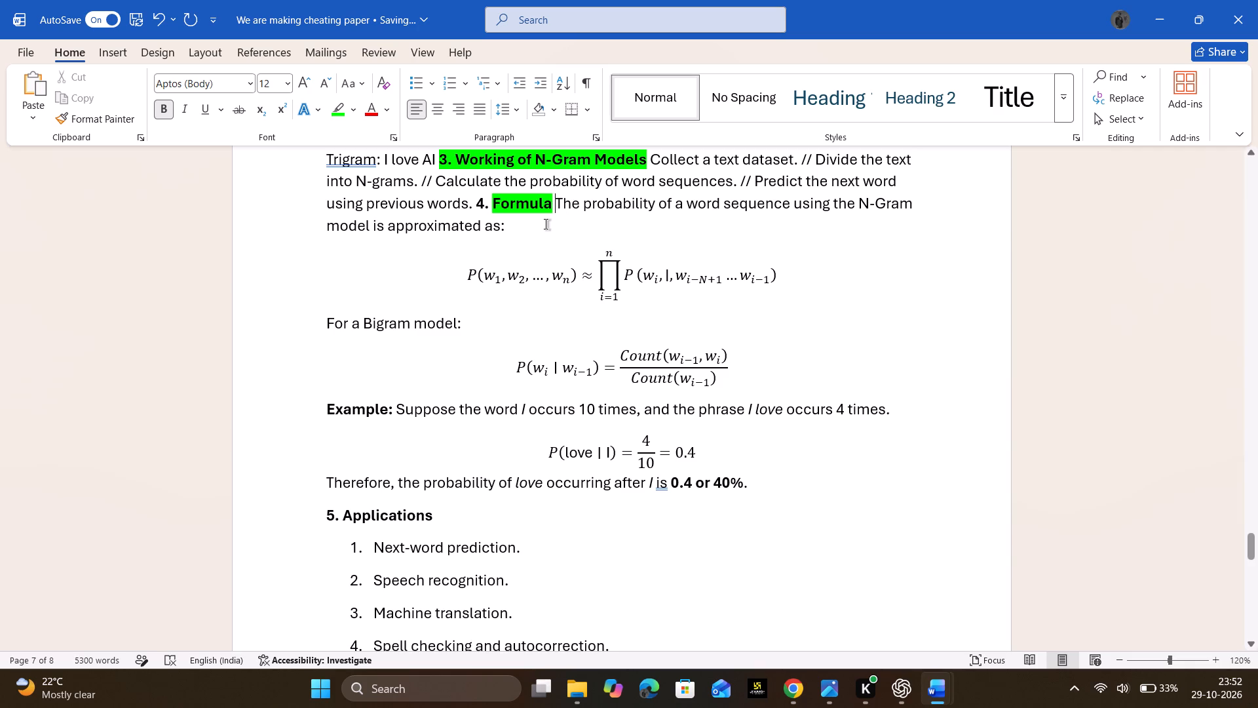
# Run the N-Gram probability formula inline after its introduction, add "//", and append "For a Bigram model:" with its equation.
pyautogui.click(546, 224)
pyautogui.press('space')
pyautogui.press('Delete')
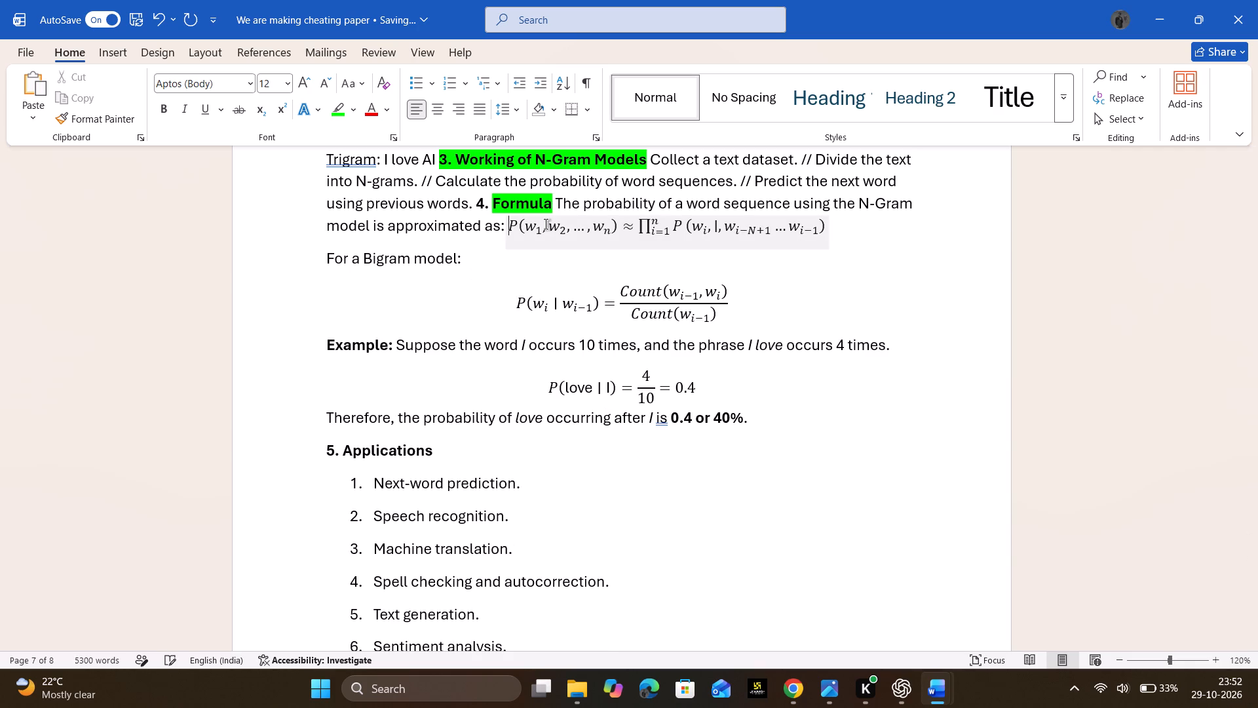
pyautogui.click(875, 233)
pyautogui.press('space')
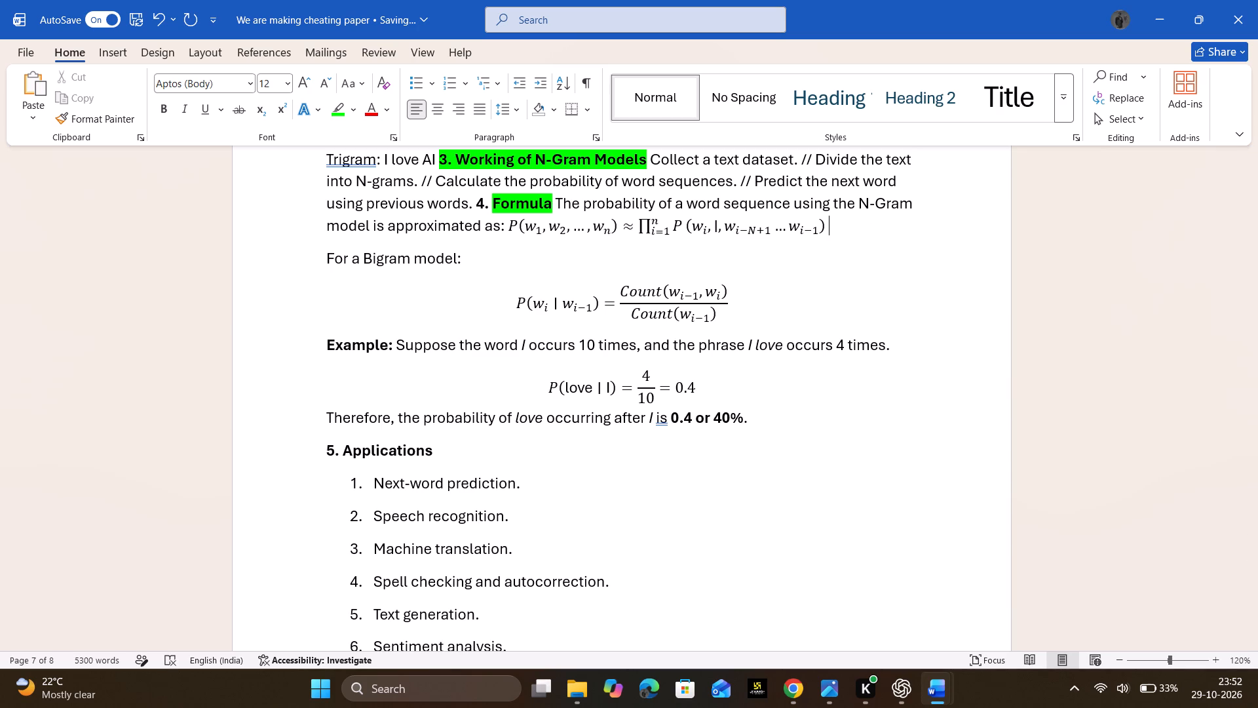
pyautogui.write('//')
pyautogui.press('space')
pyautogui.press('Delete')
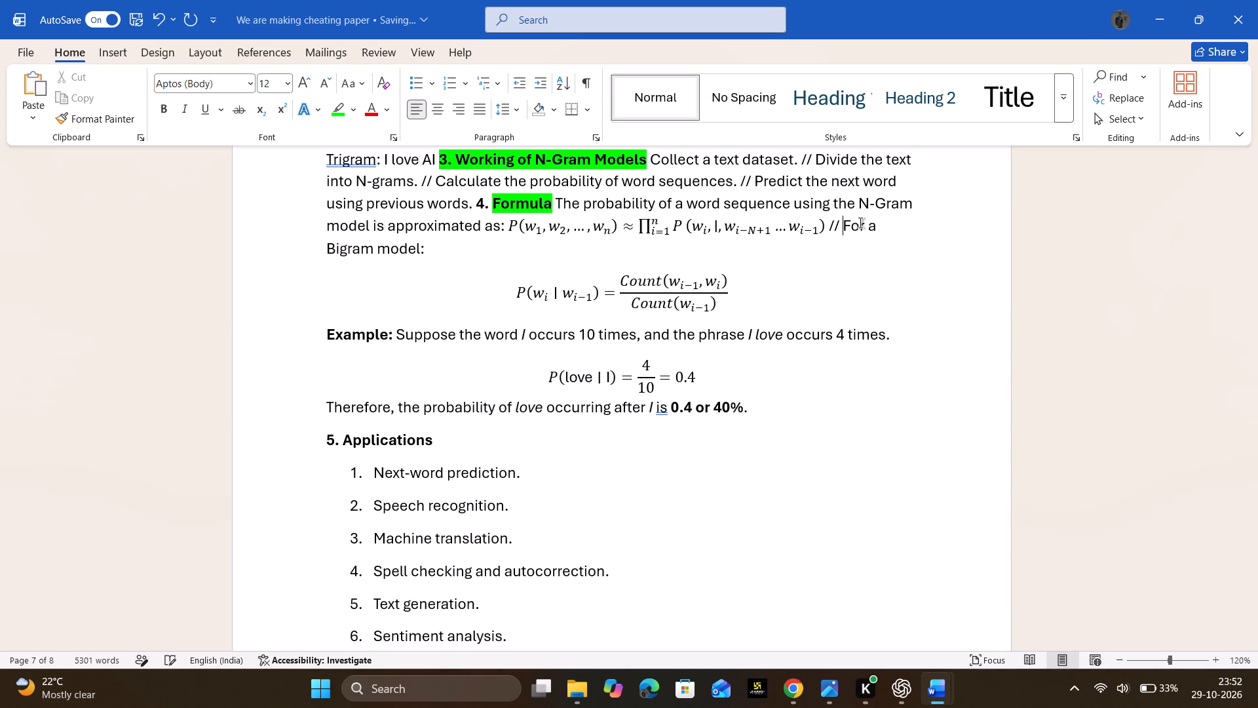
pyautogui.click(675, 252)
pyautogui.press('space')
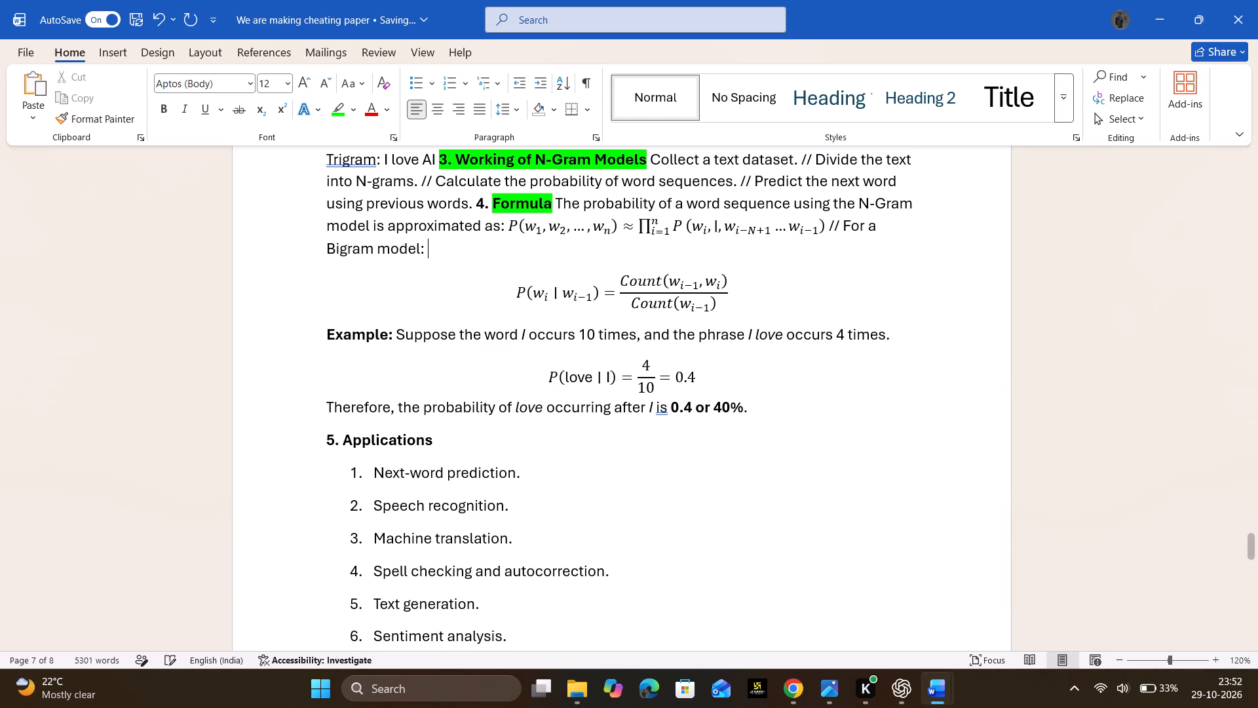
pyautogui.press('Delete')
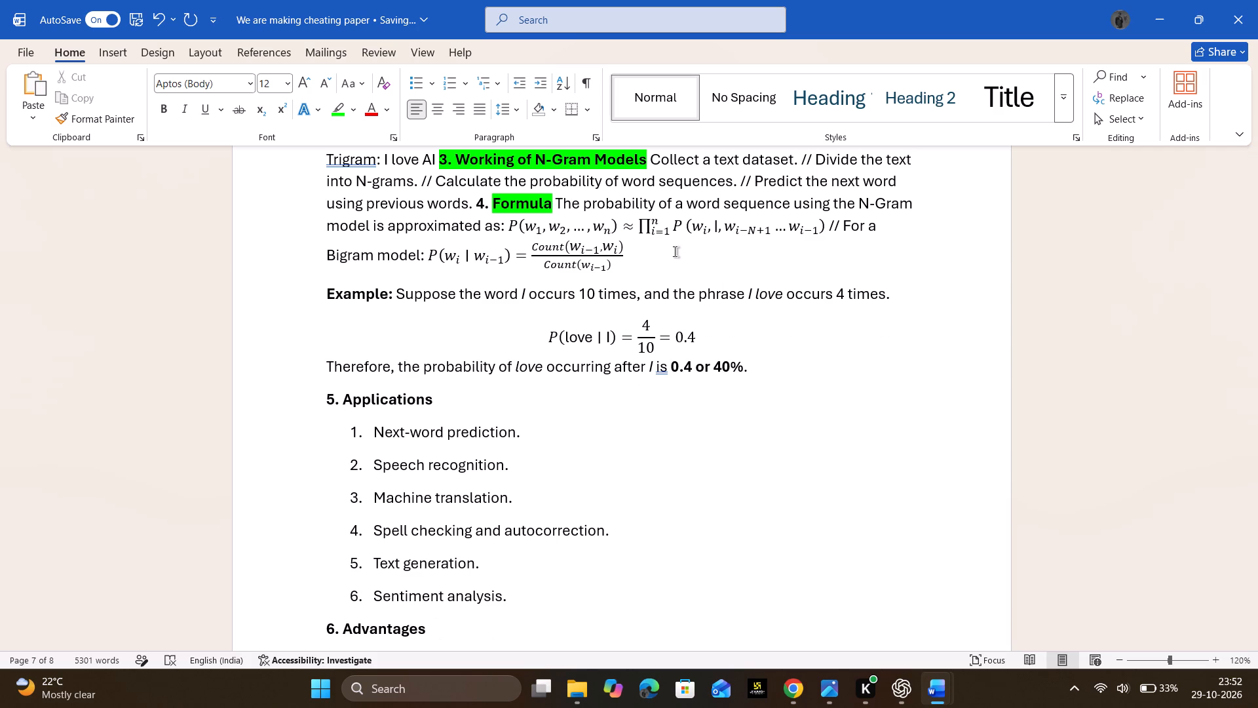
pyautogui.press('space')
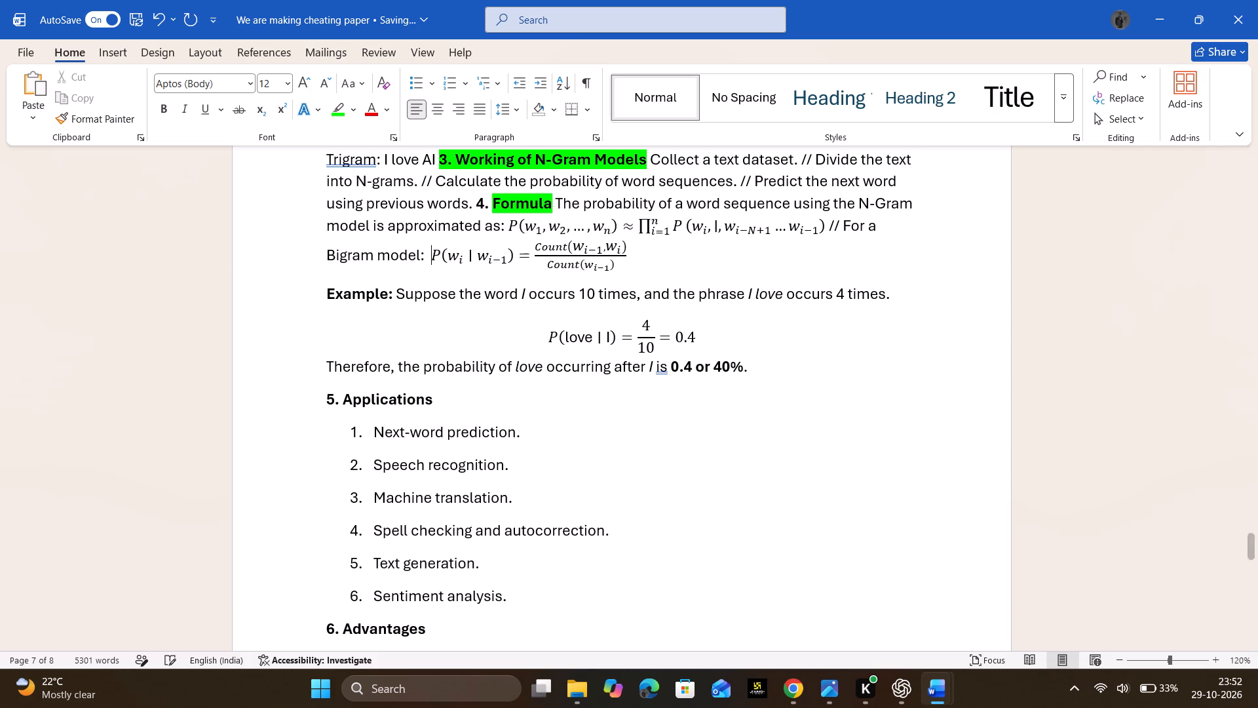
# Run the "Example:" sentence on after the Bigram equation and append the P(love | I) calculation inline, separated by "//".
pyautogui.click(662, 264)
pyautogui.press('space')
pyautogui.press('space')
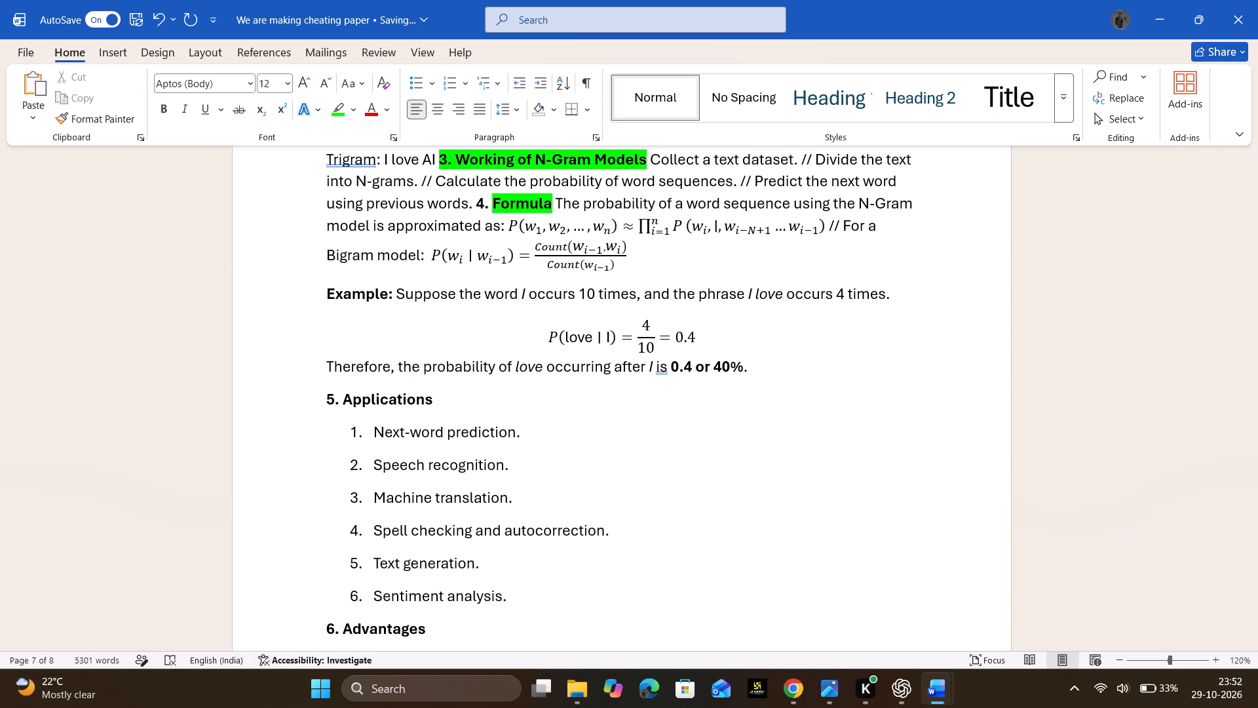
pyautogui.press('Delete')
pyautogui.click(657, 279)
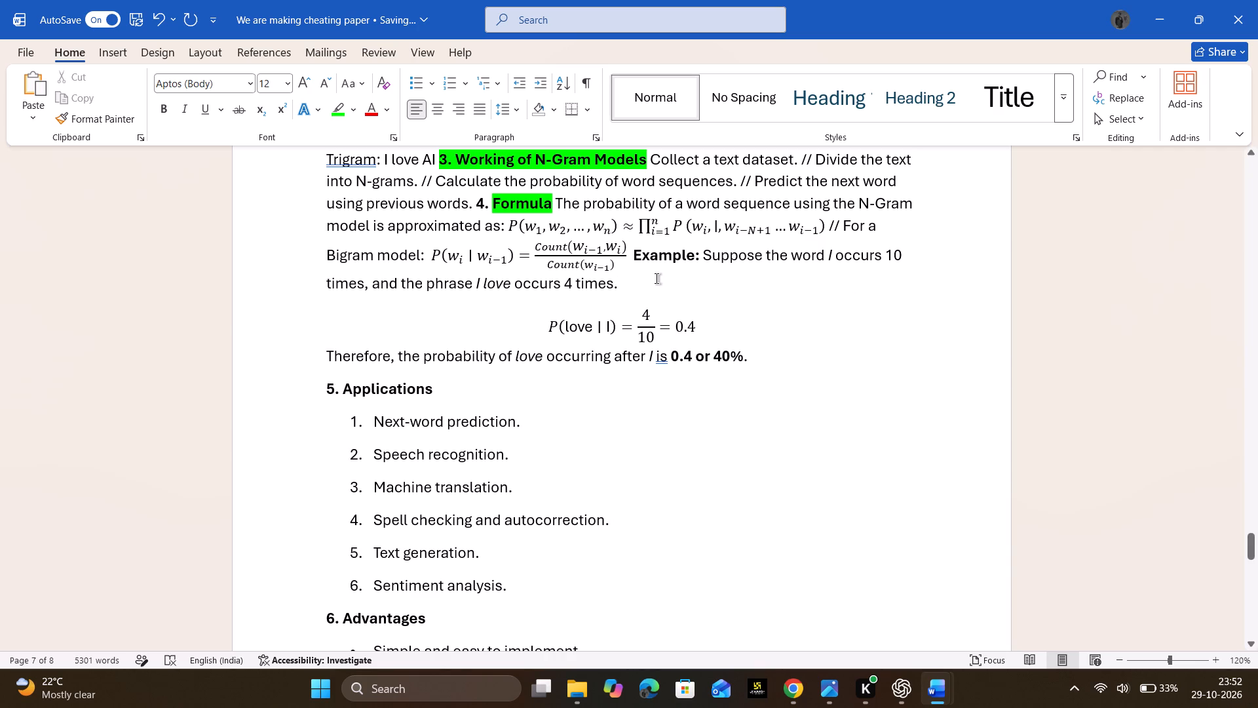
pyautogui.press('space')
pyautogui.write('//')
pyautogui.press('space')
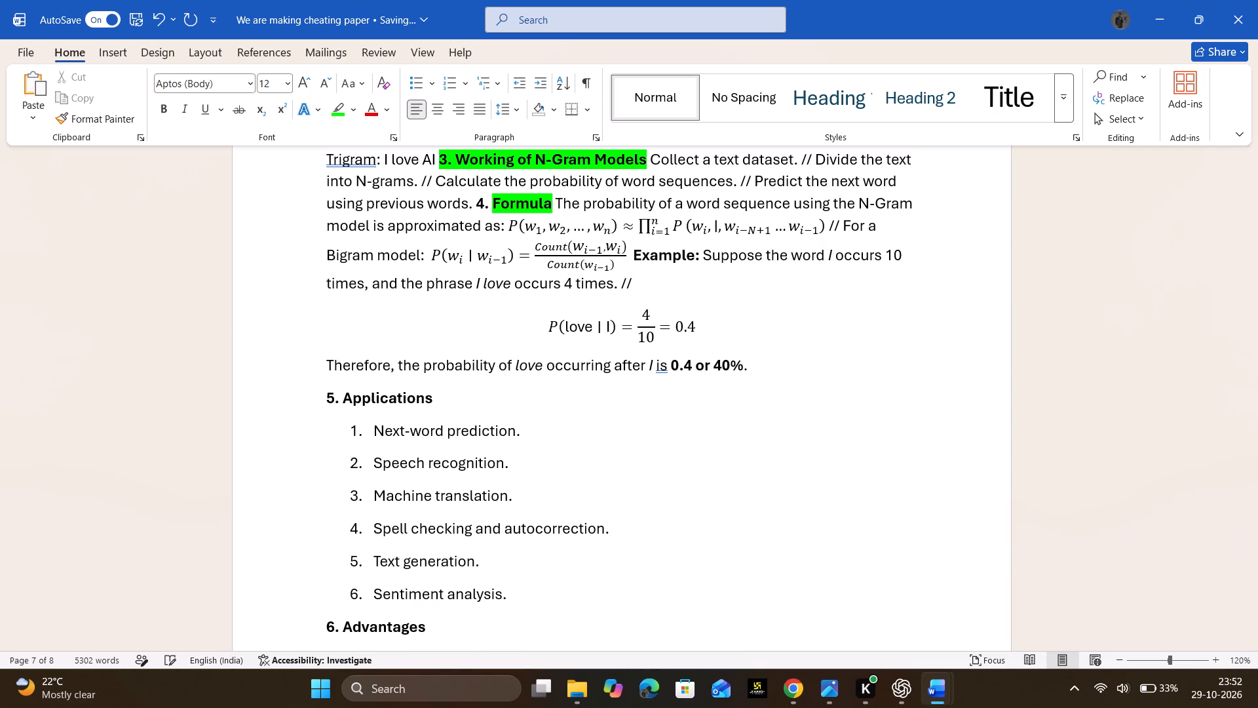
pyautogui.press('Delete')
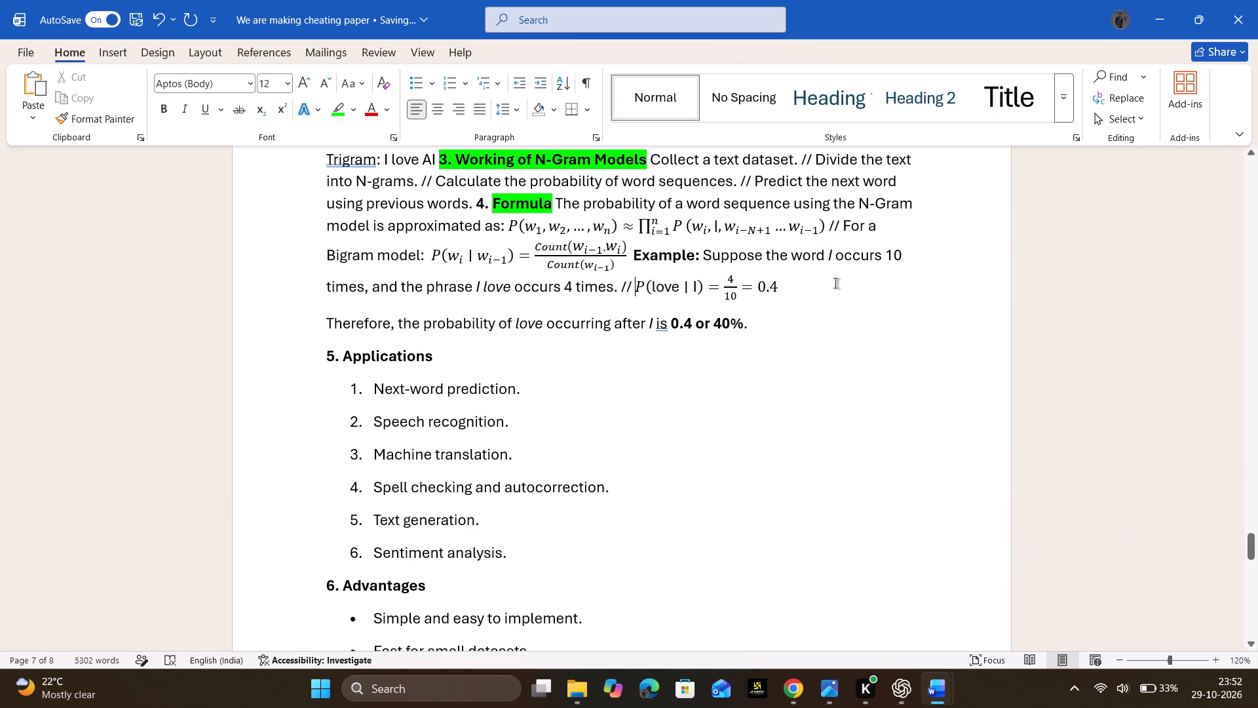
# Append the "Therefore, the probability of love" sentence after the P(love | I) calculation, separated by "//".
pyautogui.click(835, 283)
pyautogui.press('space')
pyautogui.press('space')
pyautogui.press('space')
pyautogui.write('//')
pyautogui.press('space')
pyautogui.press('space')
pyautogui.press('space')
pyautogui.press('Delete')
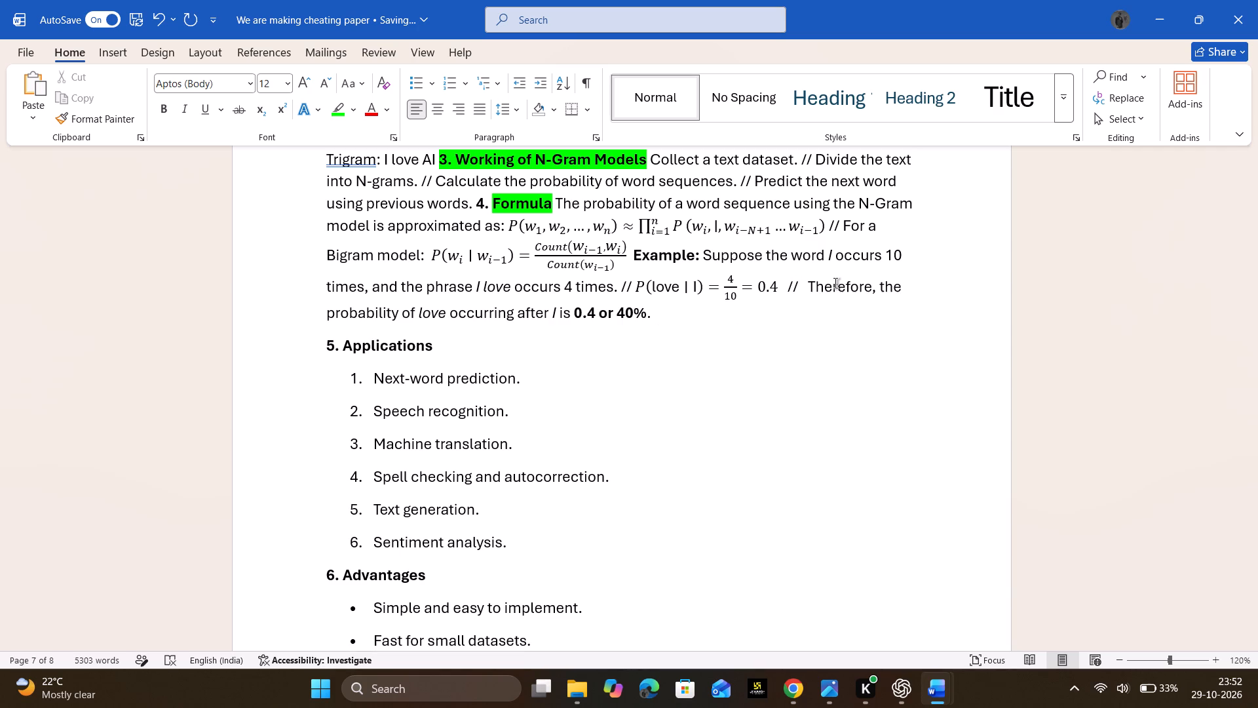
# Delete the N-Gram Models sections from "5. Applications" through the end of the Conclusion, keeping the NLP Pipeline topic.
pyautogui.moveTo(738, 313); pyautogui.dragTo(734, 581)
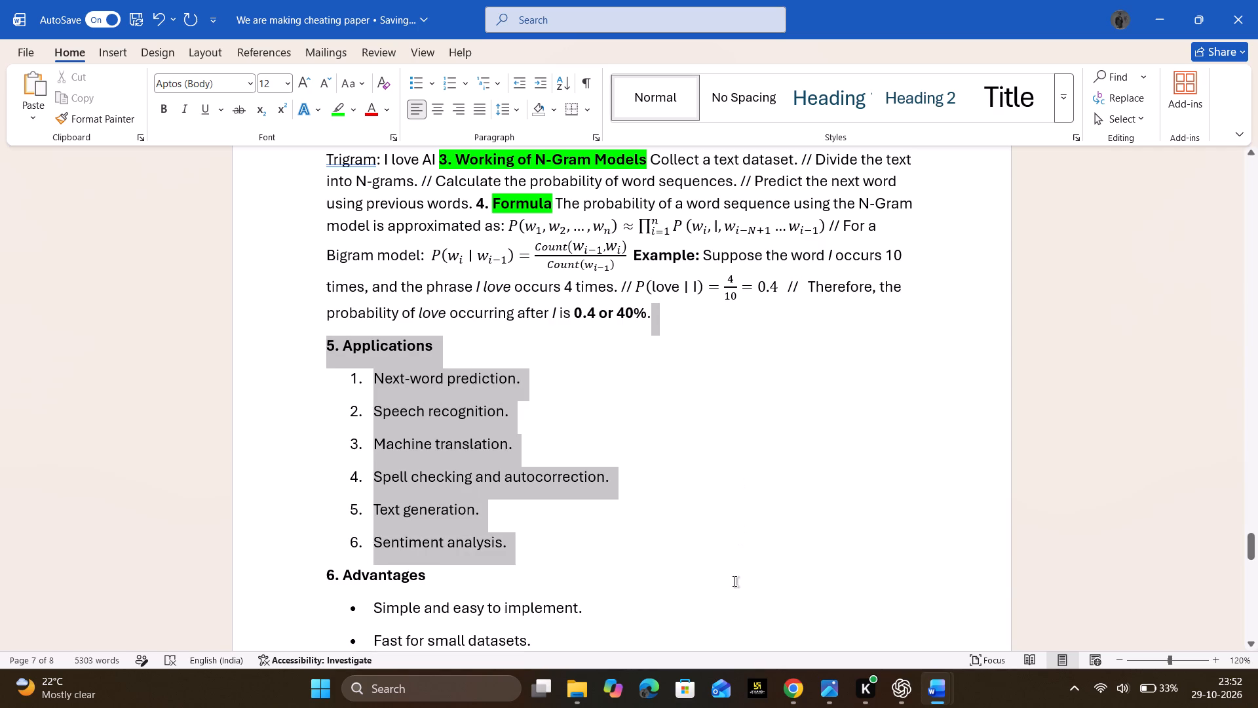
pyautogui.moveTo(734, 581); pyautogui.dragTo(720, 646)
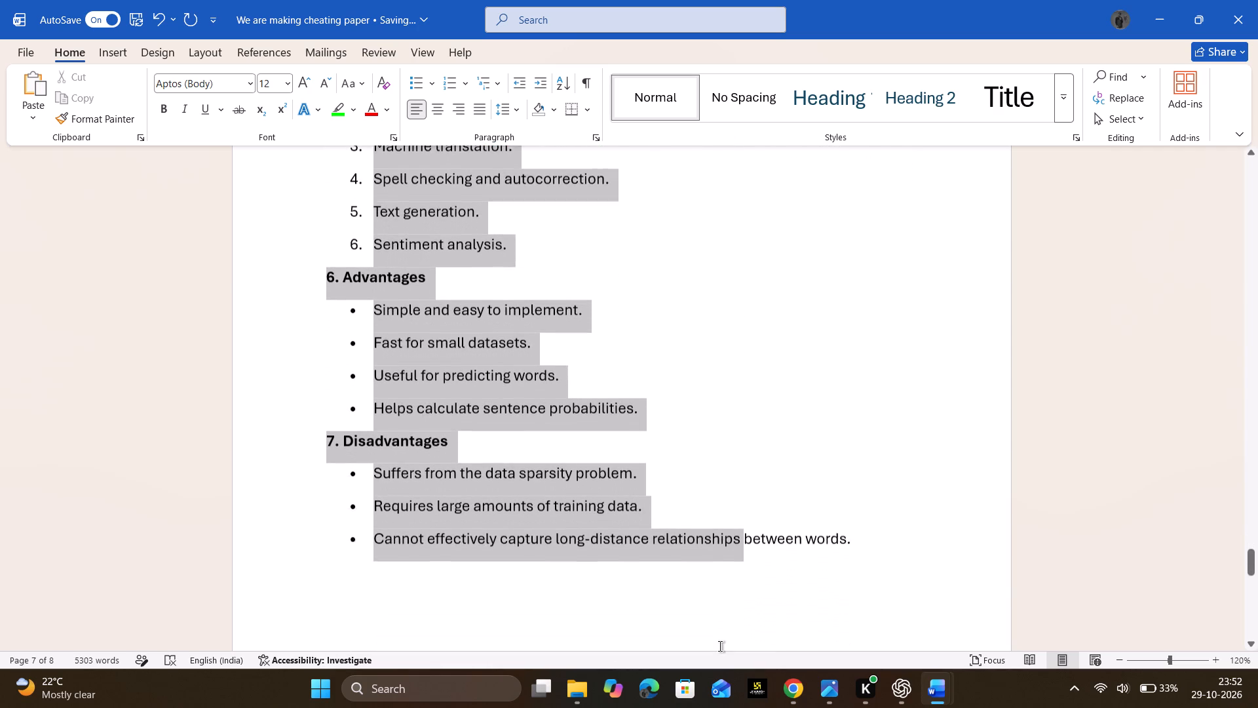
pyautogui.moveTo(720, 646); pyautogui.dragTo(686, 583)
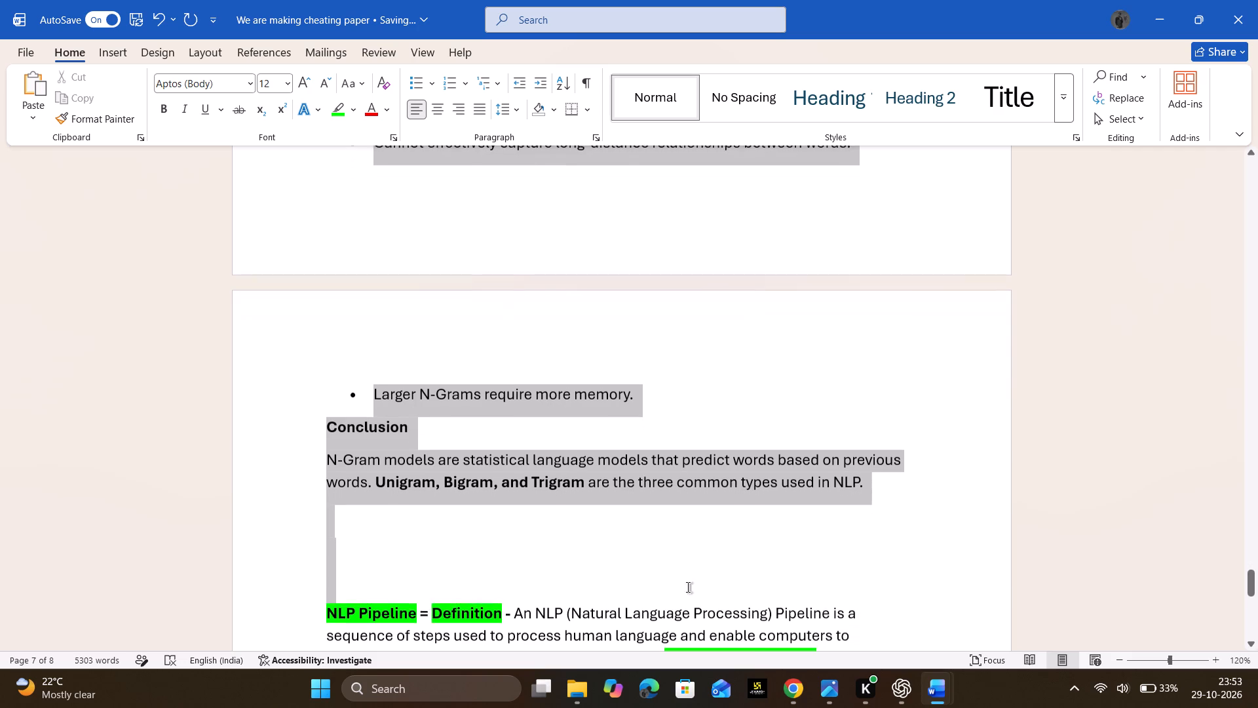
pyautogui.moveTo(686, 583); pyautogui.dragTo(871, 453)
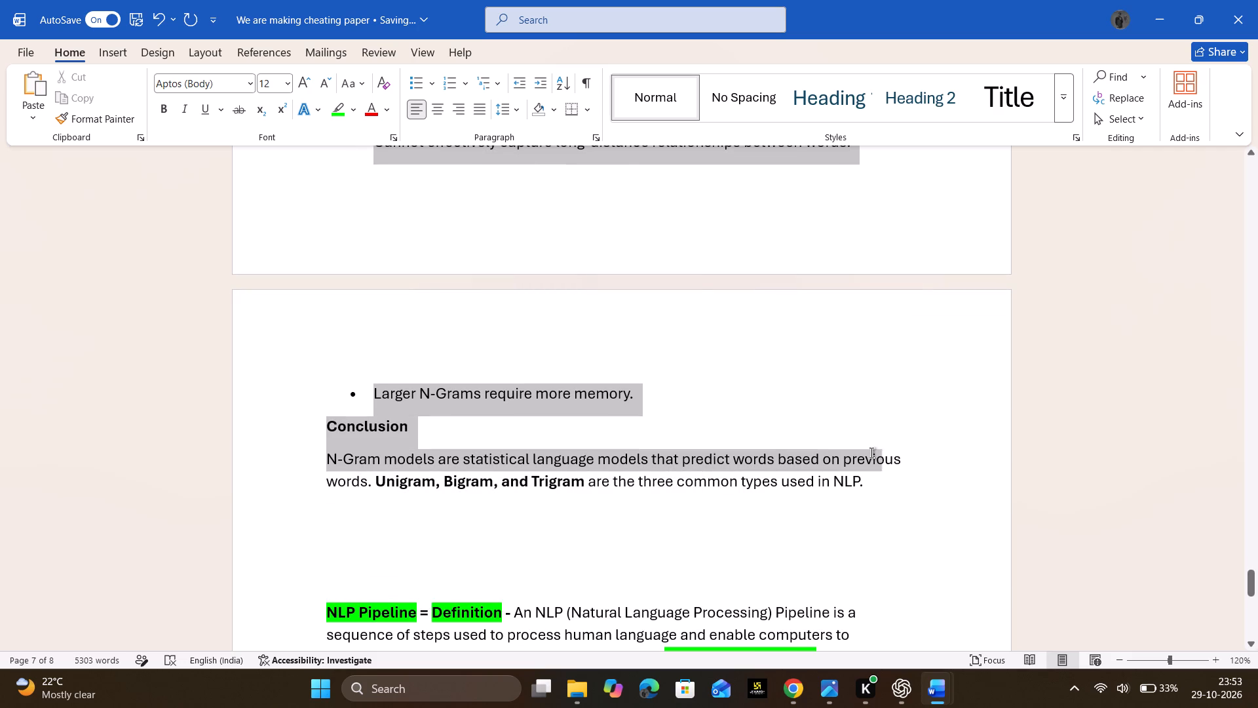
pyautogui.moveTo(871, 453); pyautogui.dragTo(906, 479)
pyautogui.press('BackSpace')
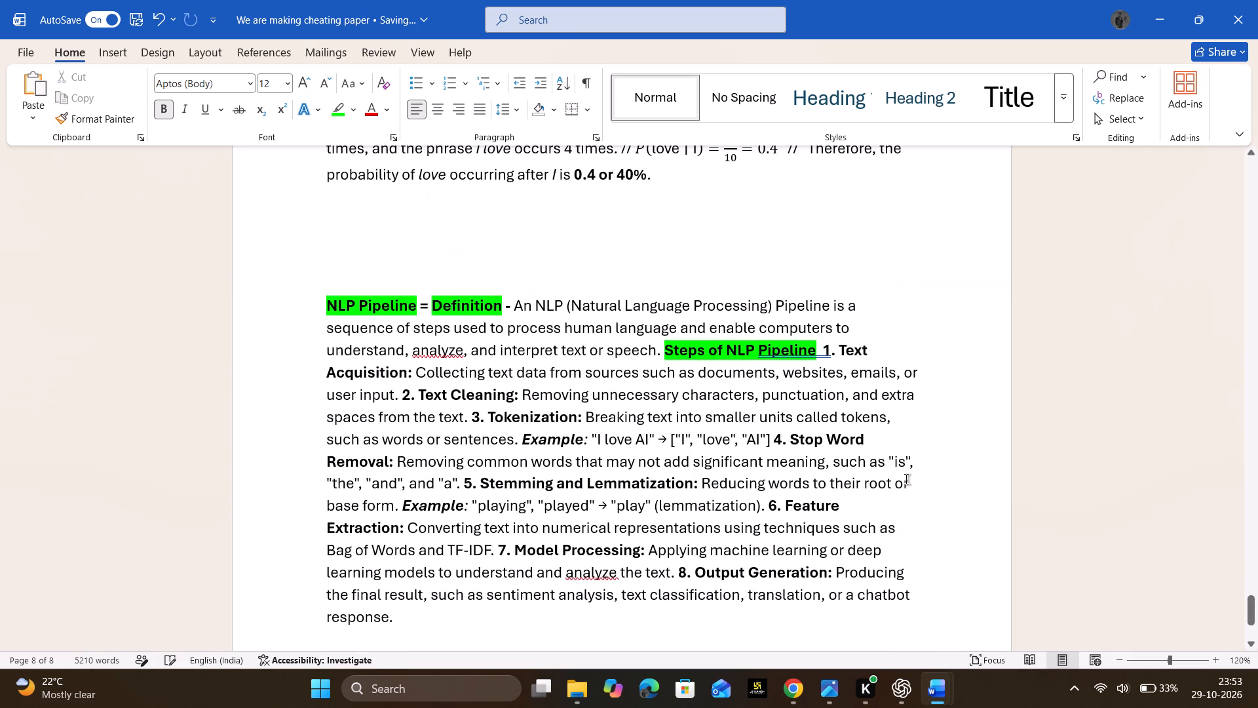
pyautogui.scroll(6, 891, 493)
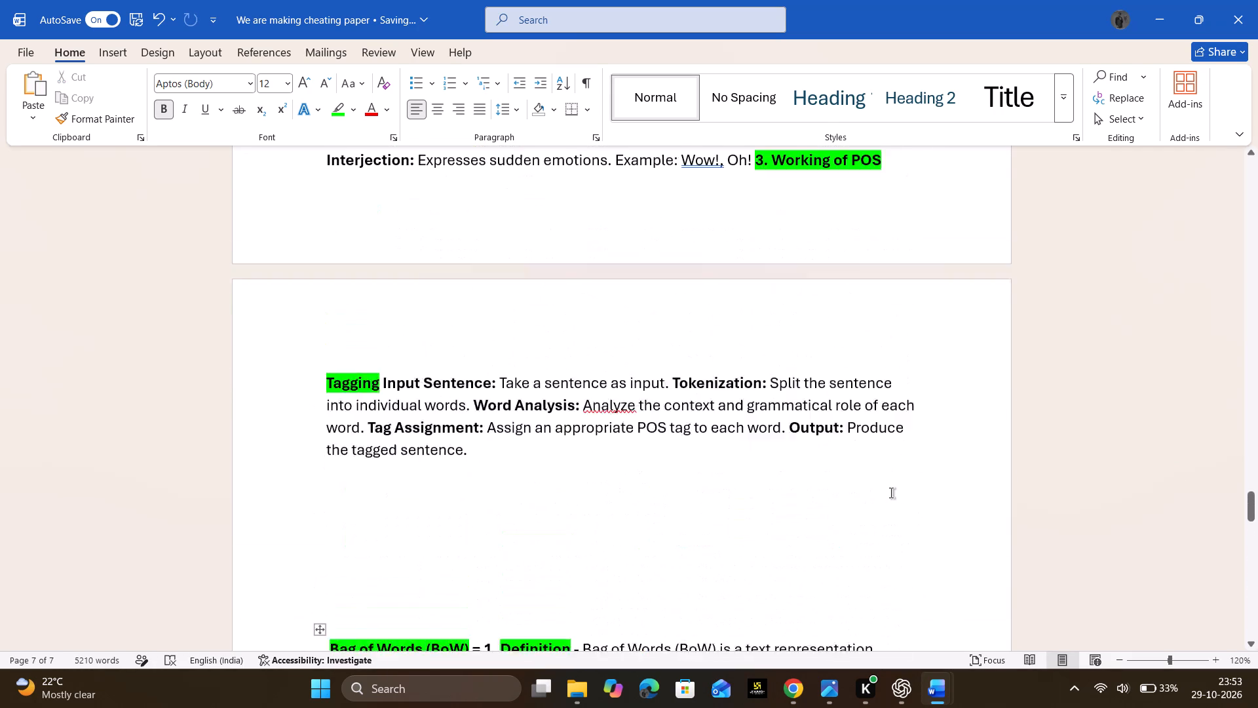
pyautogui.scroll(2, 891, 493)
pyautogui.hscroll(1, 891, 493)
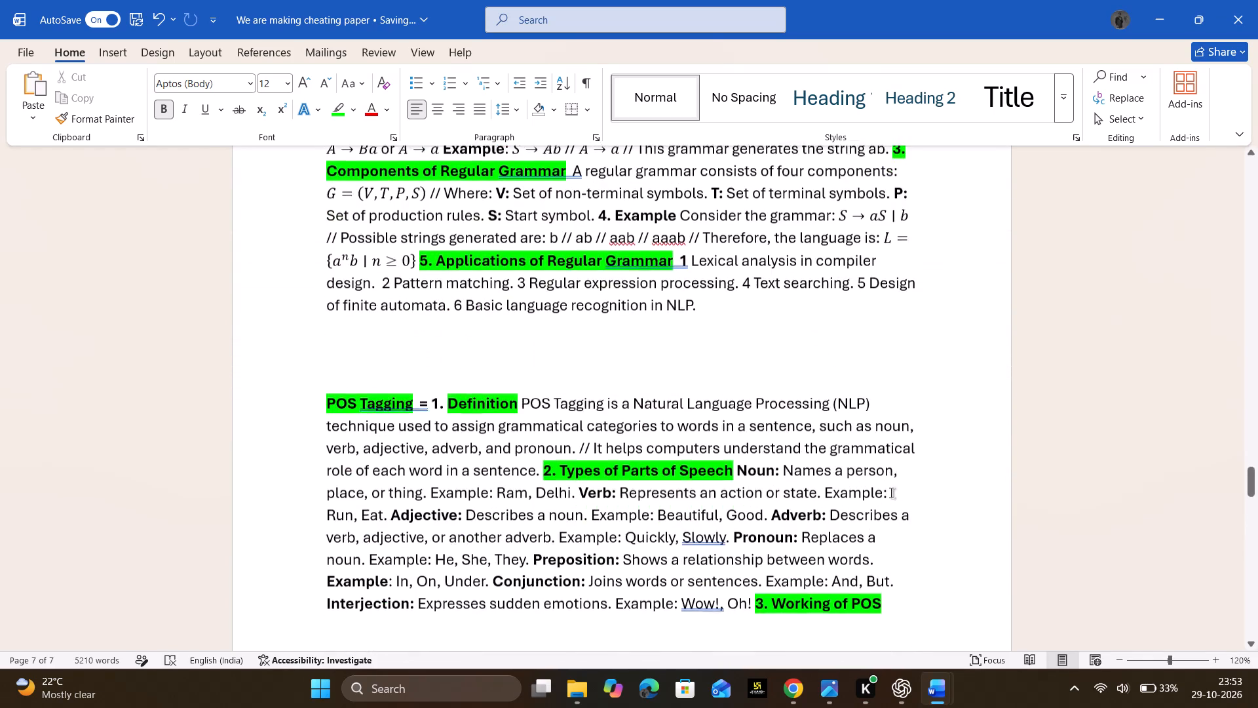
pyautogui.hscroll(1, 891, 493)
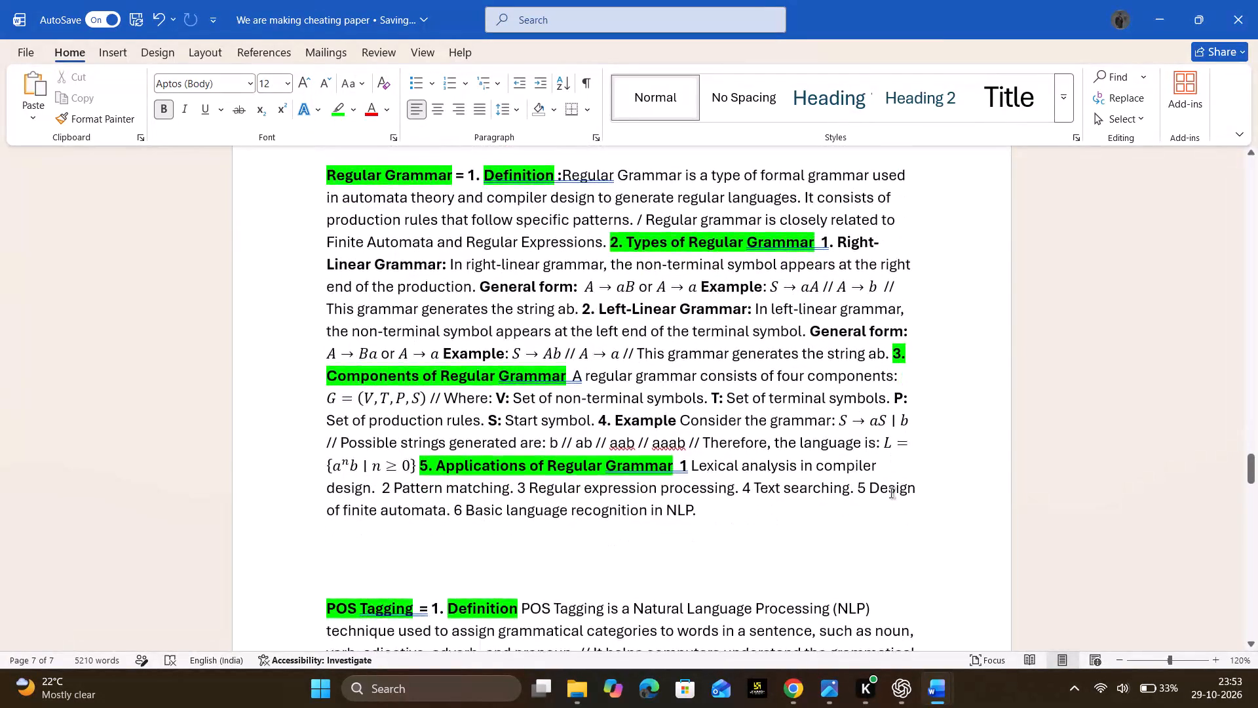